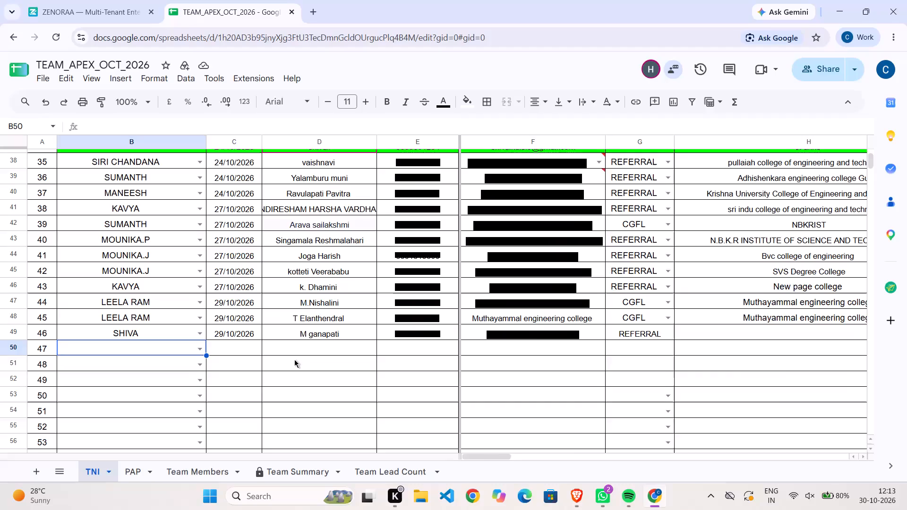
# Remove the bold formatting from the Registration Link entry in cell R49 of the TNI sheet.
pyautogui.hscroll(-12, 294, 359)
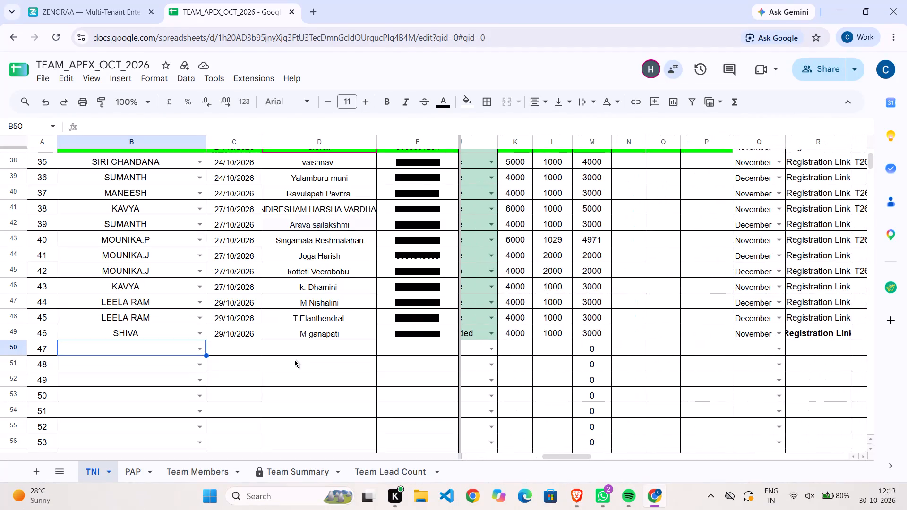
pyautogui.scroll(4, 339, 317)
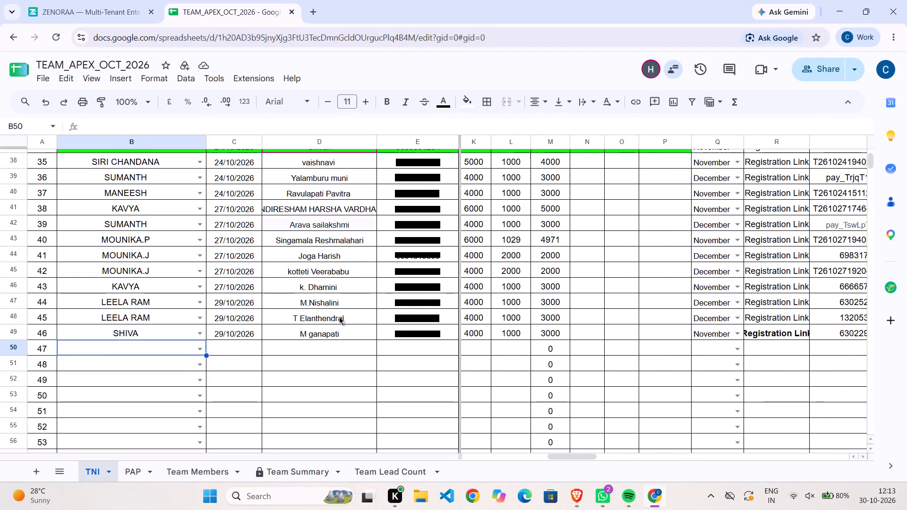
pyautogui.scroll(1, 339, 317)
pyautogui.scroll(-8, 339, 317)
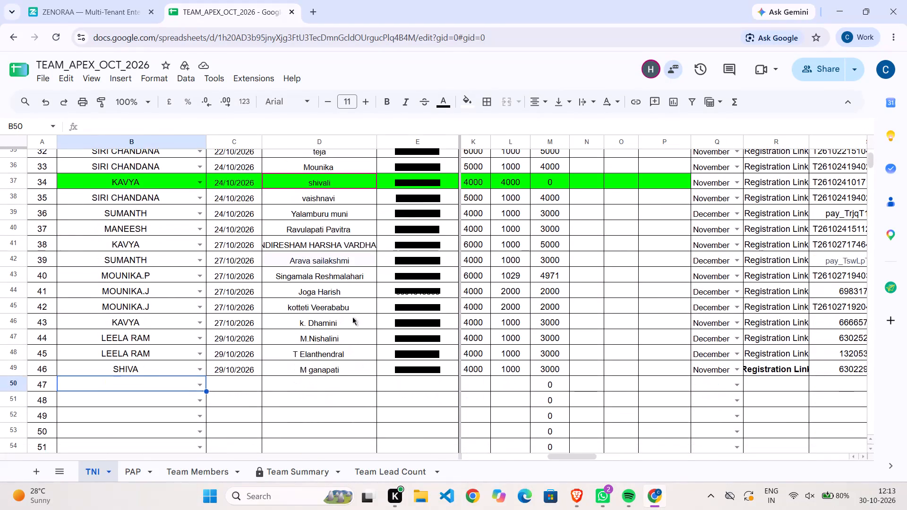
pyautogui.click(761, 373)
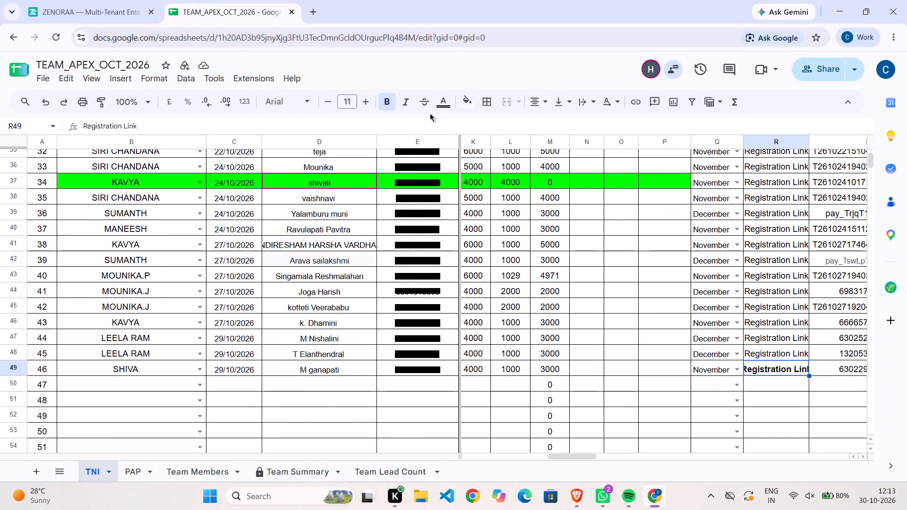
pyautogui.click(385, 101)
pyautogui.click(590, 399)
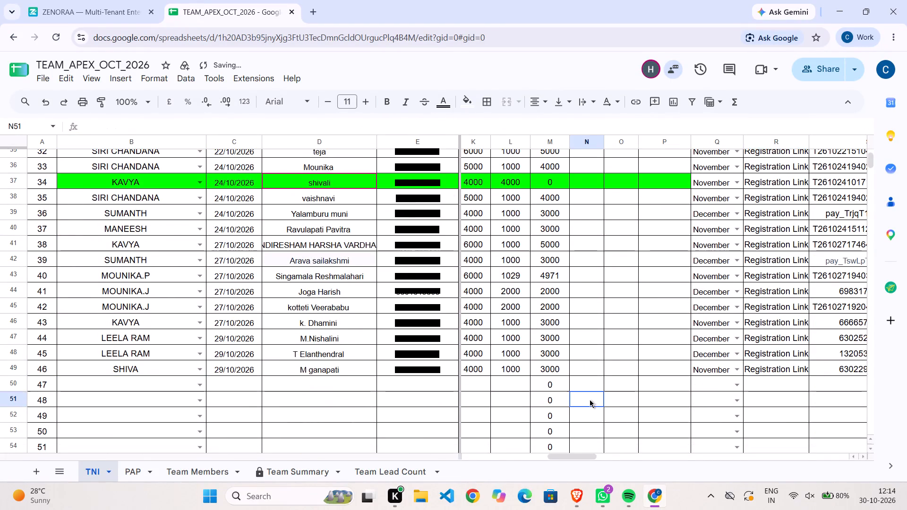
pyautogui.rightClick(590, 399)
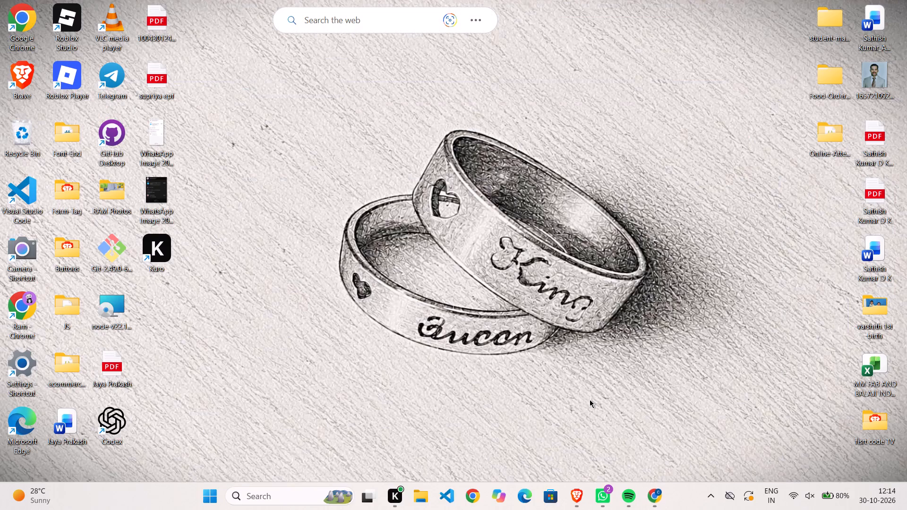
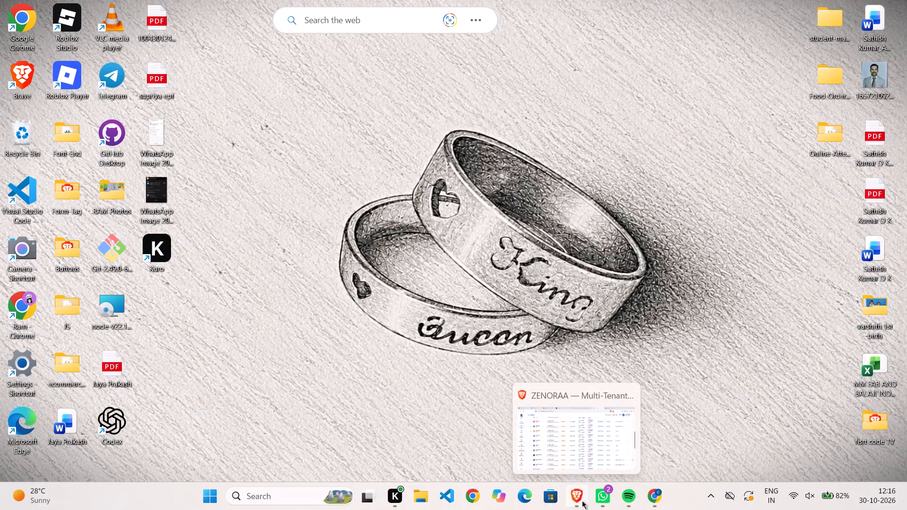
# Switch to the ZENORAA leads page in Brave and review the Call Back leads with their program, course and owner details.
pyautogui.click(582, 501)
pyautogui.scroll(2, 565, 352)
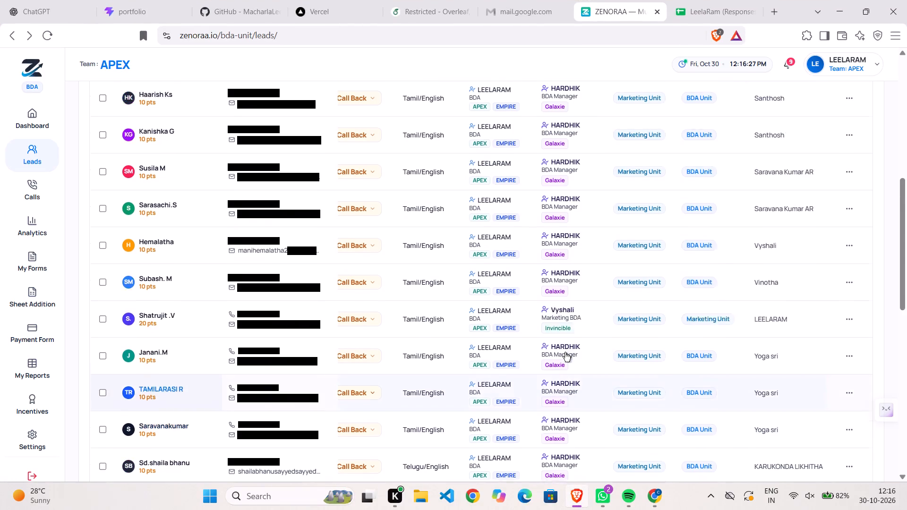
pyautogui.scroll(2, 565, 352)
pyautogui.hscroll(12, 565, 352)
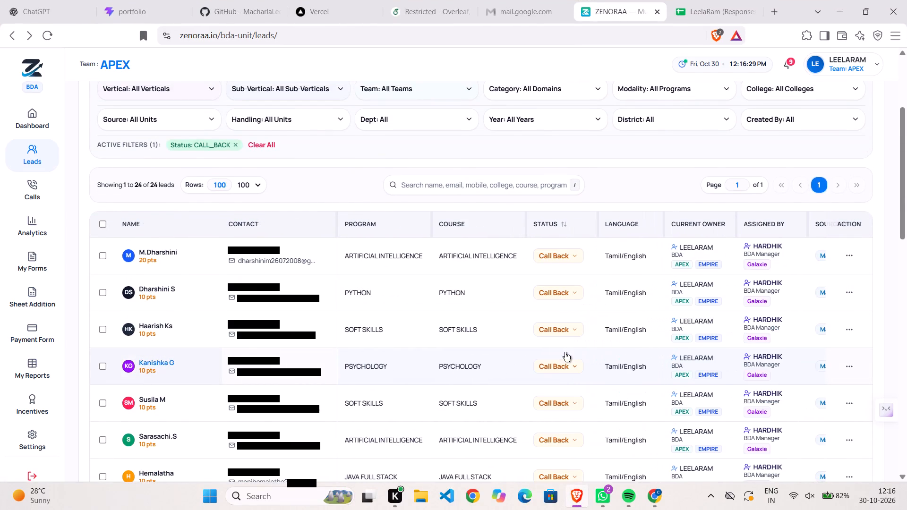
pyautogui.scroll(-3, 565, 352)
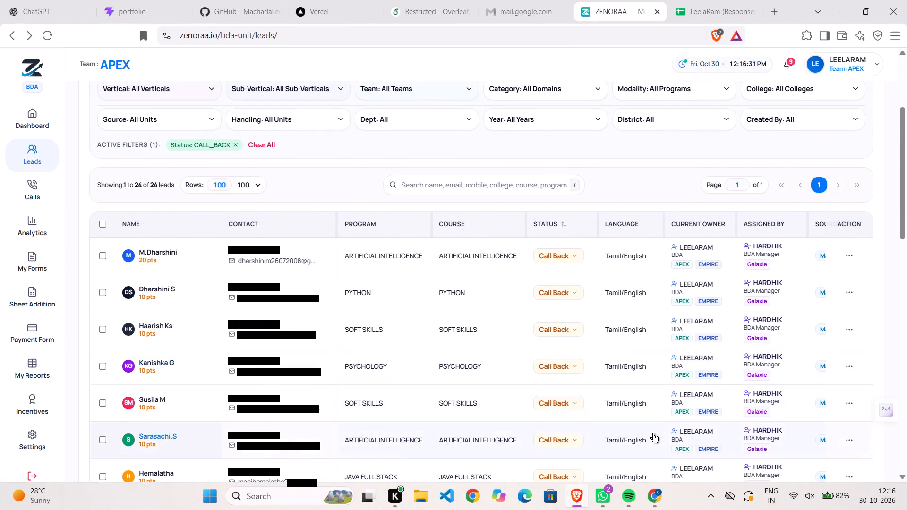
pyautogui.scroll(-4, 653, 433)
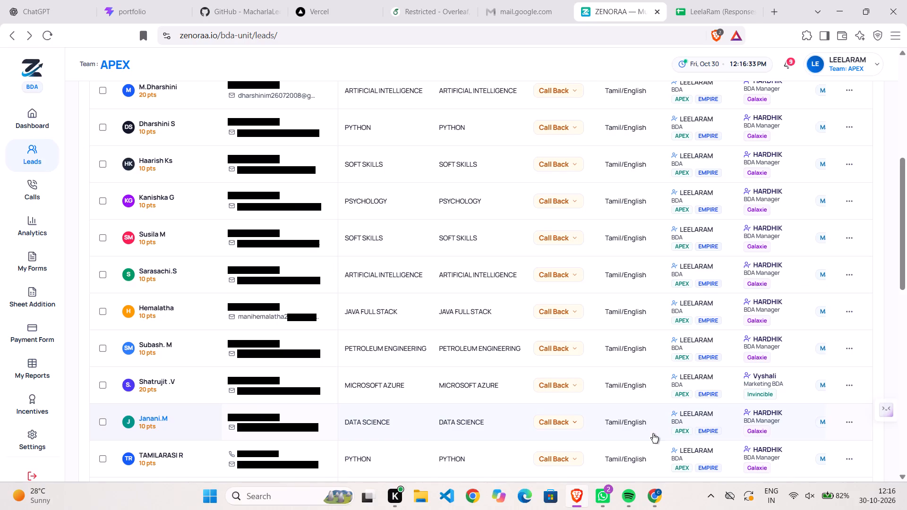
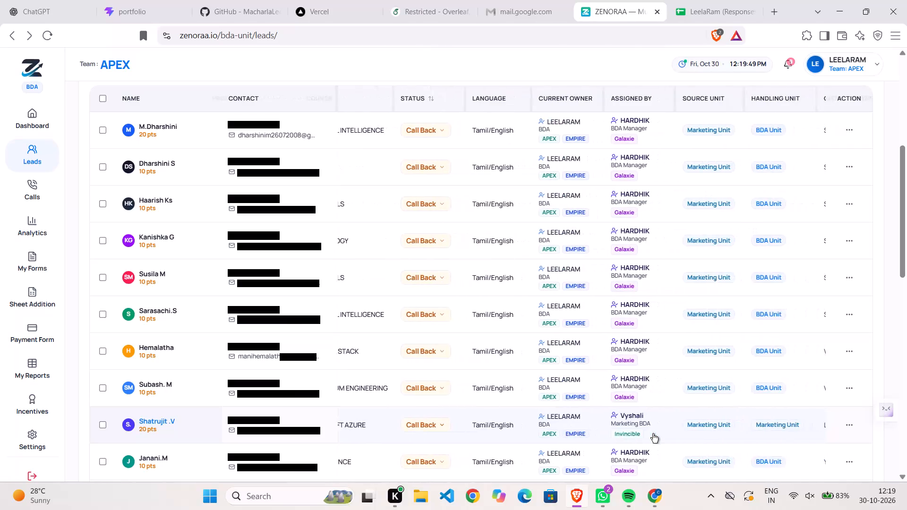
# Examine the Call Back leads' handling unit, original owner, college and department details.
pyautogui.hscroll(-3, 653, 433)
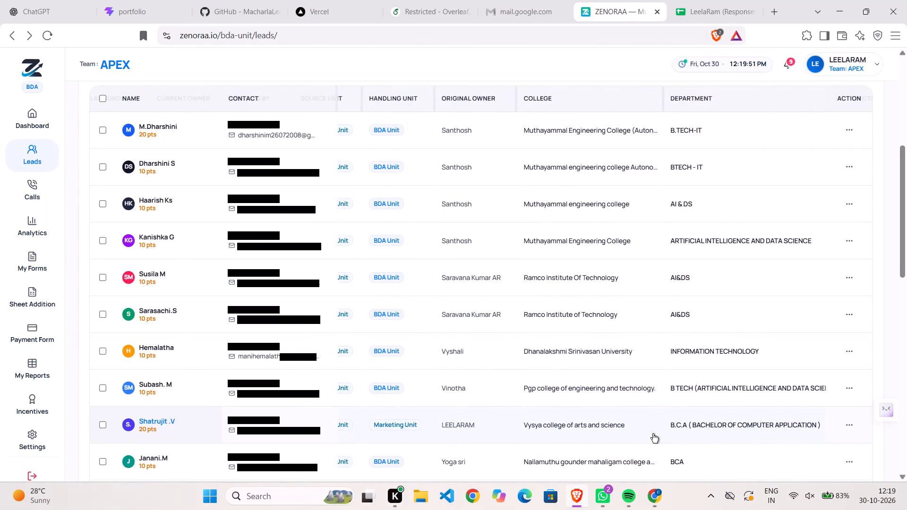
pyautogui.scroll(-1, 653, 433)
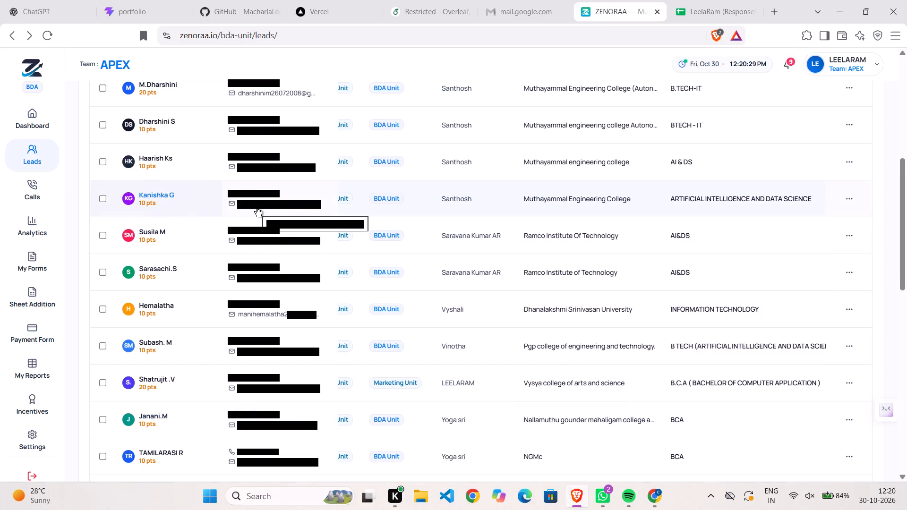
pyautogui.scroll(1, 257, 207)
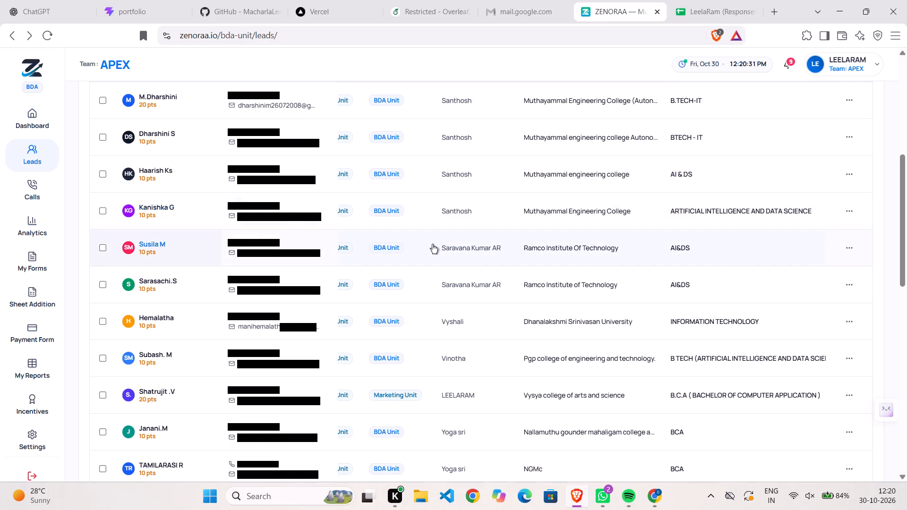
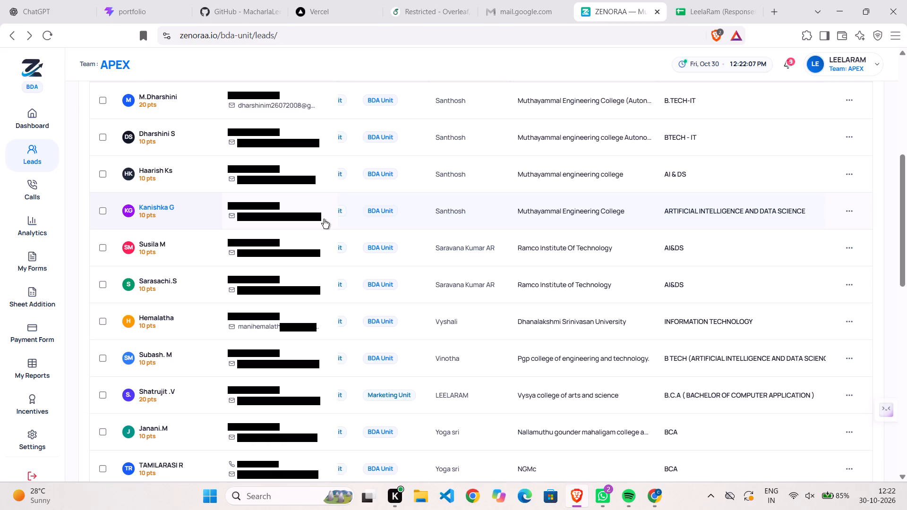
# Examine the Call Back leads' courses, language, assigned owners, units, colleges and departments across the leads table.
pyautogui.hscroll(2, 380, 252)
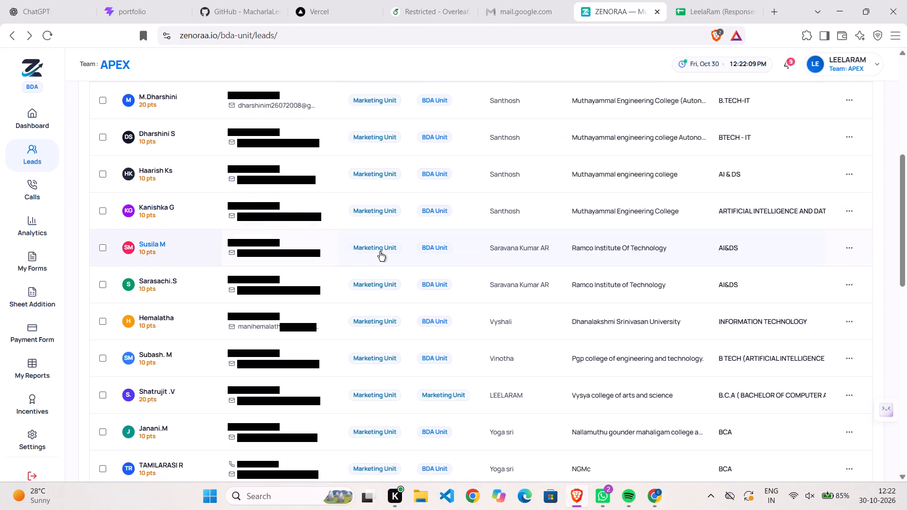
pyautogui.hscroll(6, 380, 252)
pyautogui.hscroll(-1, 400, 251)
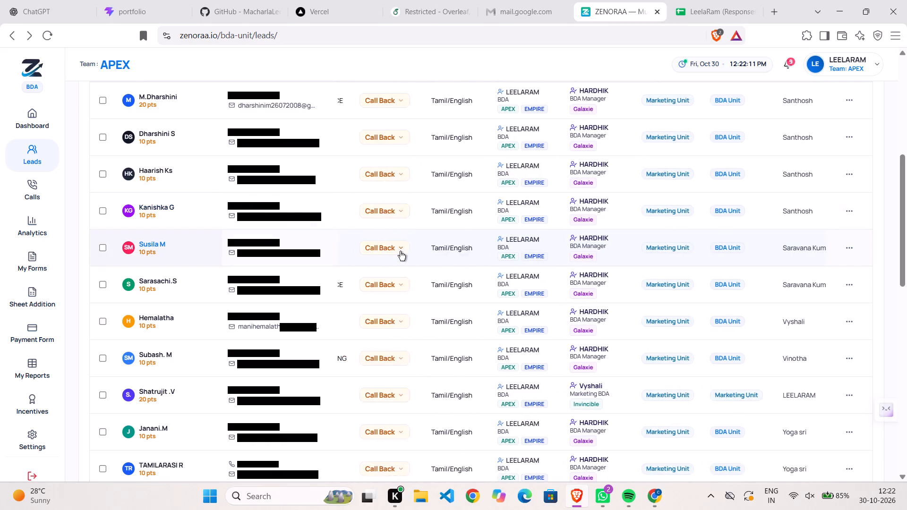
pyautogui.hscroll(-7, 400, 251)
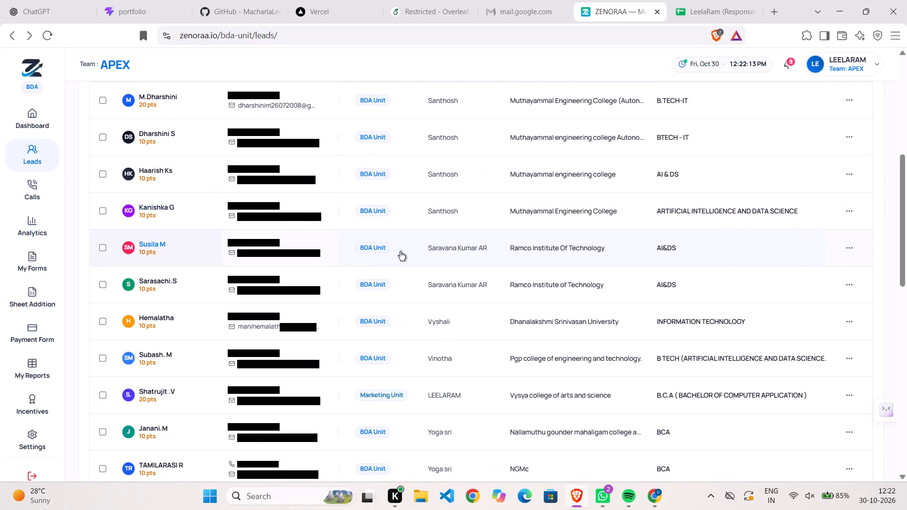
pyautogui.hscroll(1, 400, 251)
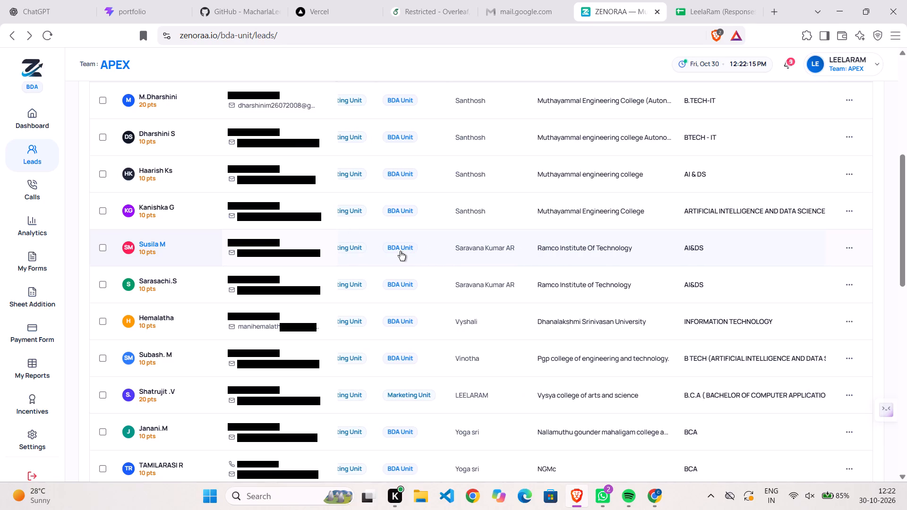
pyautogui.hscroll(5, 400, 251)
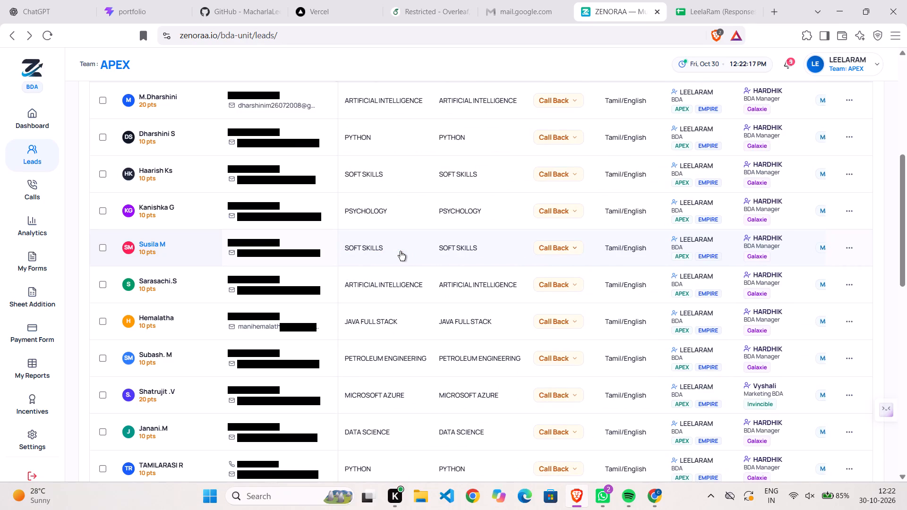
pyautogui.hscroll(-8, 400, 251)
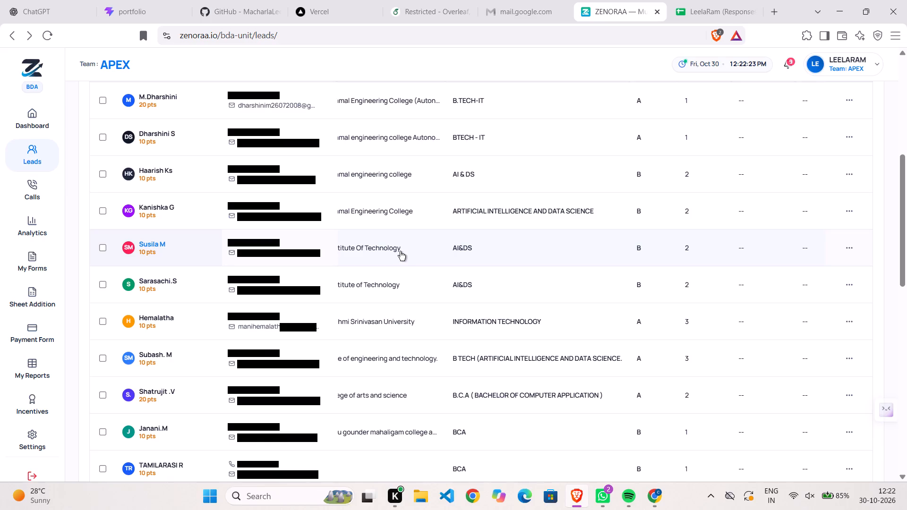
pyautogui.hscroll(5, 400, 251)
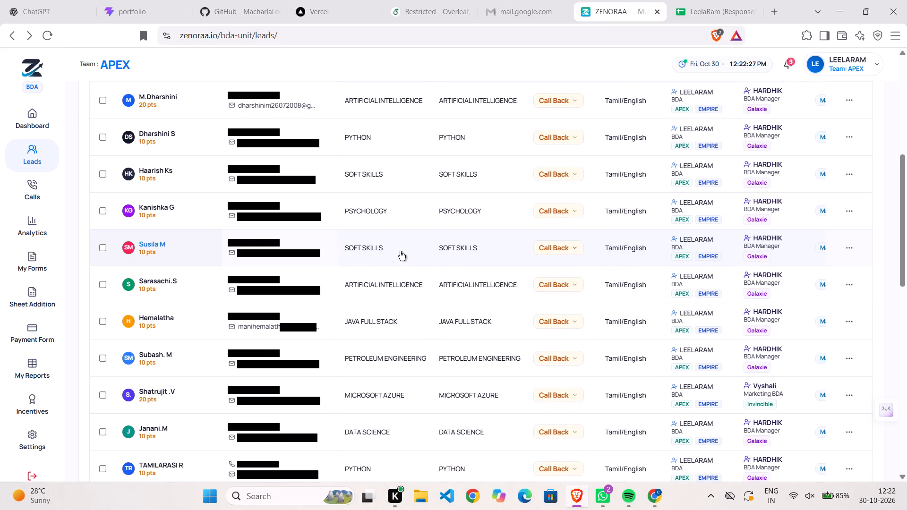
# Update Susila's lead status to Not Interested with the call remark "not interested".
pyautogui.hscroll(-3, 400, 251)
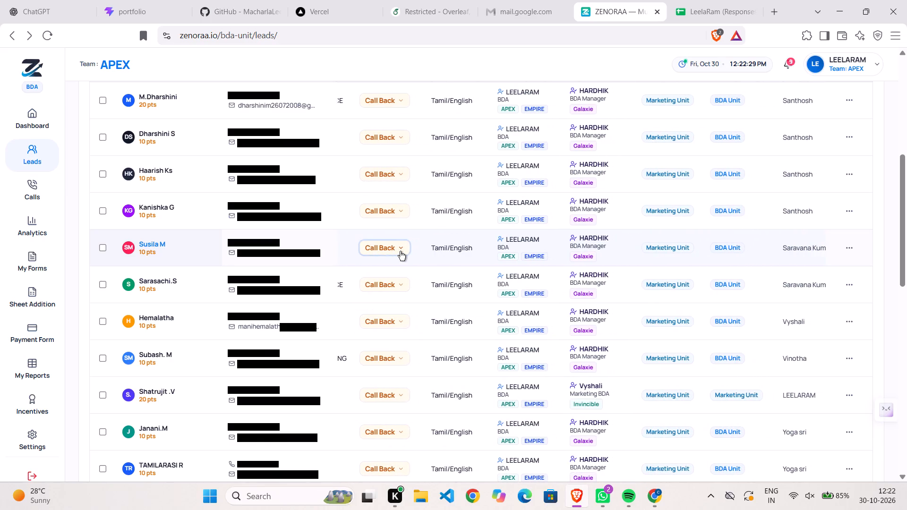
pyautogui.hscroll(-1, 400, 251)
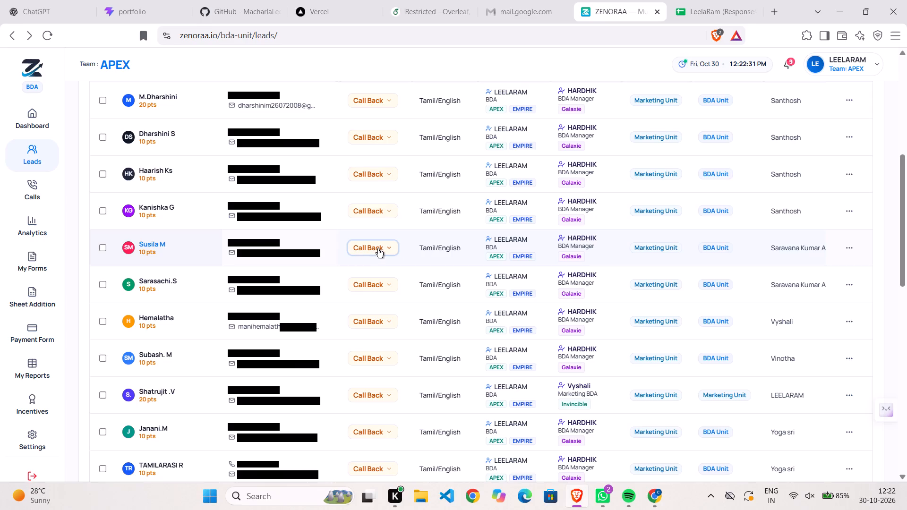
pyautogui.click(378, 248)
pyautogui.scroll(-2, 423, 331)
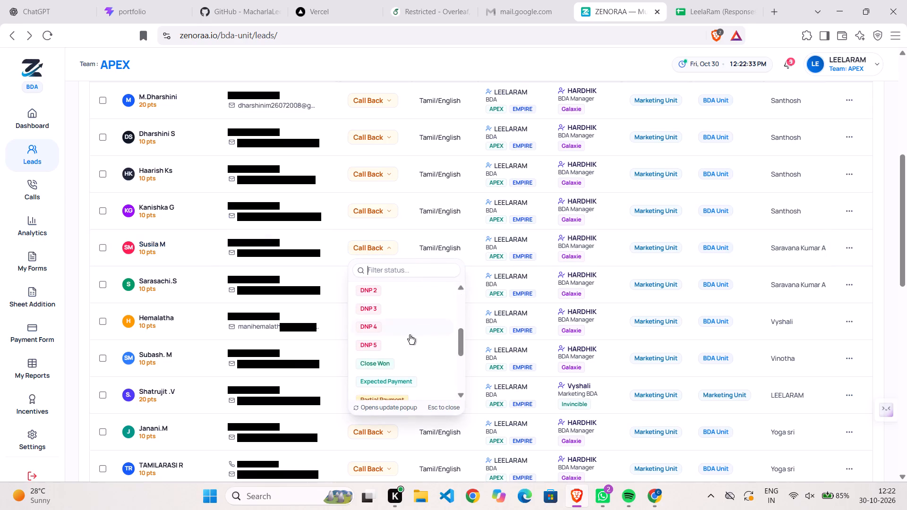
pyautogui.scroll(-2, 380, 385)
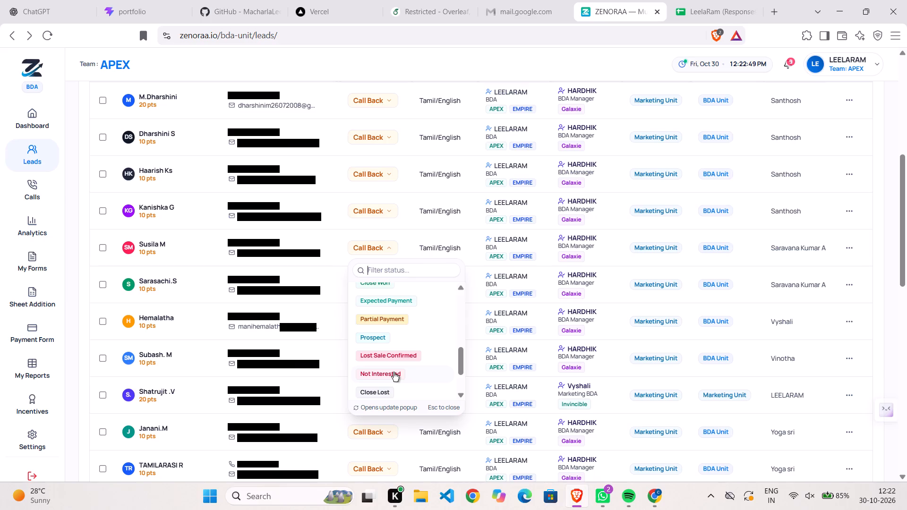
pyautogui.click(394, 372)
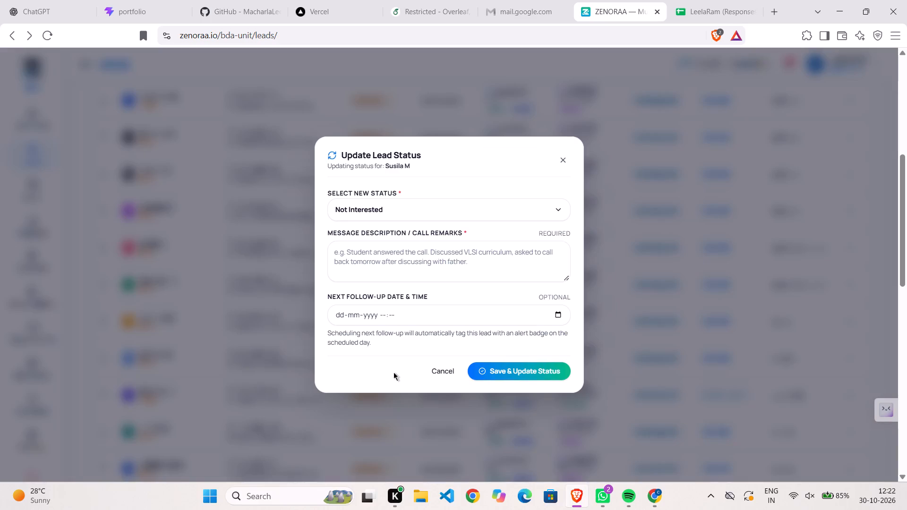
pyautogui.click(377, 255)
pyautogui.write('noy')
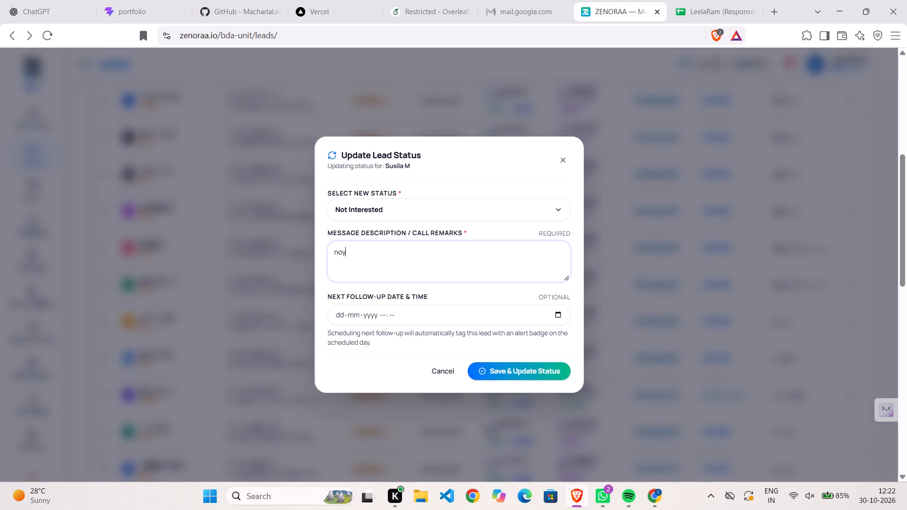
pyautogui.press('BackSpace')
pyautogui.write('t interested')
pyautogui.click(489, 368)
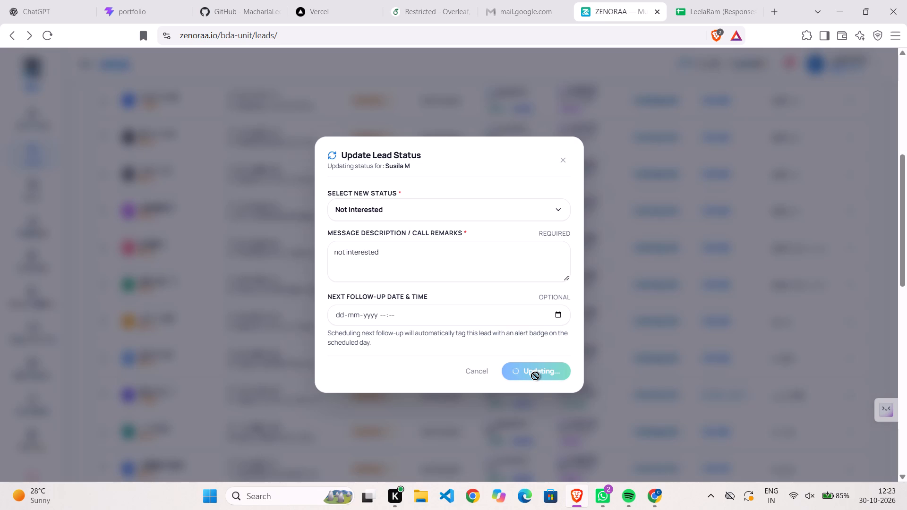
# Refresh the available Wi-Fi networks and switch the connection from Kayar Care to IQOO NEO10, returning to the lead status form.
pyautogui.click(793, 505)
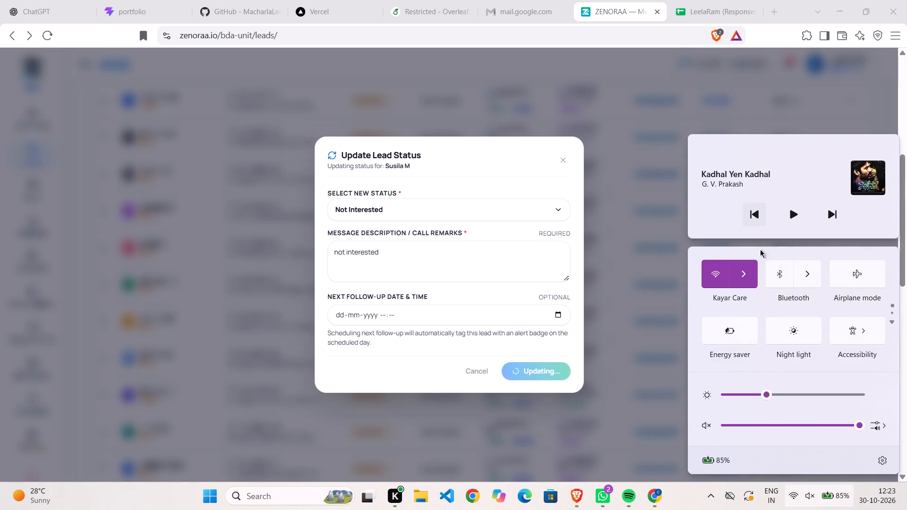
pyautogui.click(755, 271)
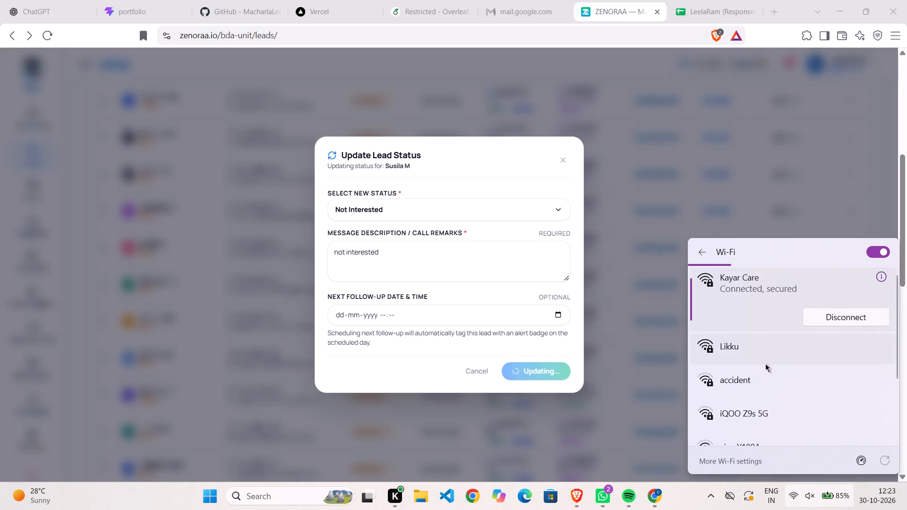
pyautogui.scroll(-4, 739, 408)
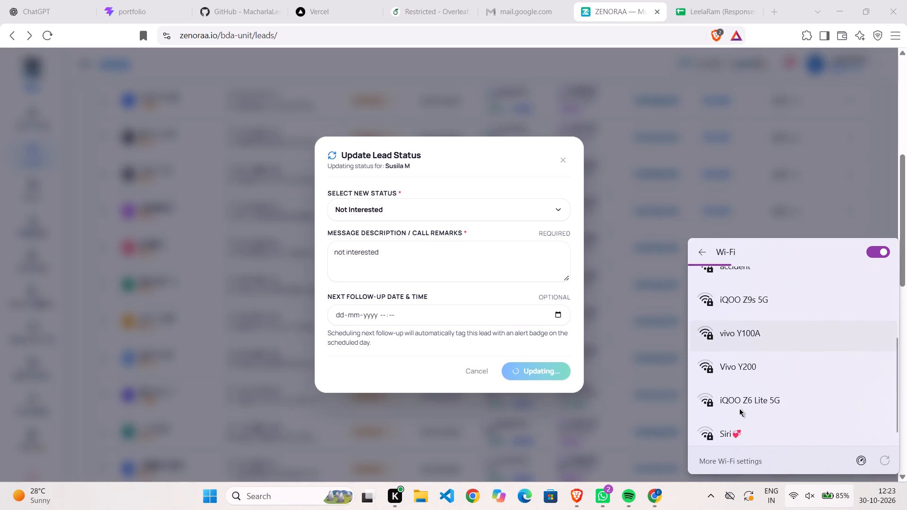
pyautogui.scroll(15, 739, 408)
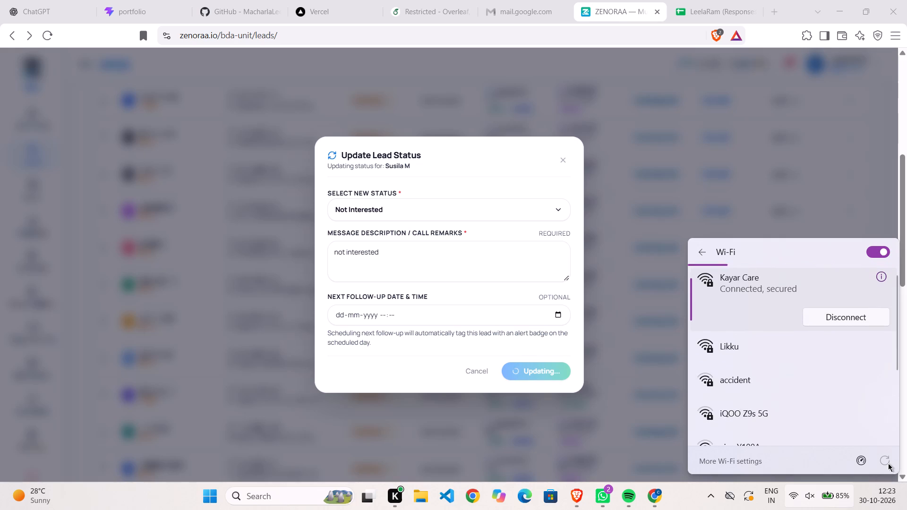
pyautogui.tripleClick(888, 462)
pyautogui.tripleClick(888, 462)
pyautogui.moveTo(888, 462); pyautogui.dragTo(751, 362)
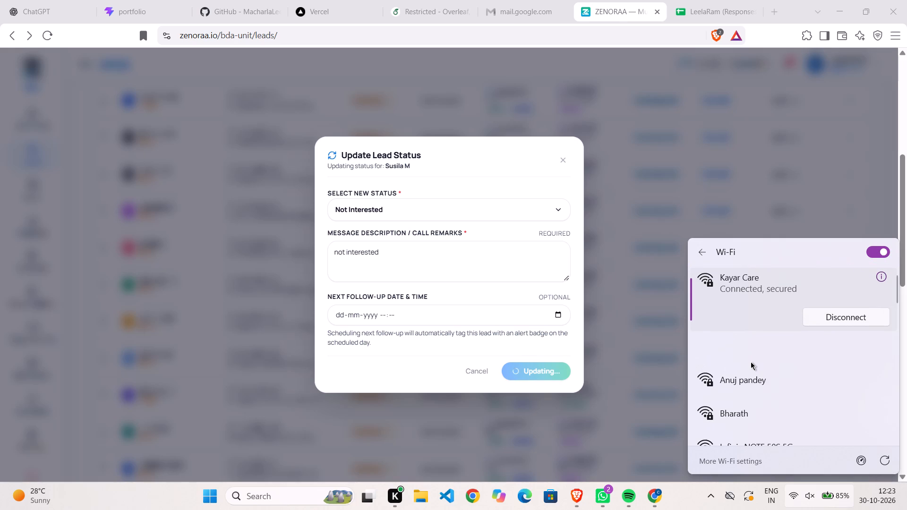
pyautogui.click(751, 362)
pyautogui.click(842, 374)
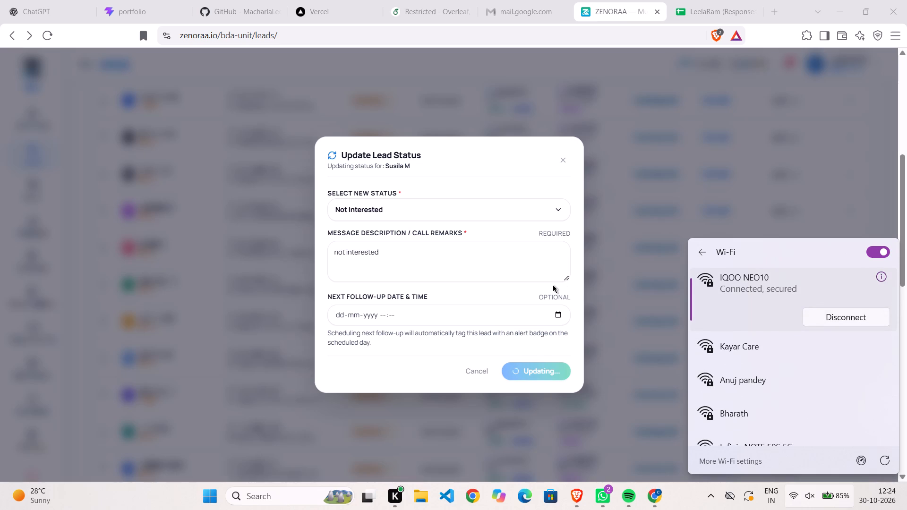
pyautogui.click(504, 324)
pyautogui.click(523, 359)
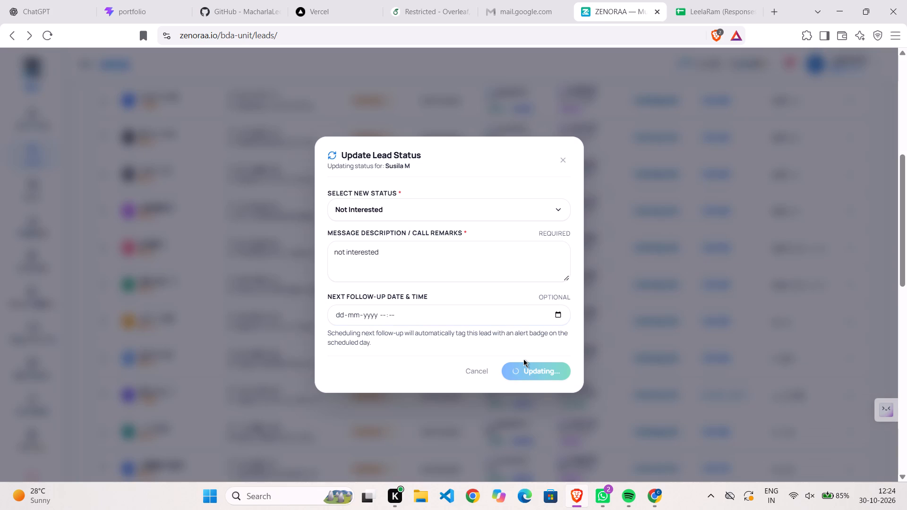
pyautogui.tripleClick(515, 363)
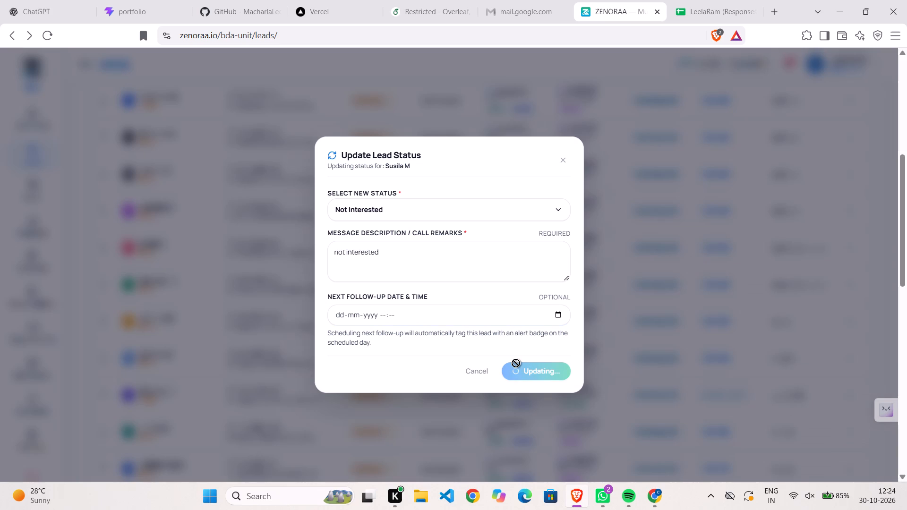
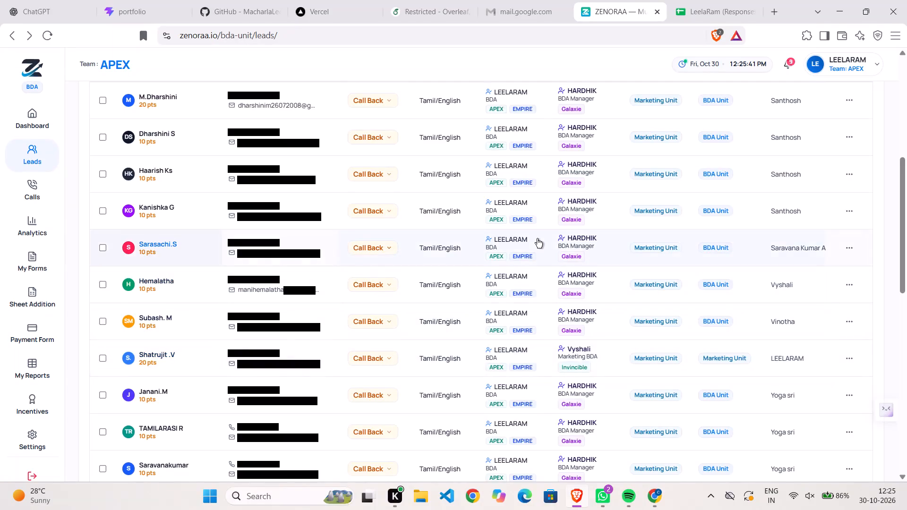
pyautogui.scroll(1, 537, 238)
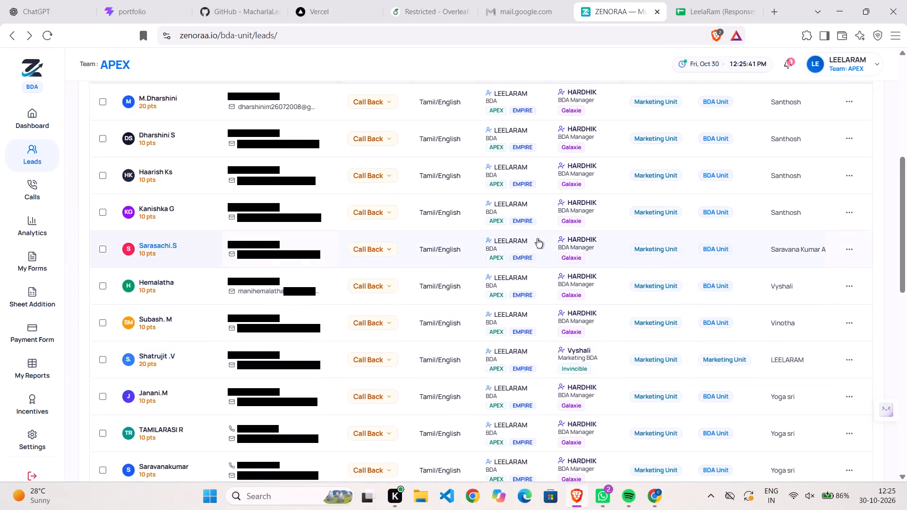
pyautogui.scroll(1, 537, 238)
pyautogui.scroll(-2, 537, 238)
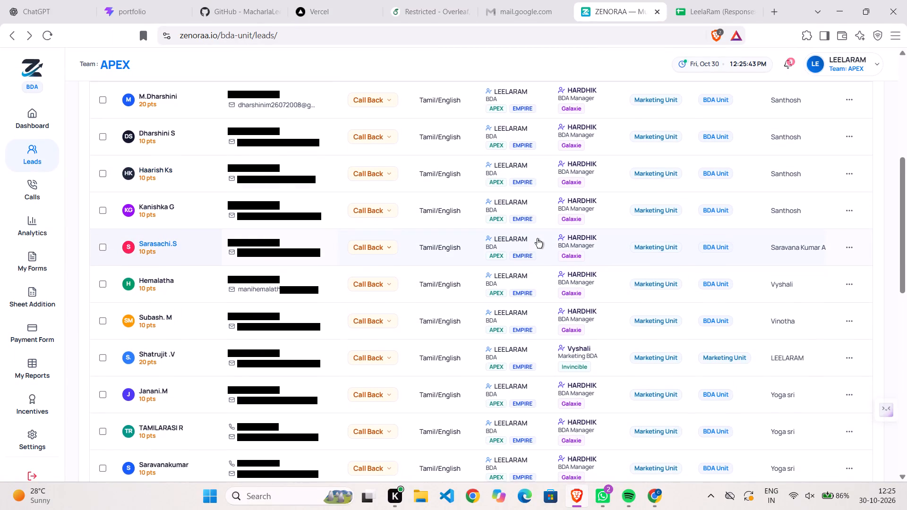
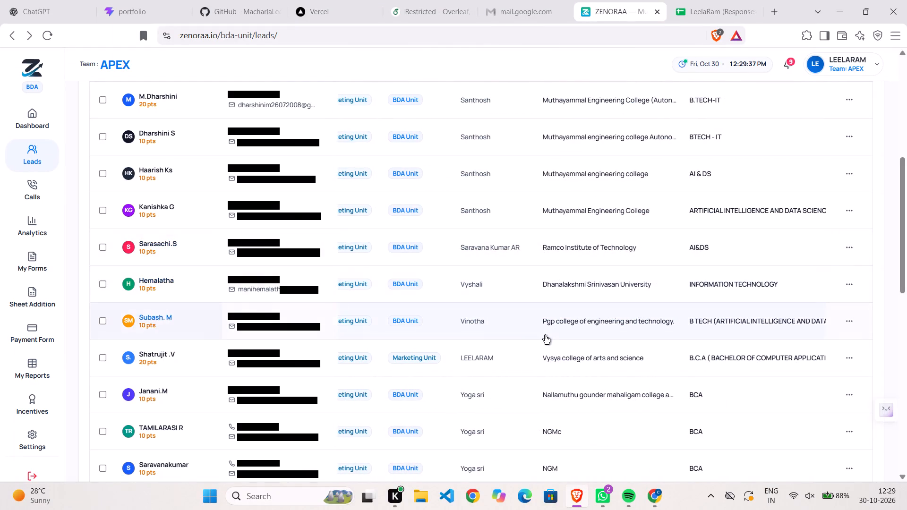
# Review the Call Back leads' course interests, languages, assigned staff, units, colleges and branches across the leads table.
pyautogui.hscroll(6, 545, 334)
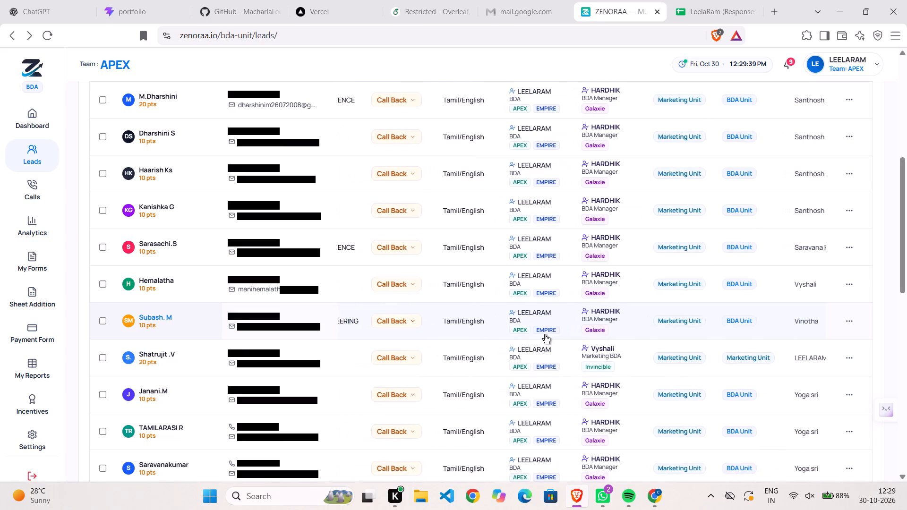
pyautogui.hscroll(1, 545, 334)
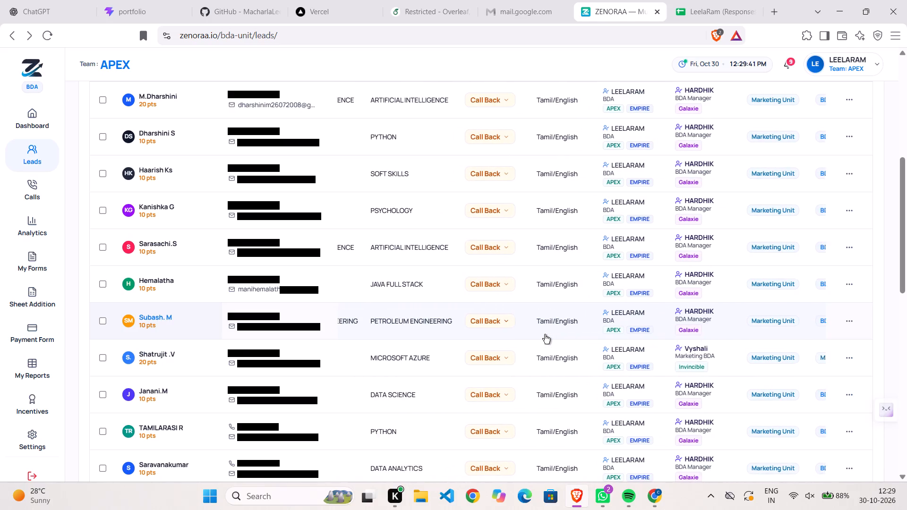
pyautogui.hscroll(1, 545, 334)
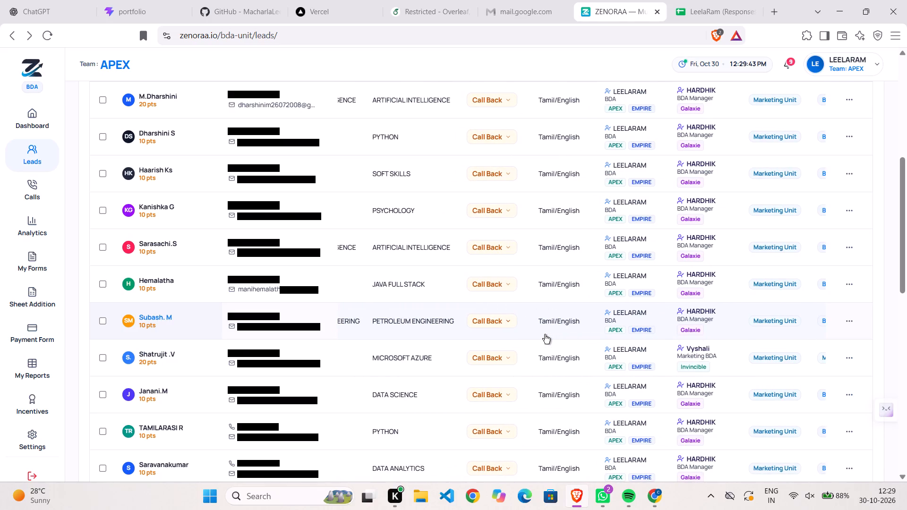
pyautogui.hscroll(-5, 545, 334)
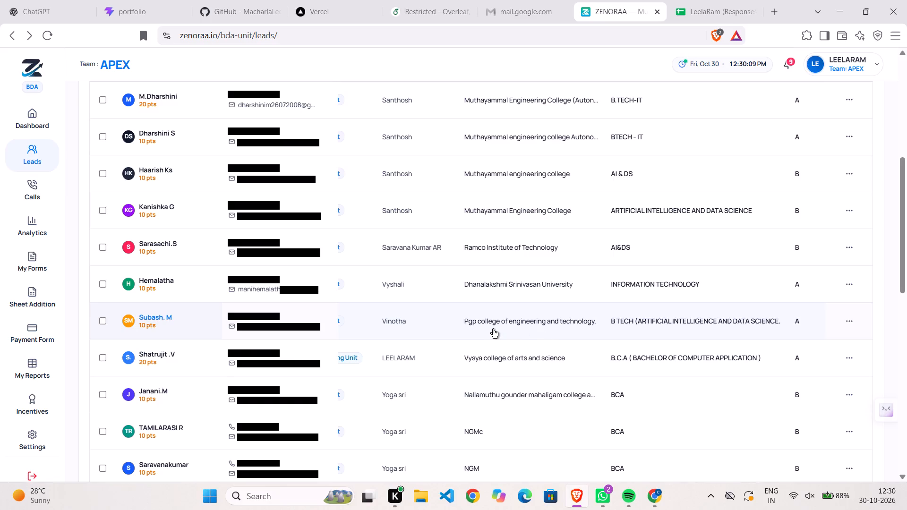
pyautogui.hscroll(4, 493, 329)
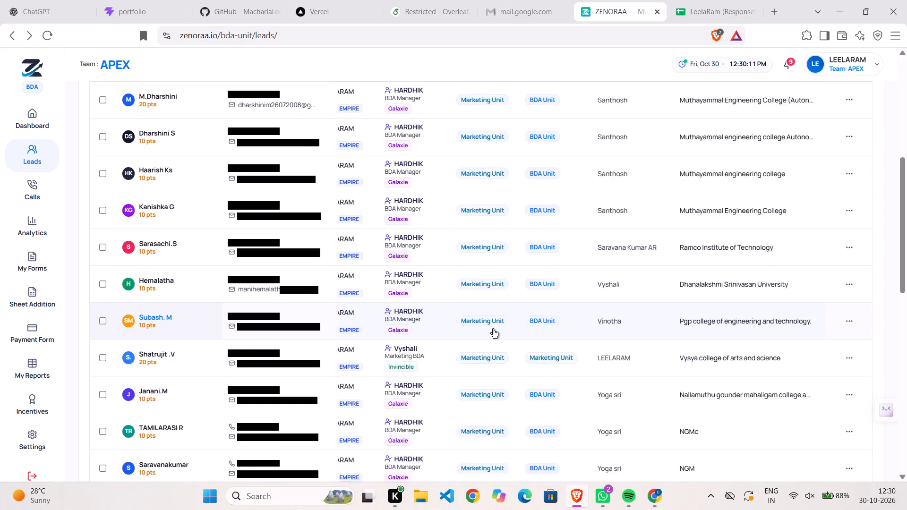
# Examine the Call Back leads' courses, language, assigned owners, units, colleges, departments and remaining details across the leads table.
pyautogui.hscroll(-4, 493, 329)
pyautogui.hscroll(7, 493, 329)
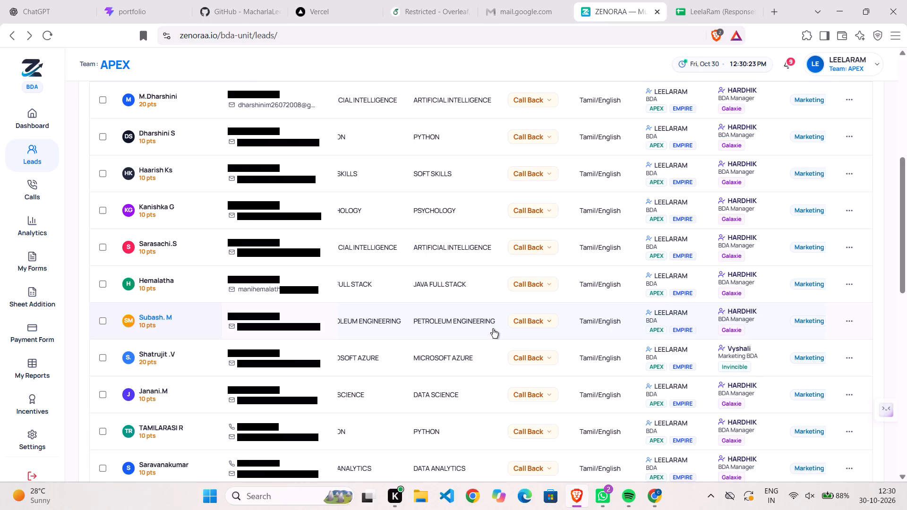
pyautogui.hscroll(-6, 493, 329)
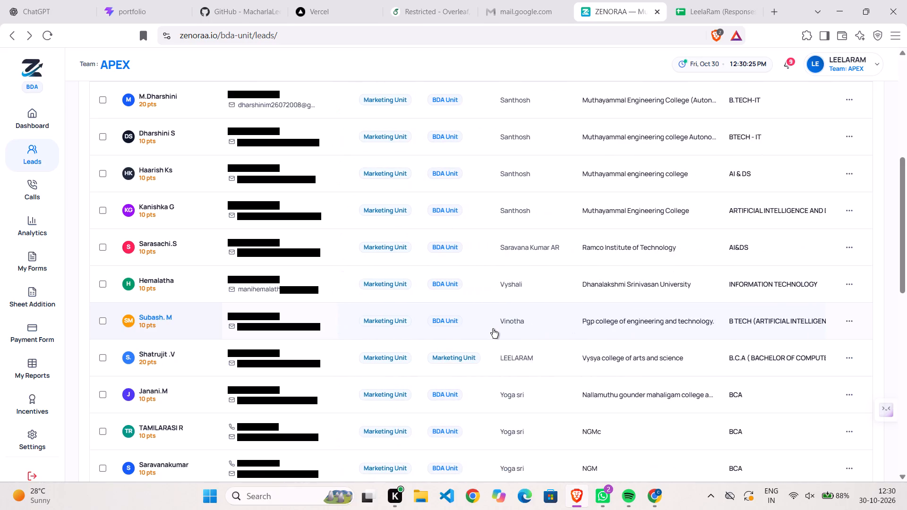
pyautogui.hscroll(-4, 493, 329)
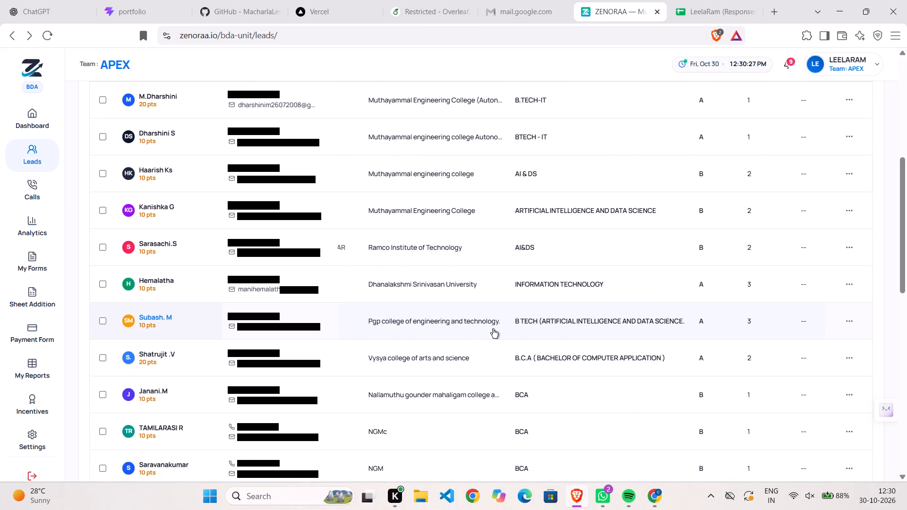
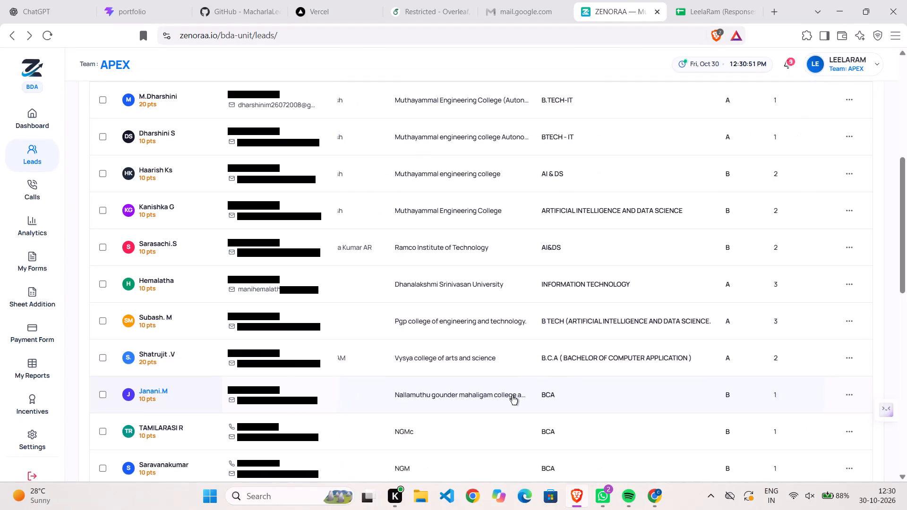
# Examine the Call Back leads' departments, sections, years and dates alongside their colleges, courses, languages and assigned owners.
pyautogui.hscroll(-1, 512, 395)
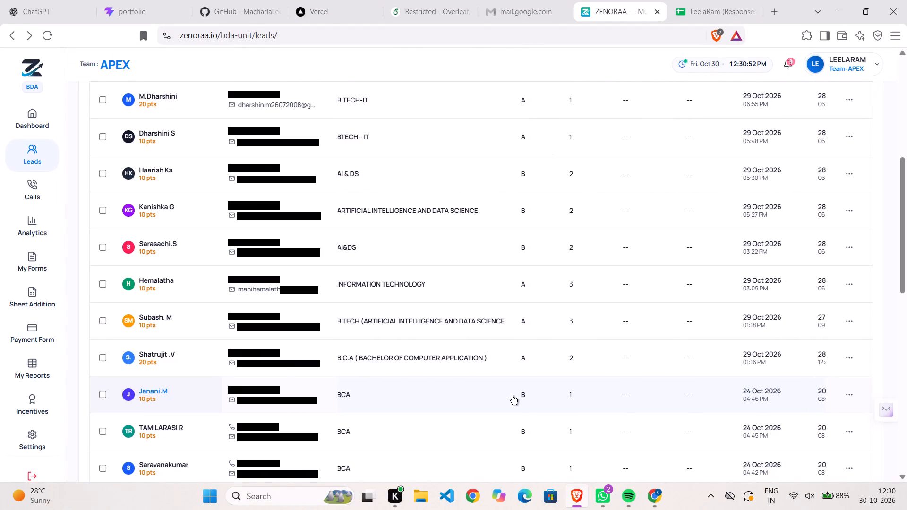
pyautogui.hscroll(-1, 512, 395)
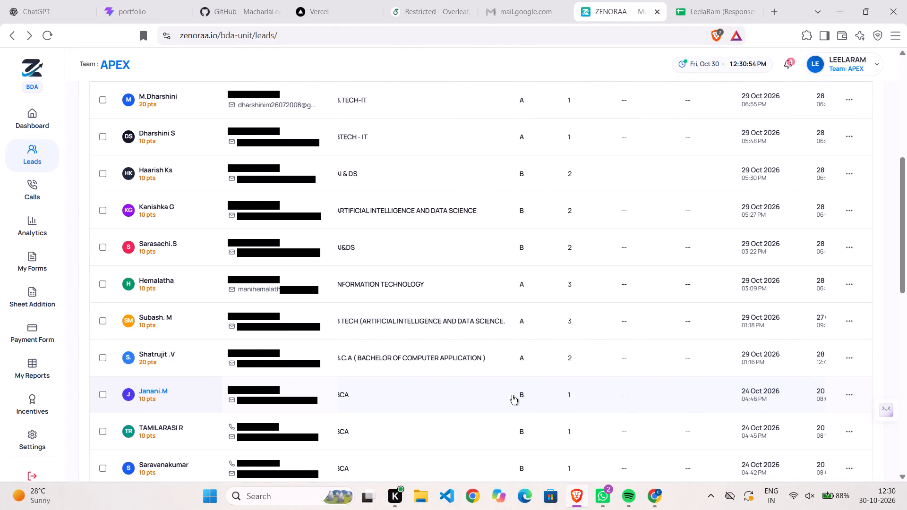
pyautogui.hscroll(5, 512, 395)
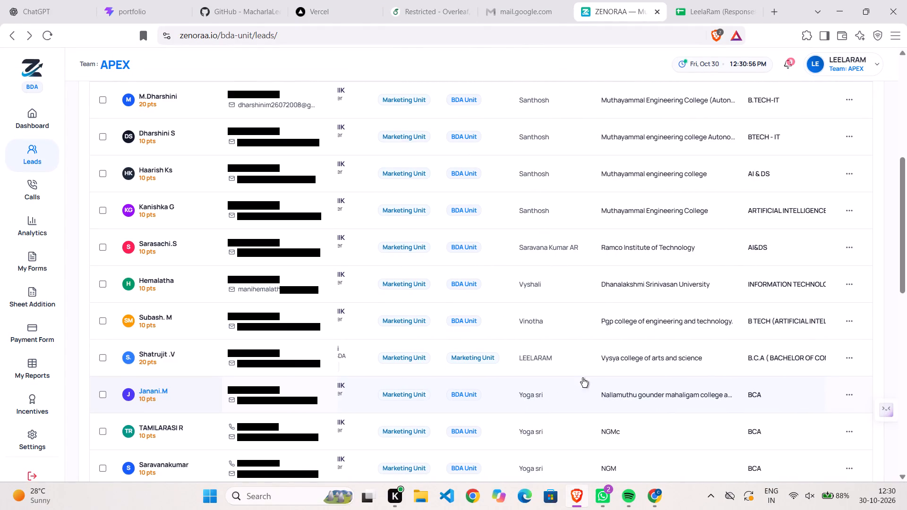
pyautogui.hscroll(4, 577, 324)
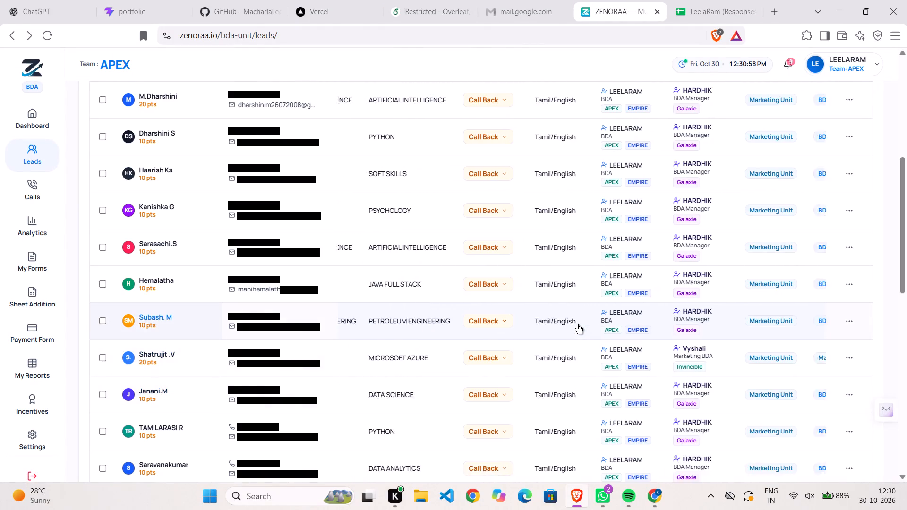
pyautogui.hscroll(3, 577, 324)
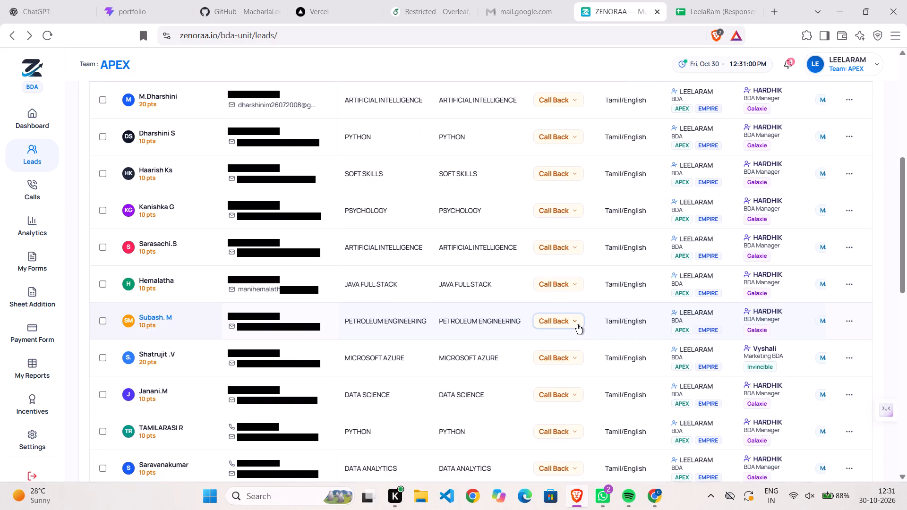
pyautogui.hscroll(2, 577, 324)
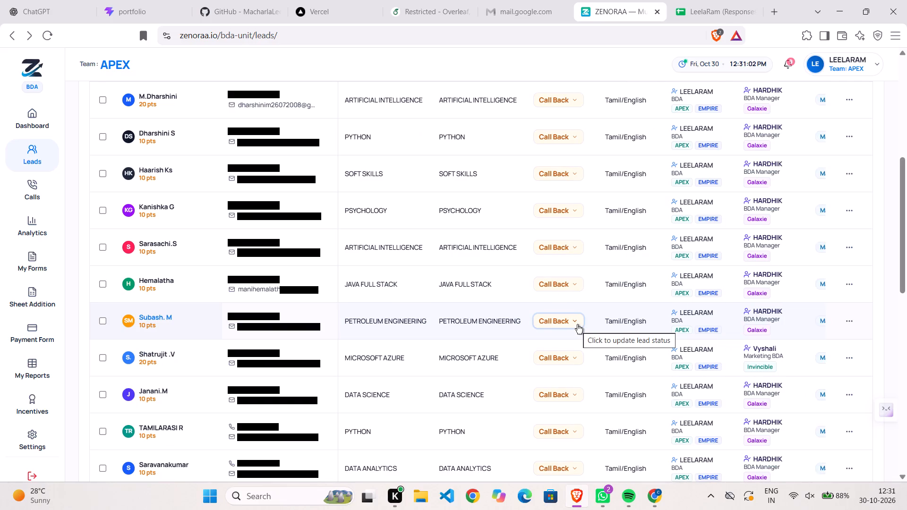
pyautogui.hscroll(1, 577, 324)
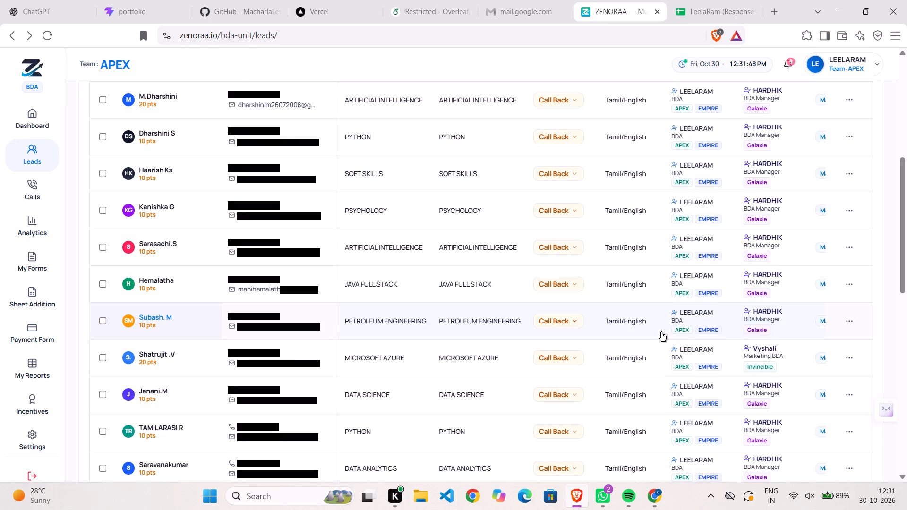
pyautogui.hscroll(-8, 661, 332)
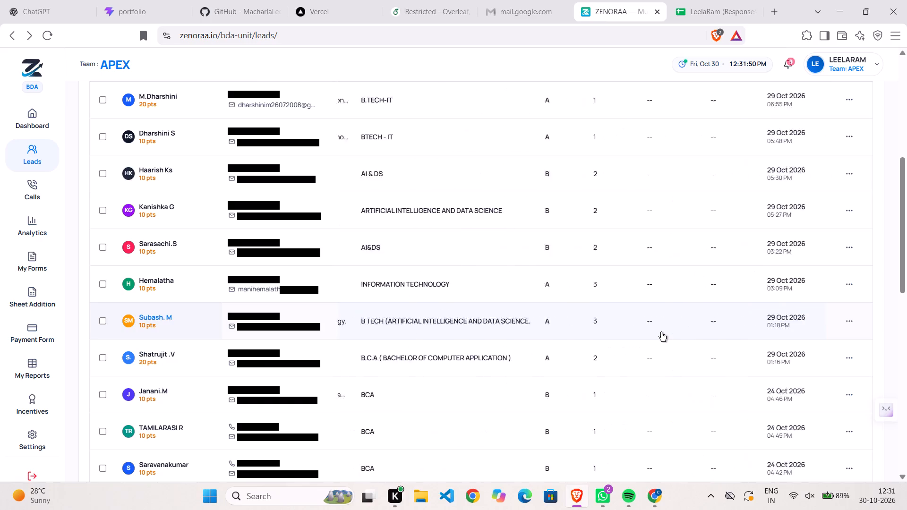
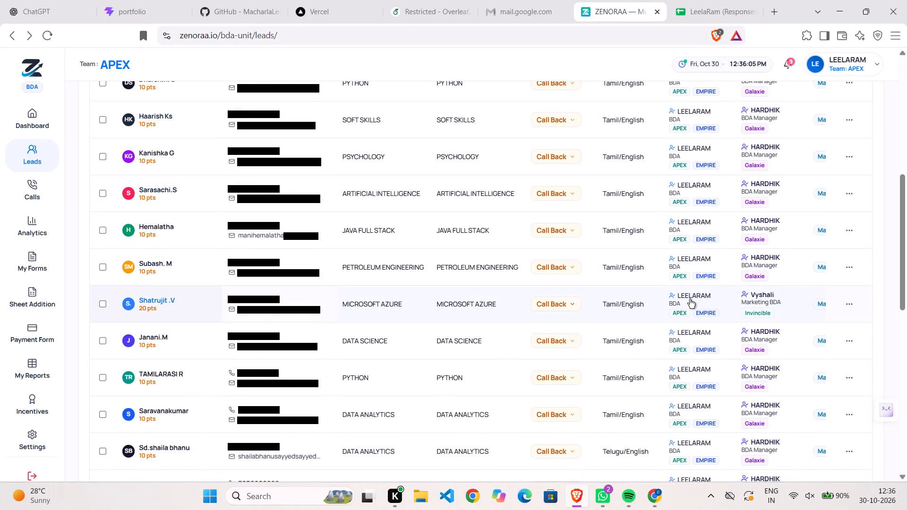
# Examine the Call Back leads' units, original owners and colleges in the leads table.
pyautogui.hscroll(-3, 690, 299)
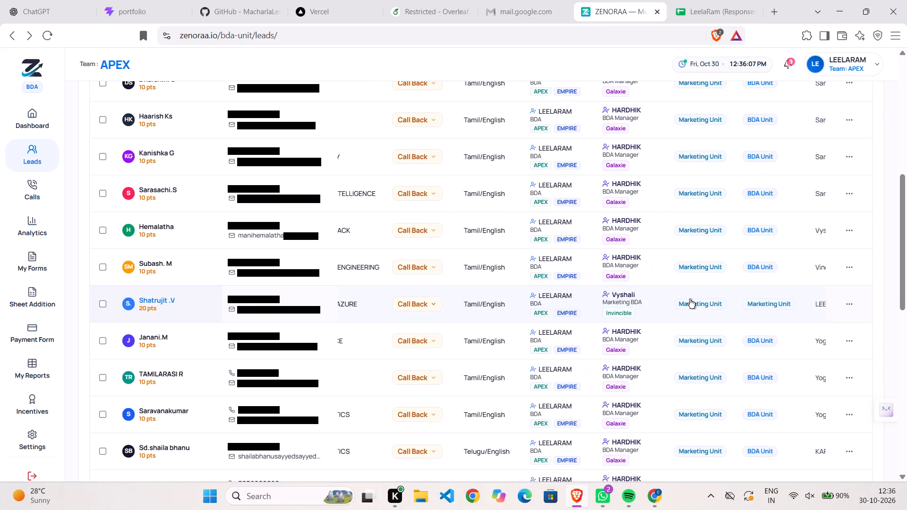
pyautogui.hscroll(-4, 690, 299)
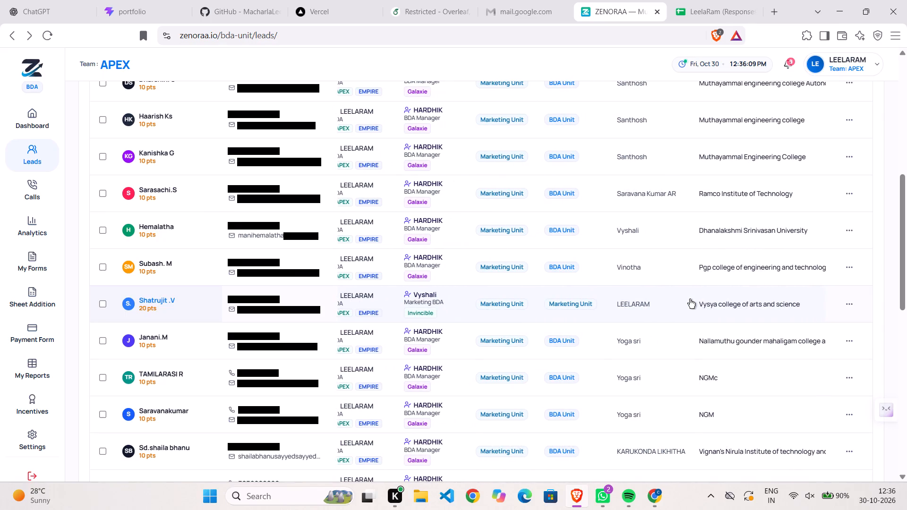
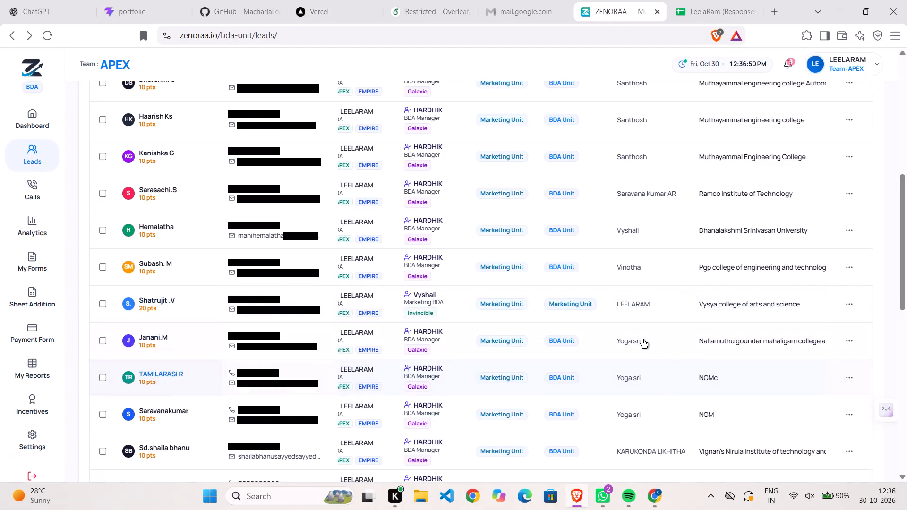
# Review the Call Back leads' course interests, languages, assigned staff, colleges and branches, focusing on the Data Science lead studying BCA.
pyautogui.hscroll(6, 642, 339)
pyautogui.hscroll(-6, 642, 339)
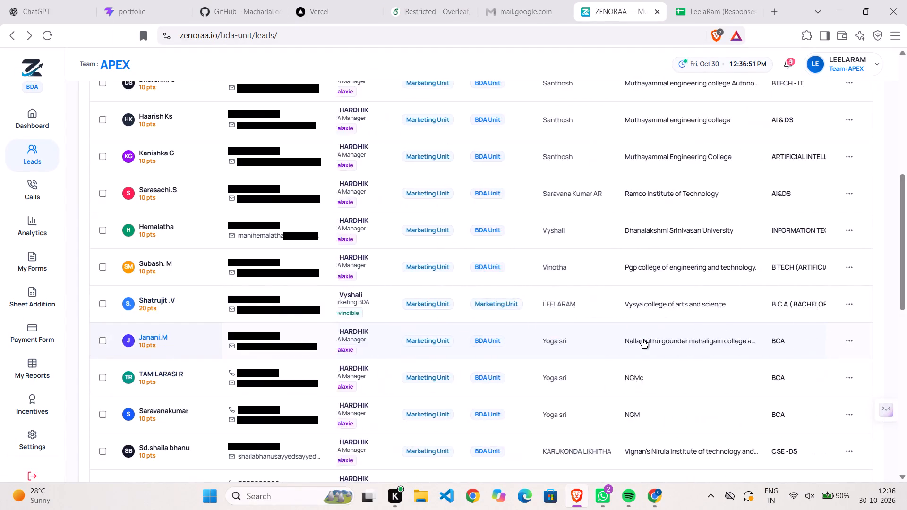
pyautogui.hscroll(-1, 642, 339)
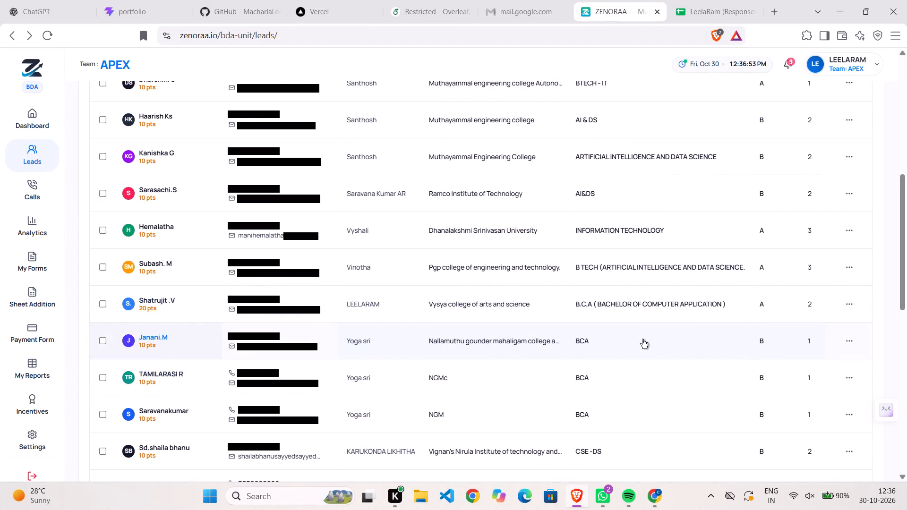
pyautogui.hscroll(-1, 642, 339)
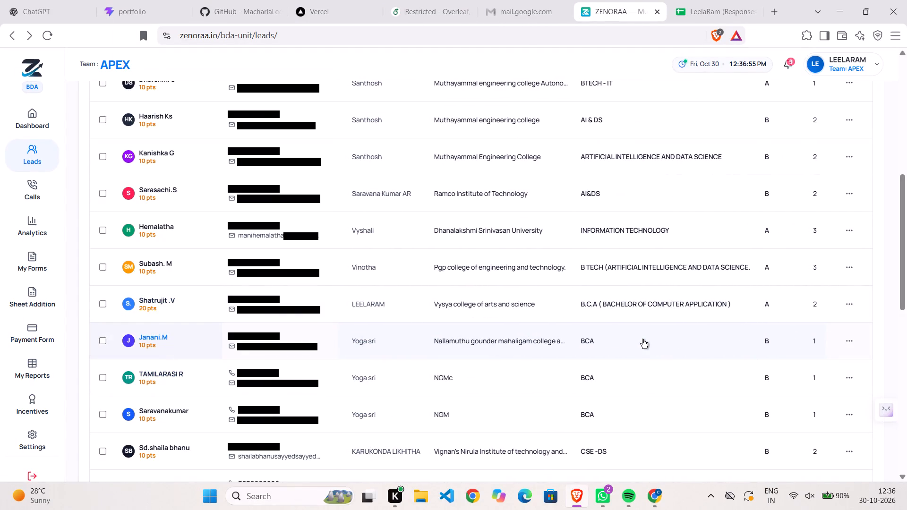
pyautogui.hscroll(-1, 642, 339)
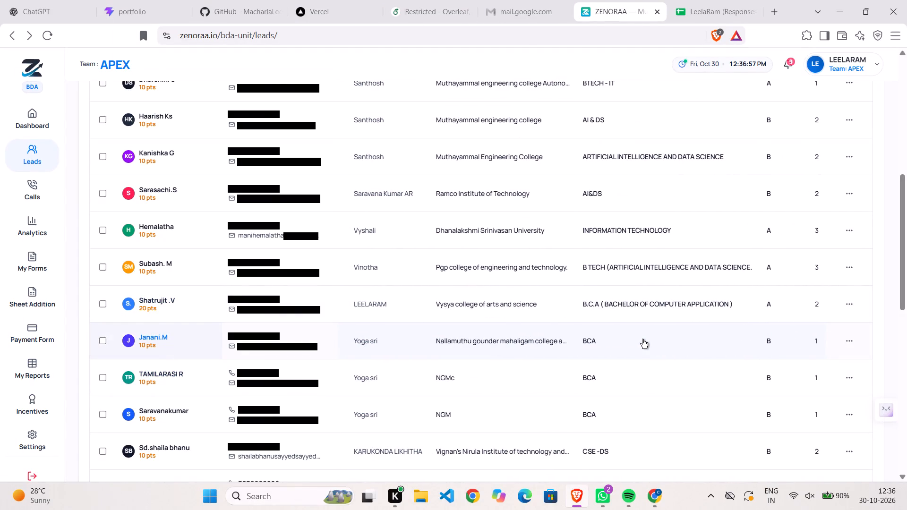
pyautogui.hscroll(-2, 642, 339)
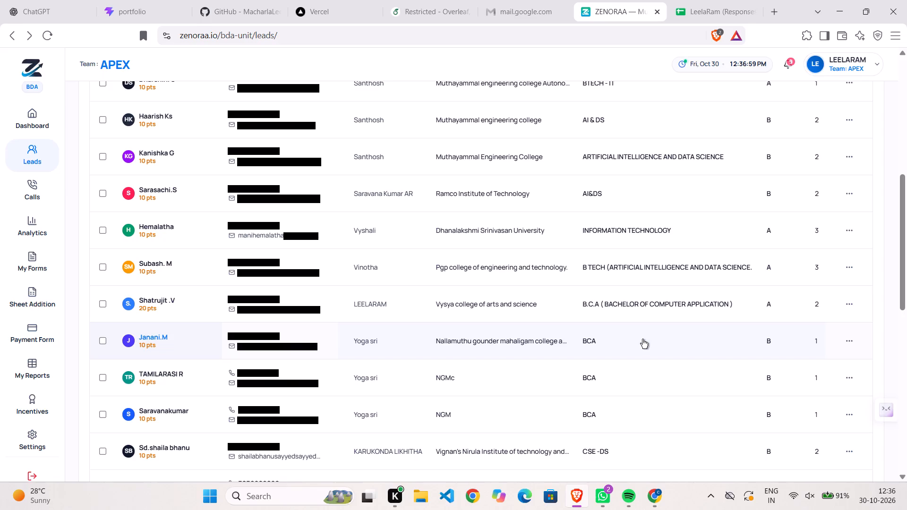
pyautogui.hscroll(-1, 642, 339)
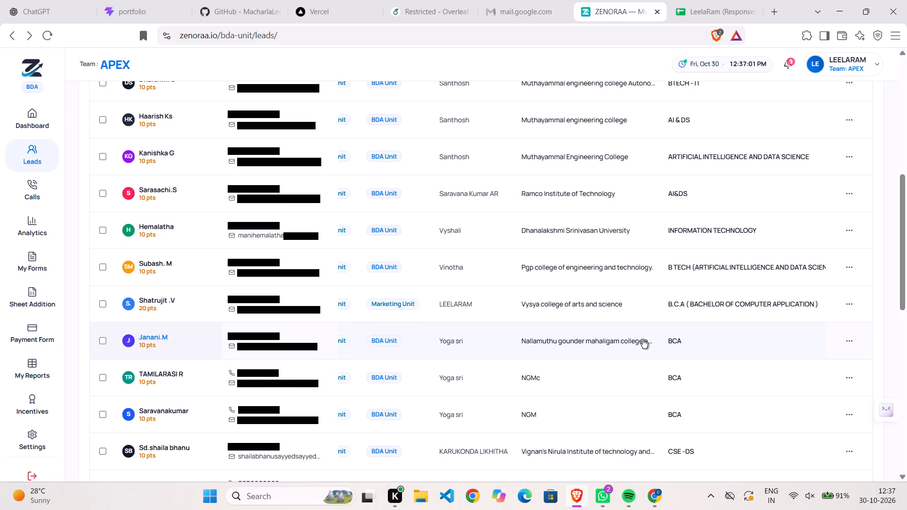
pyautogui.hscroll(2, 642, 339)
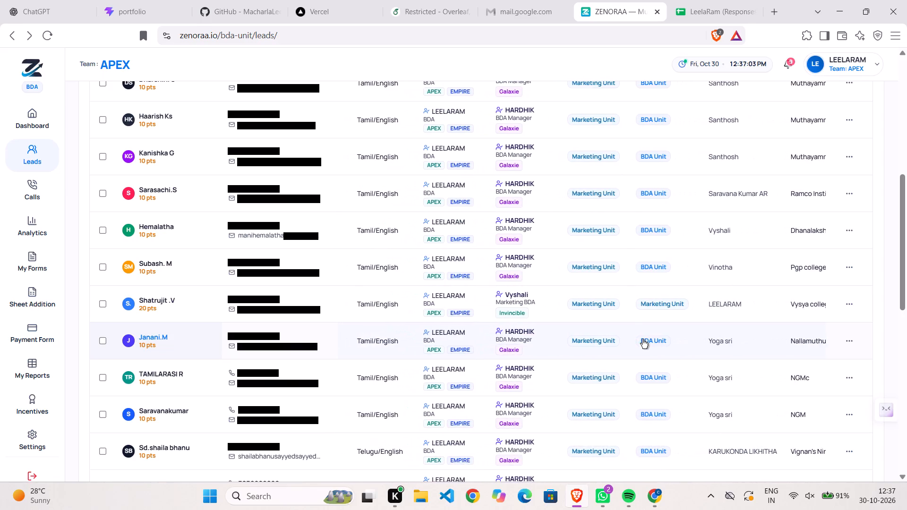
pyautogui.hscroll(2, 642, 339)
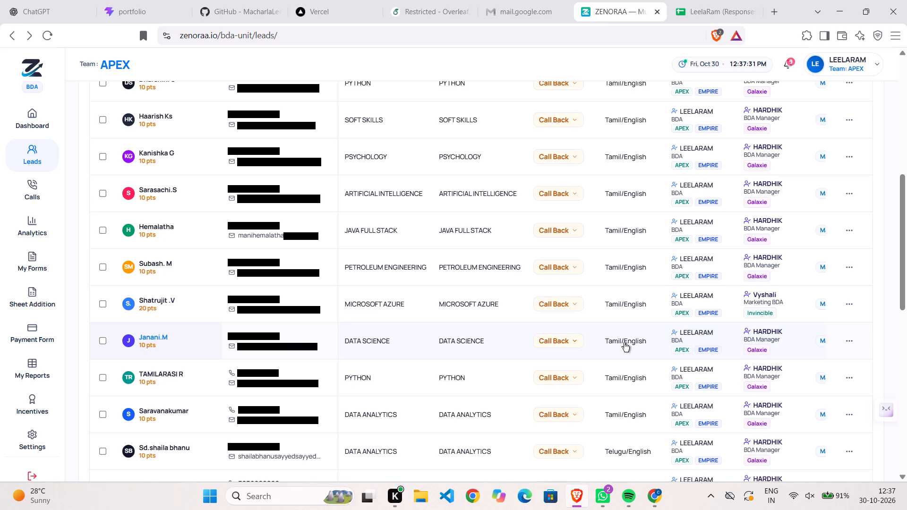
pyautogui.hscroll(-1, 624, 342)
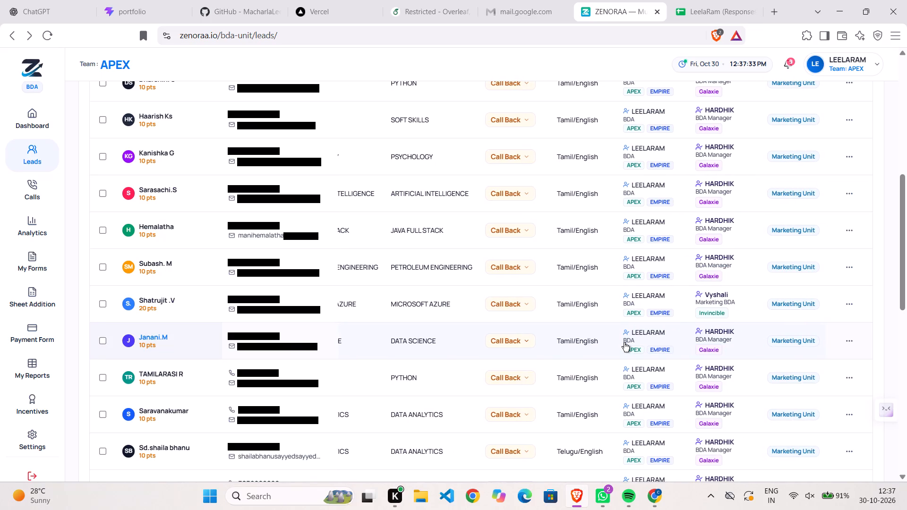
pyautogui.hscroll(-4, 624, 342)
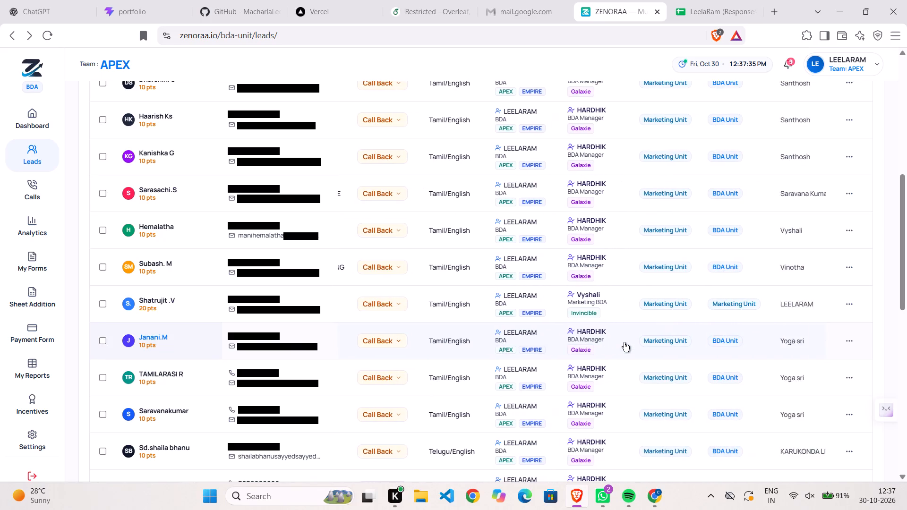
pyautogui.hscroll(-3, 624, 342)
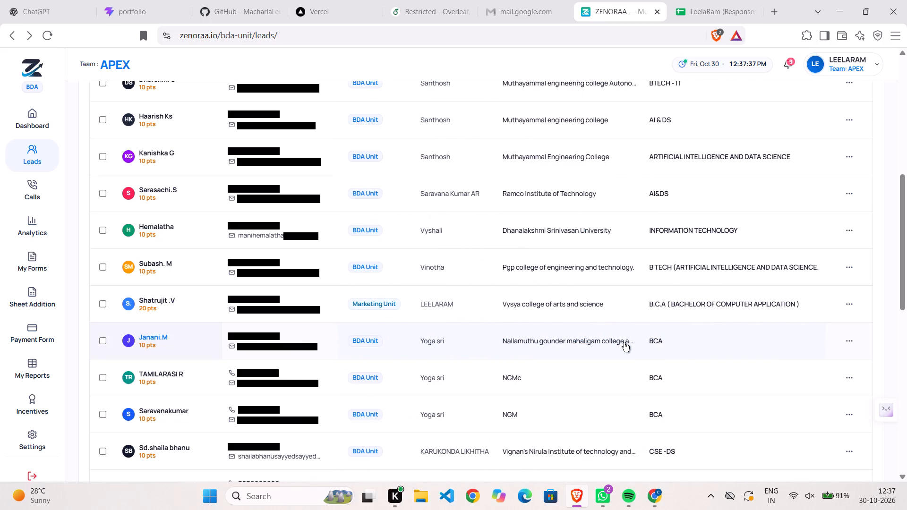
pyautogui.hscroll(-2, 624, 342)
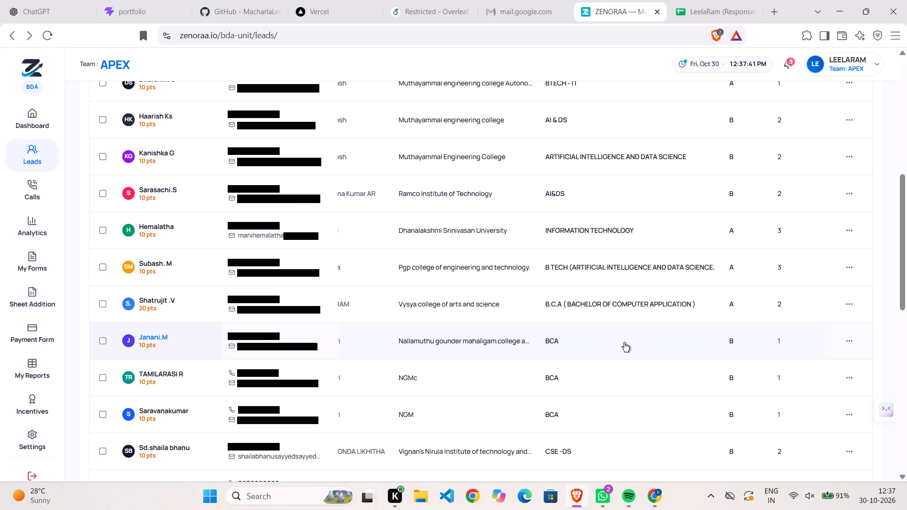
pyautogui.hscroll(-1, 624, 342)
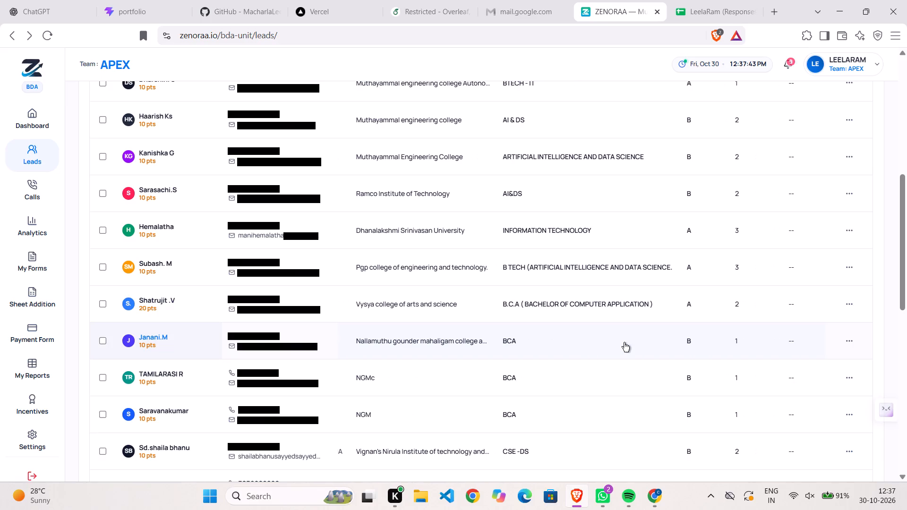
pyautogui.hscroll(3, 624, 342)
pyautogui.hscroll(-8, 624, 342)
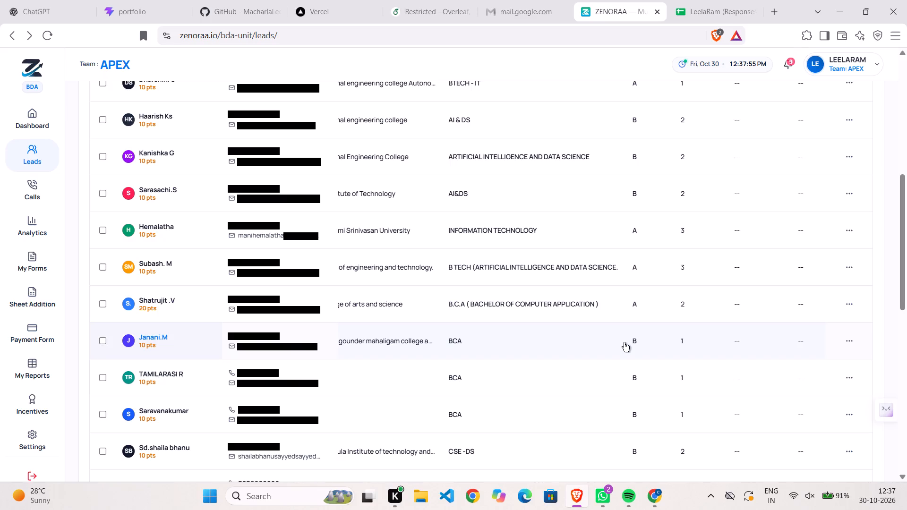
pyautogui.hscroll(7, 624, 342)
pyautogui.hscroll(-2, 624, 342)
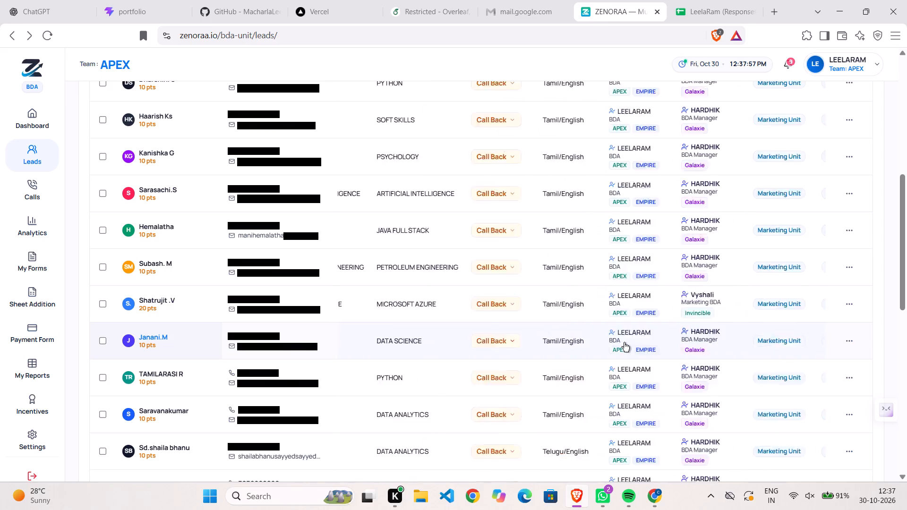
pyautogui.hscroll(-4, 624, 342)
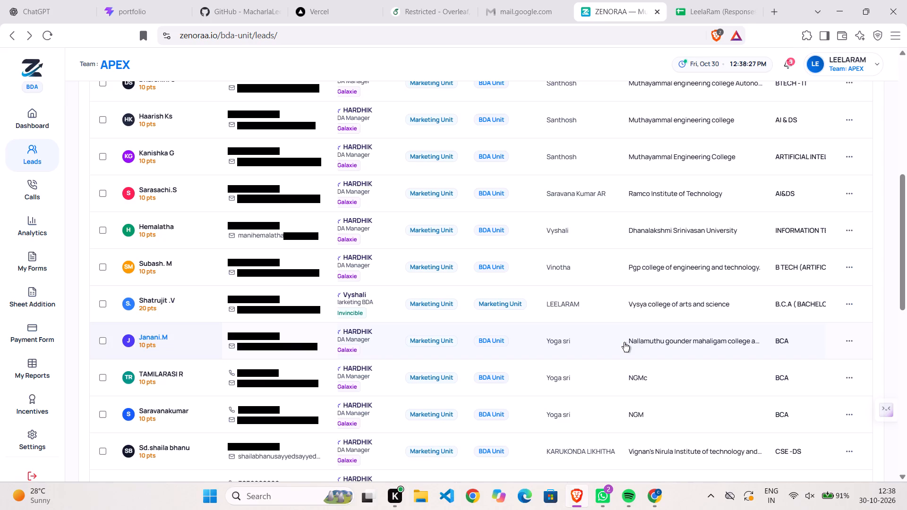
# Examine the course interest, language, assigned staff, college and branch details of the Python Call Back lead from NGMc.
pyautogui.scroll(-2, 624, 342)
pyautogui.hscroll(1, 598, 327)
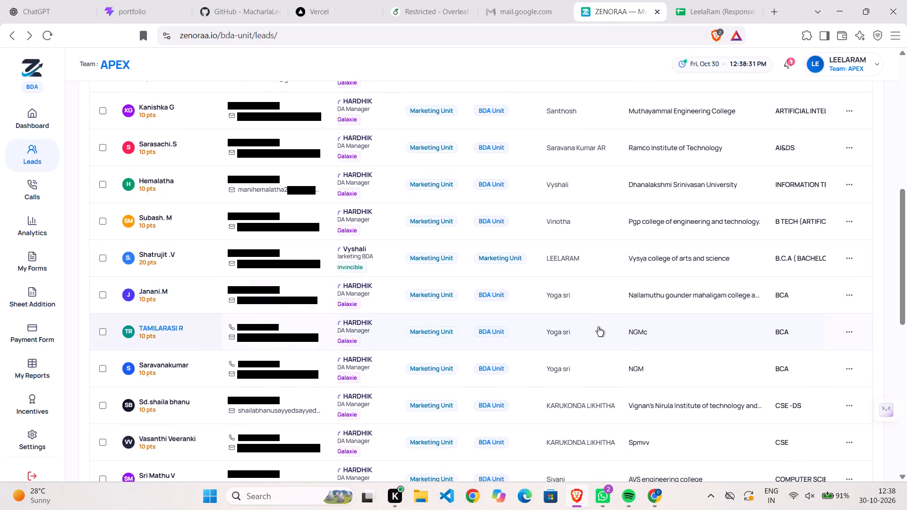
pyautogui.hscroll(9, 598, 327)
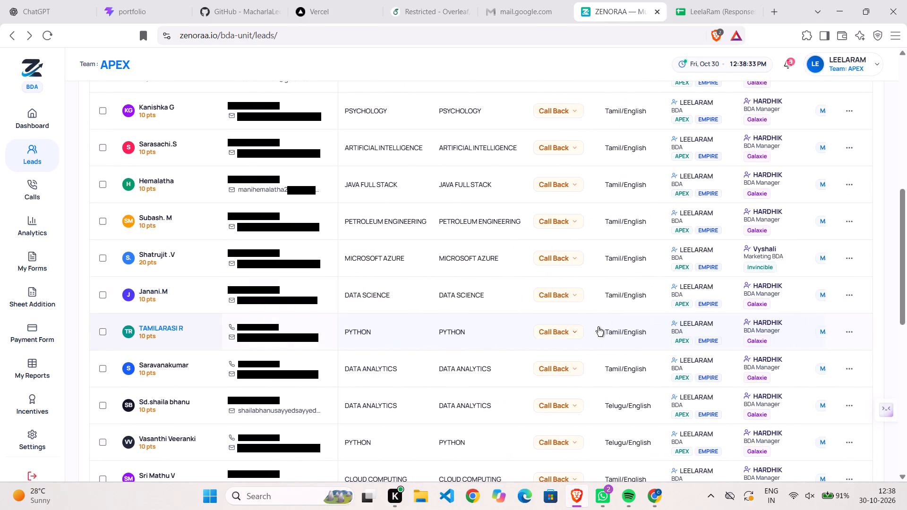
pyautogui.hscroll(-7, 598, 327)
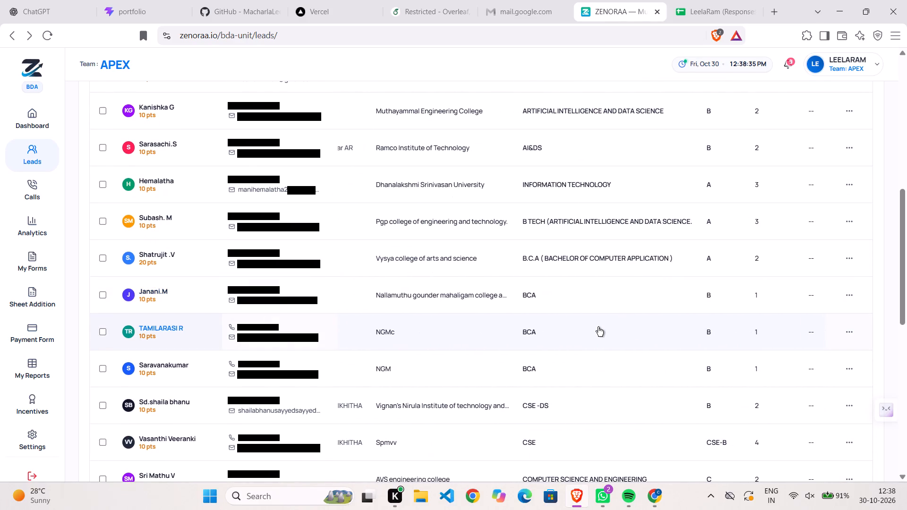
pyautogui.hscroll(-1, 598, 327)
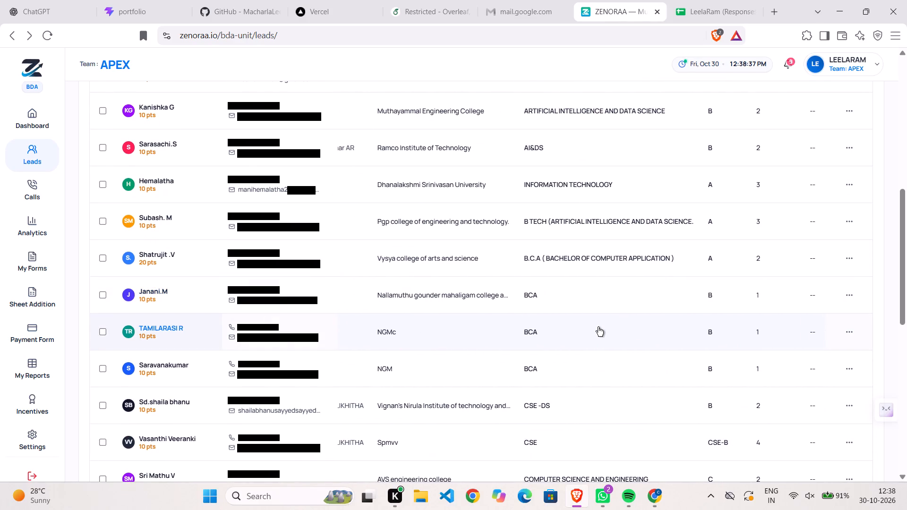
pyautogui.hscroll(-1, 598, 327)
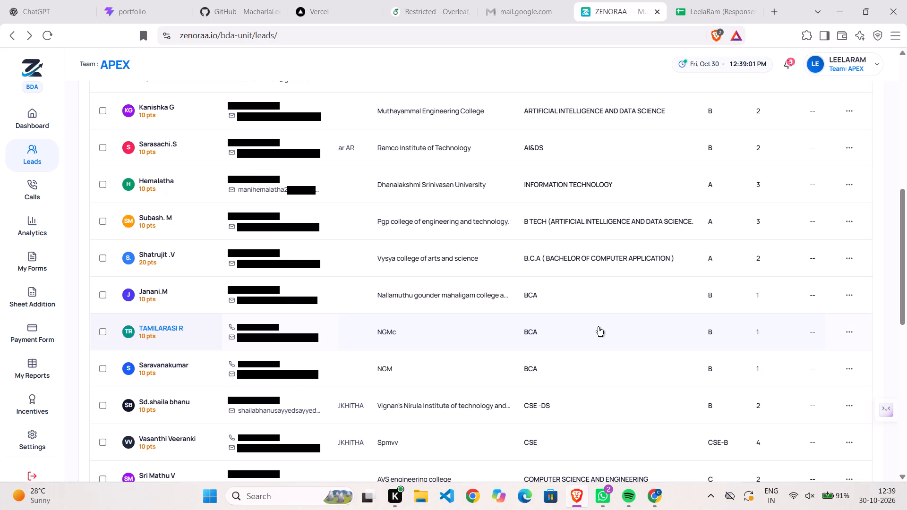
pyautogui.hscroll(10, 598, 327)
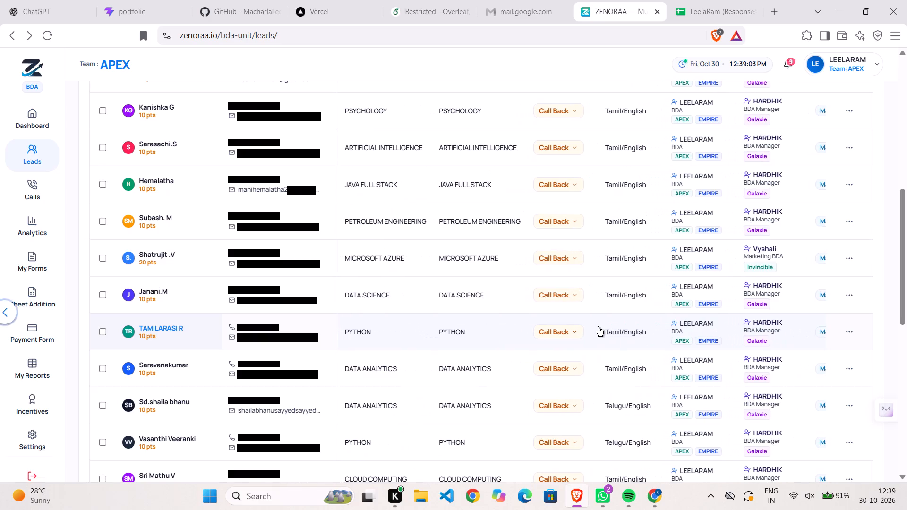
pyautogui.hscroll(2, 598, 327)
pyautogui.hscroll(-1, 598, 327)
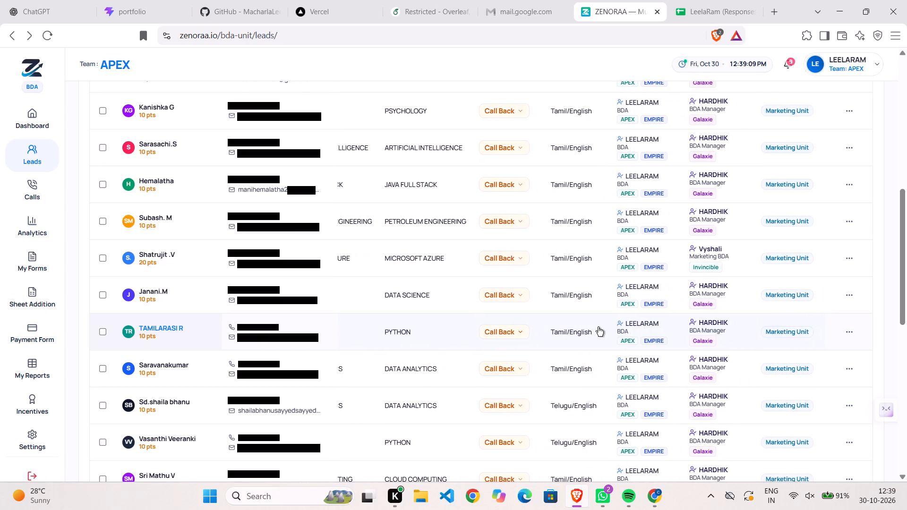
pyautogui.hscroll(-4, 598, 327)
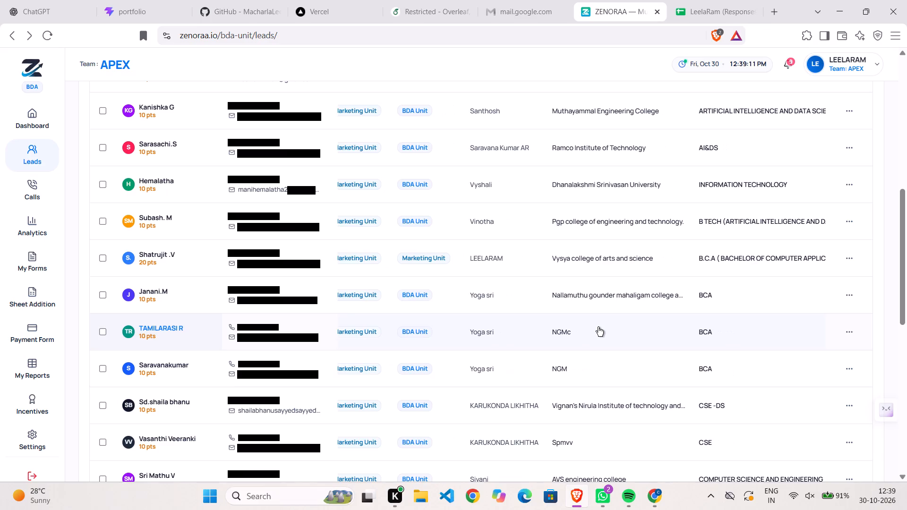
pyautogui.hscroll(-5, 598, 327)
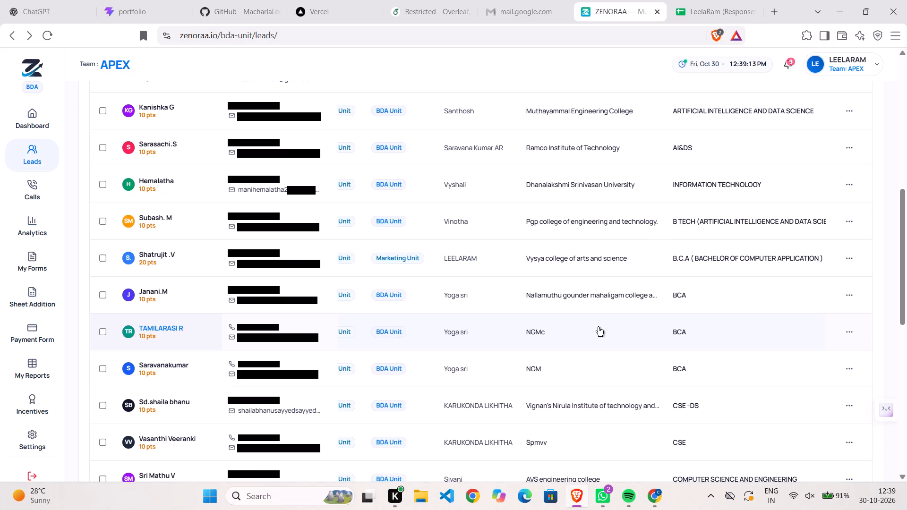
pyautogui.hscroll(-4, 598, 327)
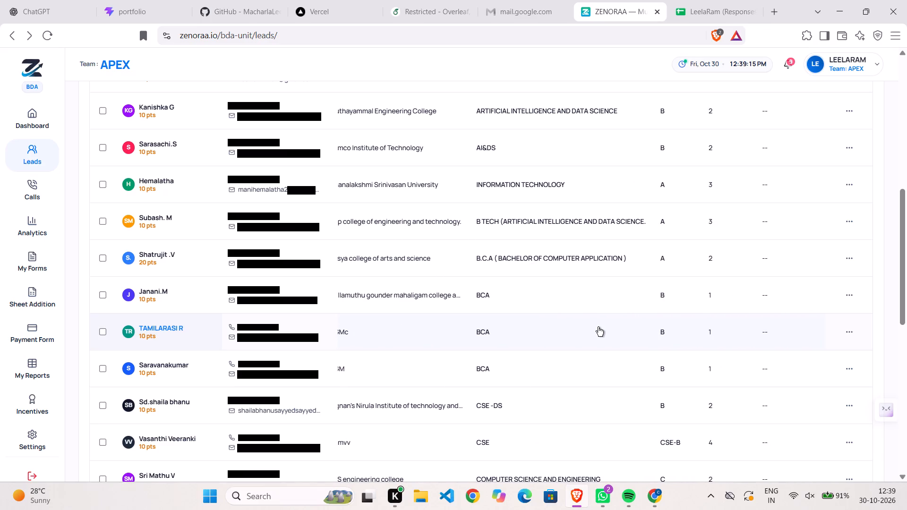
pyautogui.hscroll(-2, 598, 327)
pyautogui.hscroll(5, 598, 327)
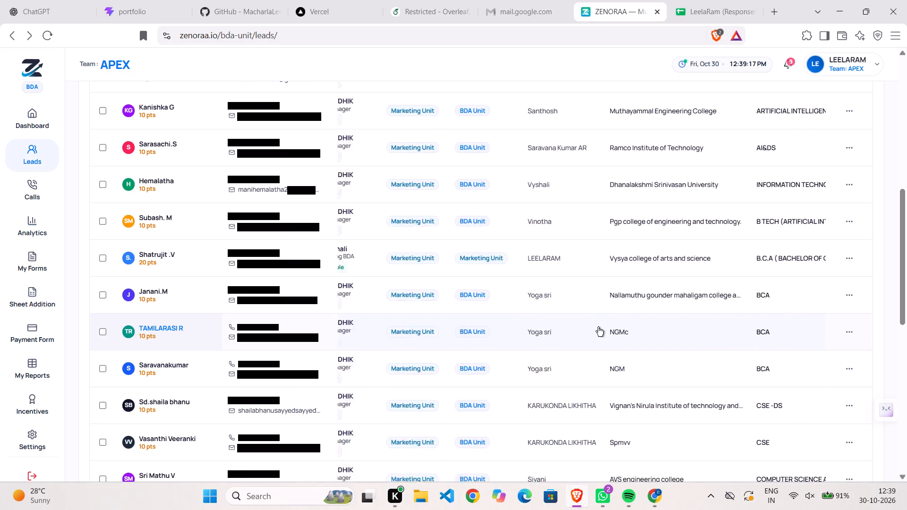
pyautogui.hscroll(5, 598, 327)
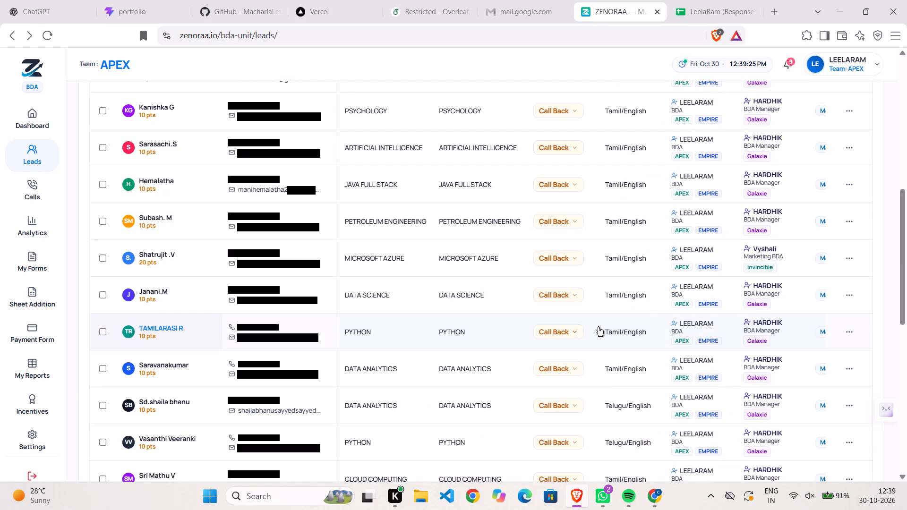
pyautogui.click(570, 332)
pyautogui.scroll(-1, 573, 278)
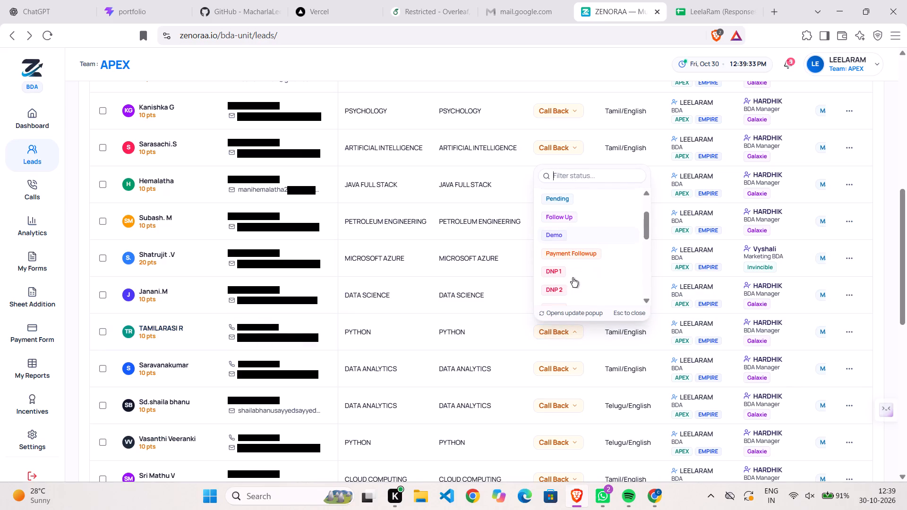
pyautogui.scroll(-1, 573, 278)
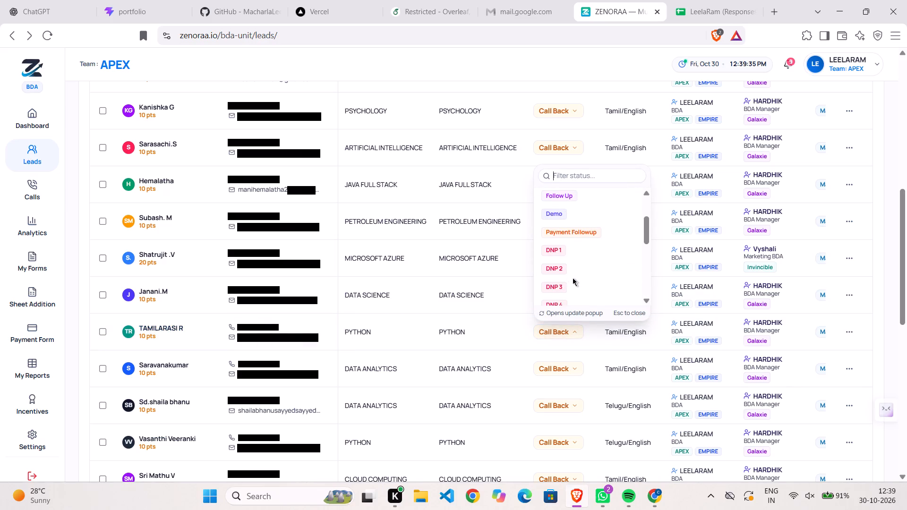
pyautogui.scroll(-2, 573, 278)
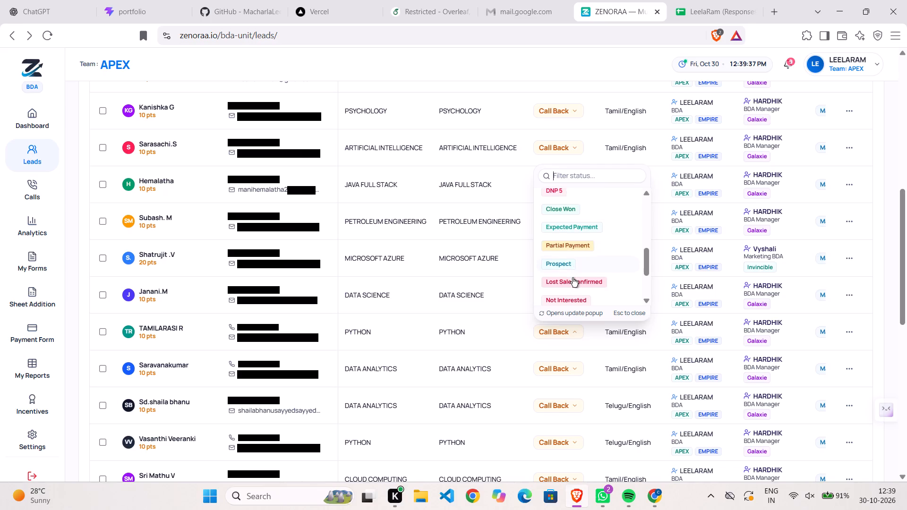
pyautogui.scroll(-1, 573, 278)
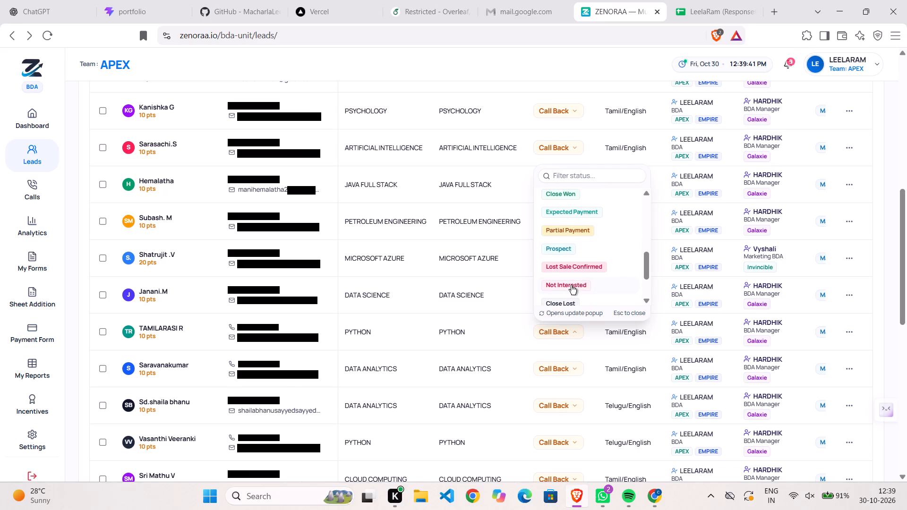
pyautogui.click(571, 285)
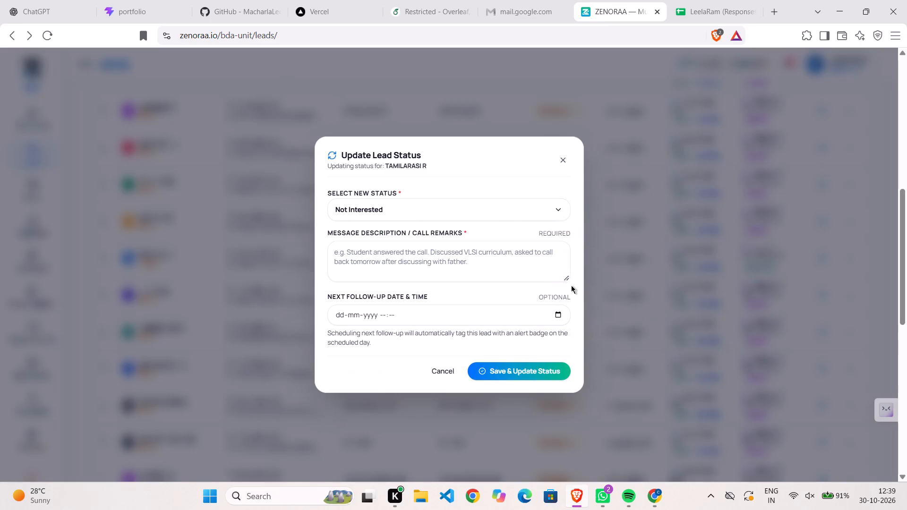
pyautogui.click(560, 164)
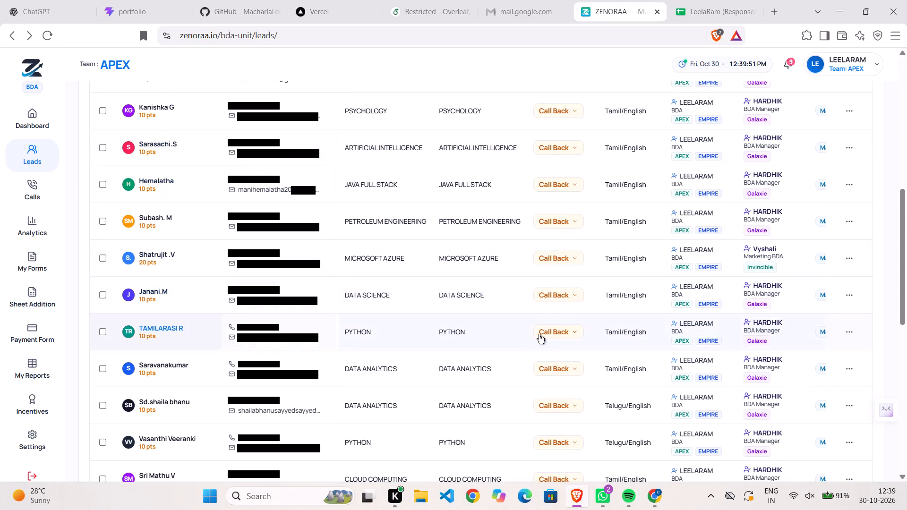
# Update the Python Call Back lead from NGMc to Not Interested with the call remark "not interested" and save it.
pyautogui.click(572, 329)
pyautogui.scroll(-1, 564, 280)
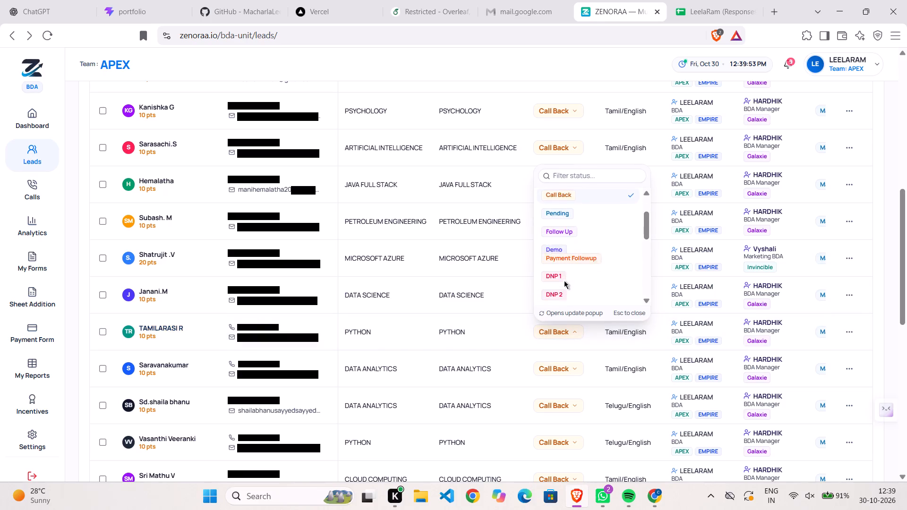
pyautogui.scroll(-4, 564, 280)
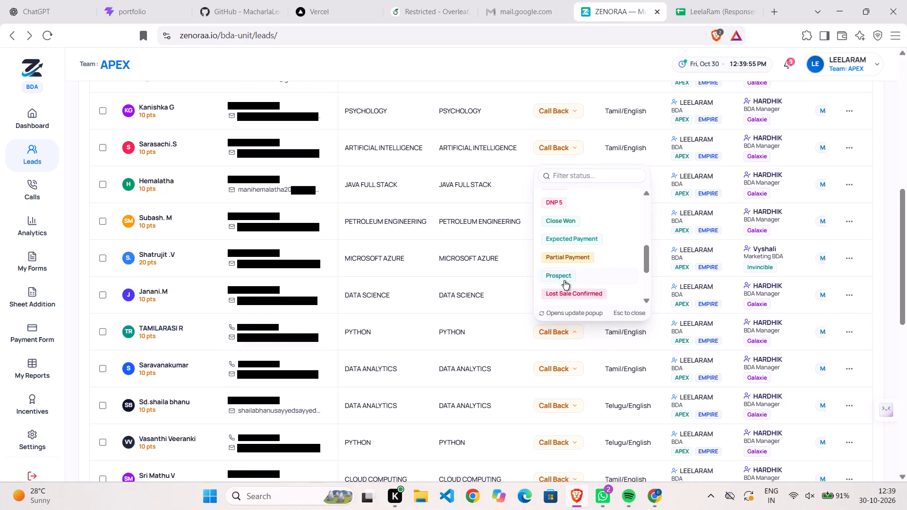
pyautogui.scroll(-1, 564, 280)
pyautogui.click(568, 258)
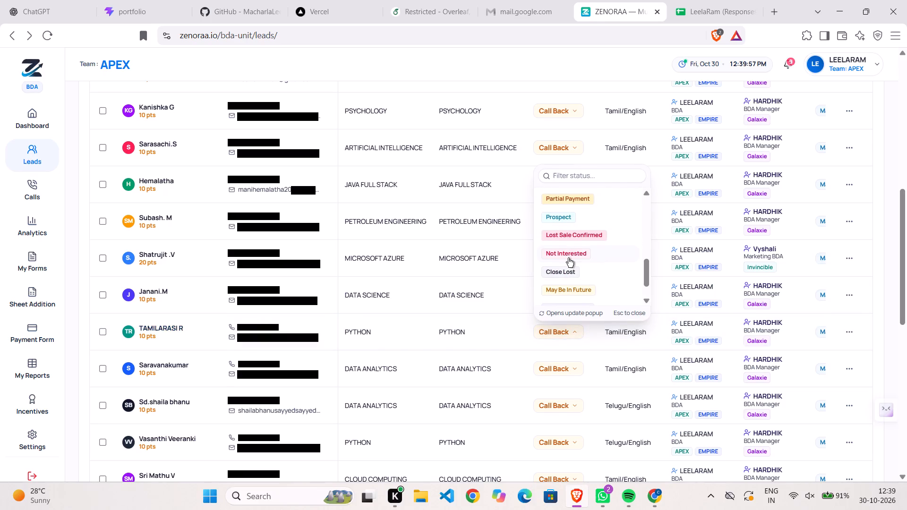
pyautogui.click(468, 272)
pyautogui.write('not interested')
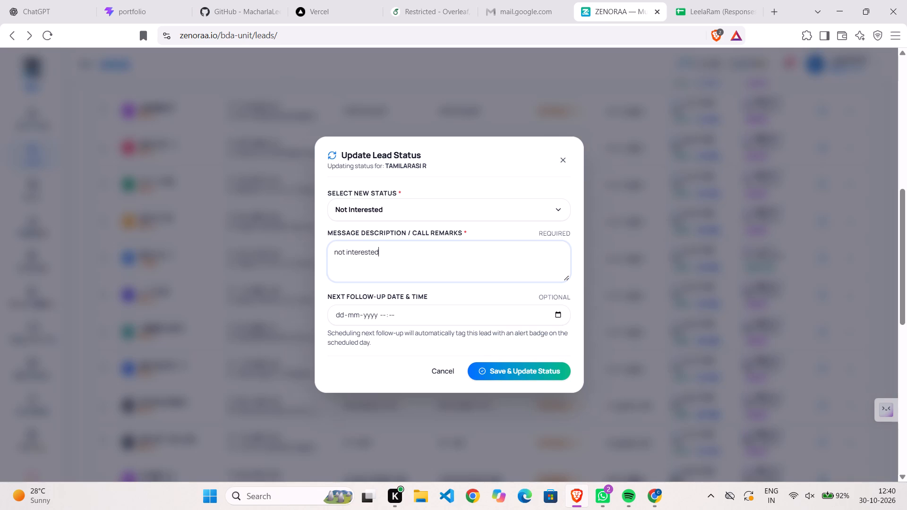
pyautogui.click(468, 272)
pyautogui.click(500, 374)
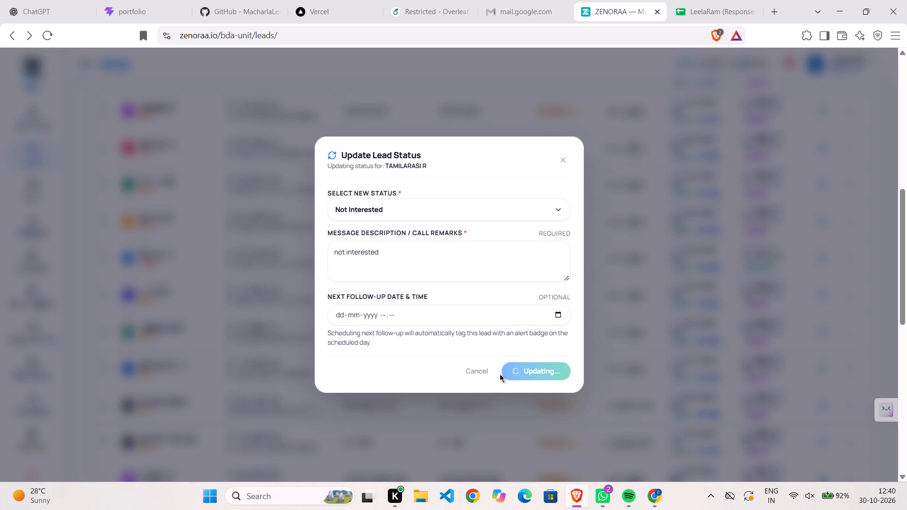
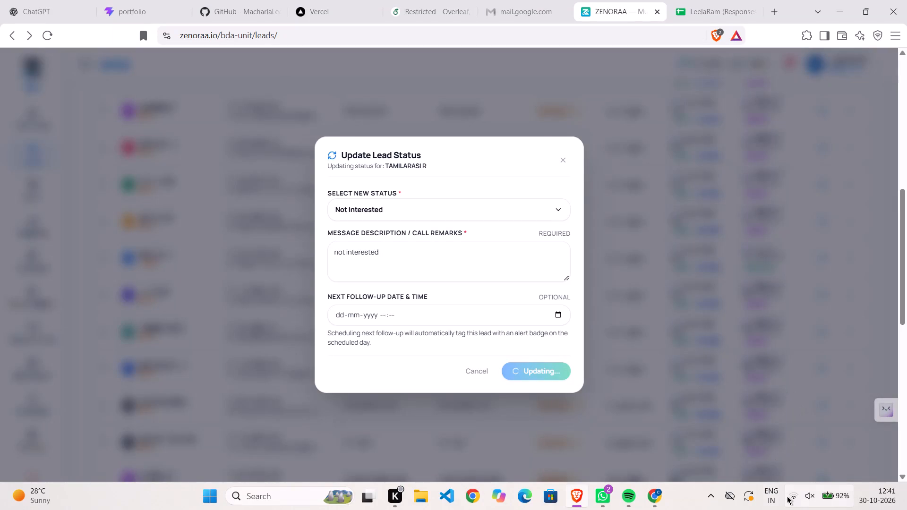
# Reconnect the computer to the IQOO NEO10 Wi-Fi network and return to the lead status form.
pyautogui.click(789, 497)
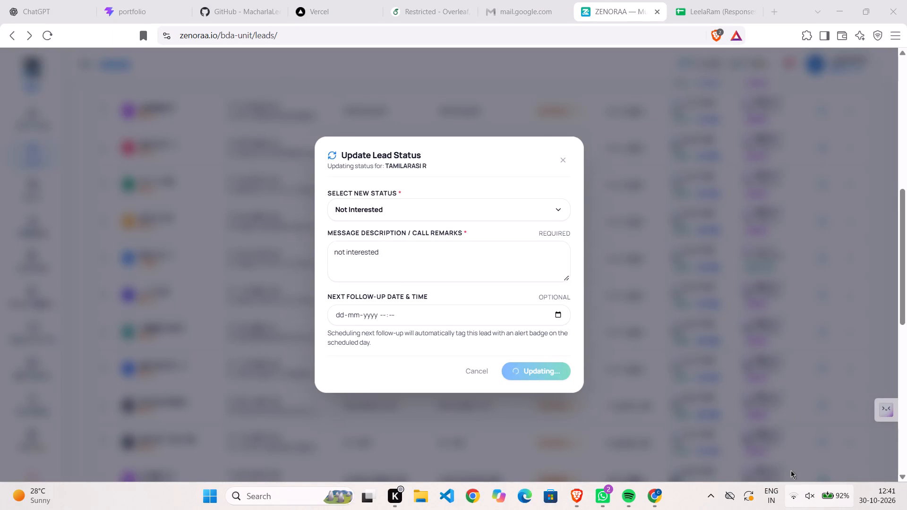
pyautogui.click(791, 493)
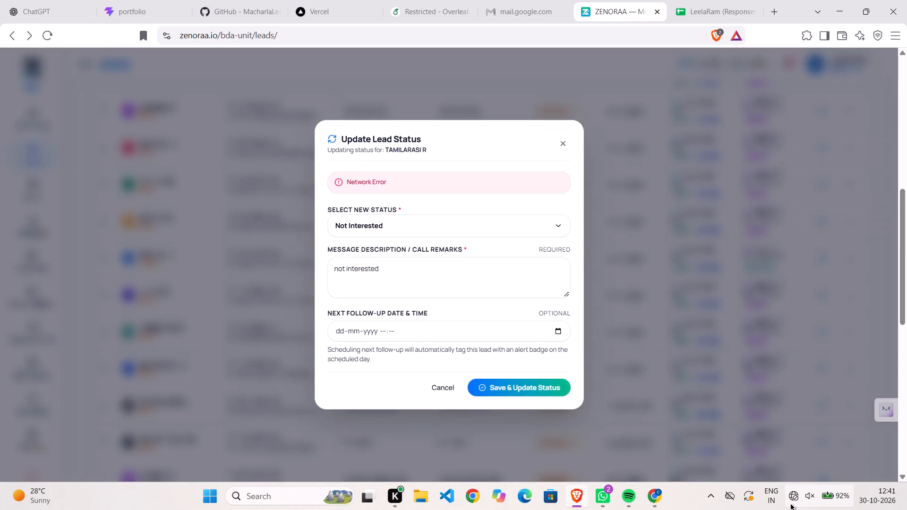
pyautogui.click(790, 503)
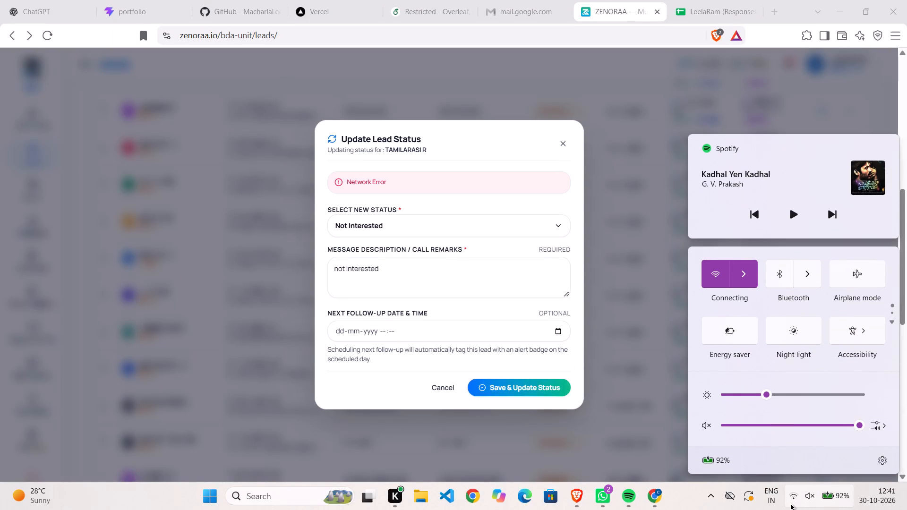
pyautogui.click(746, 267)
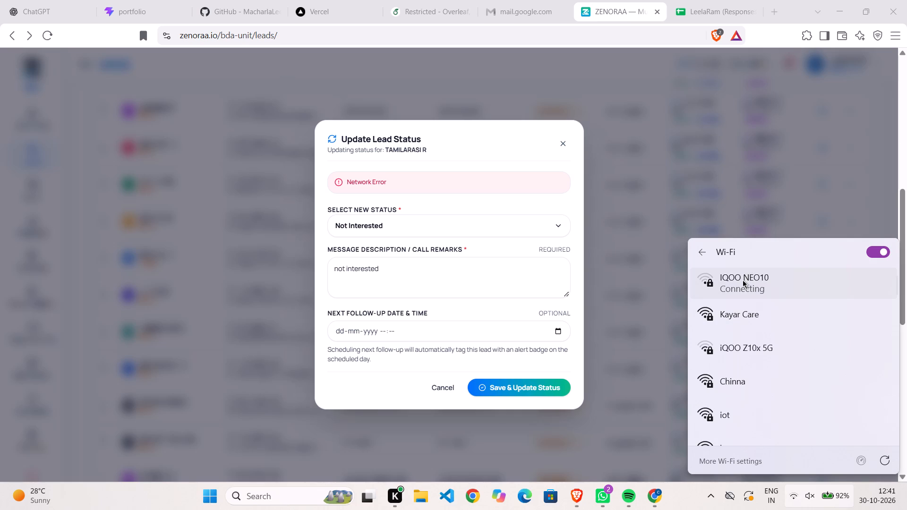
pyautogui.click(743, 280)
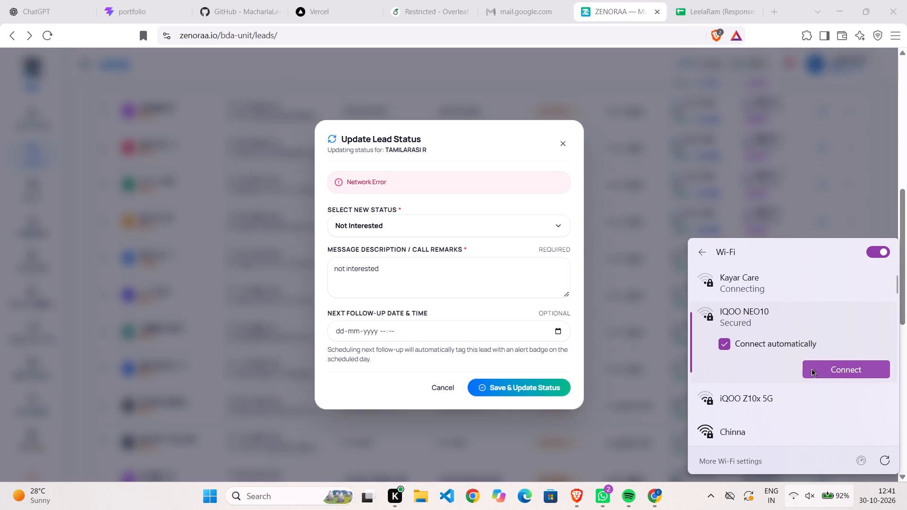
pyautogui.click(813, 369)
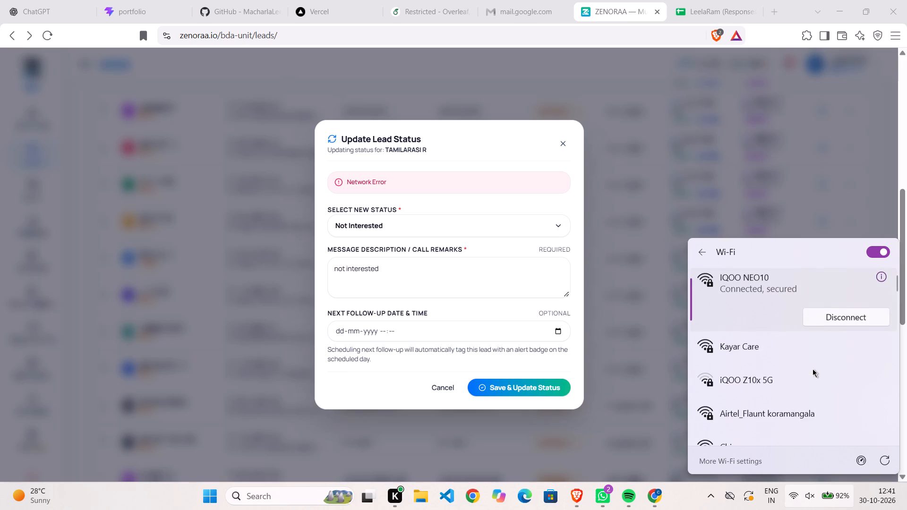
pyautogui.click(673, 205)
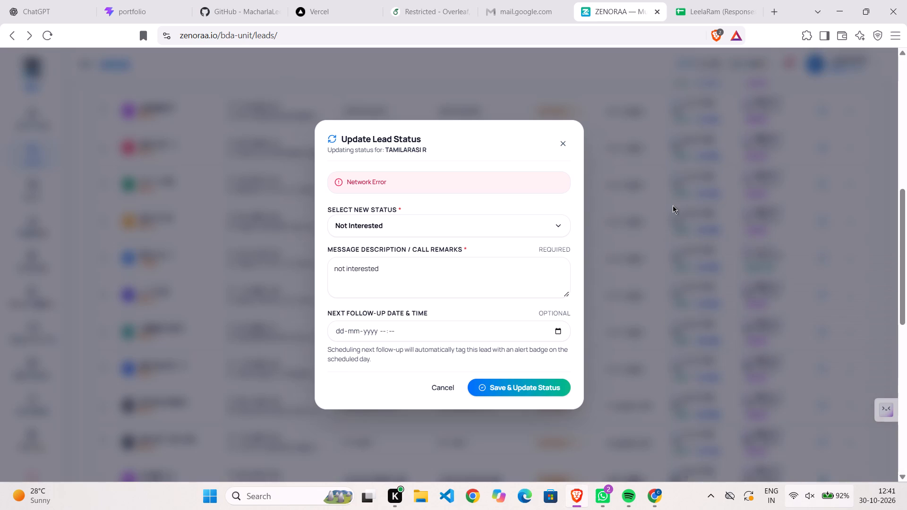
# Resubmit the lead's Not Interested status update with the call remark "not interested".
pyautogui.click(503, 391)
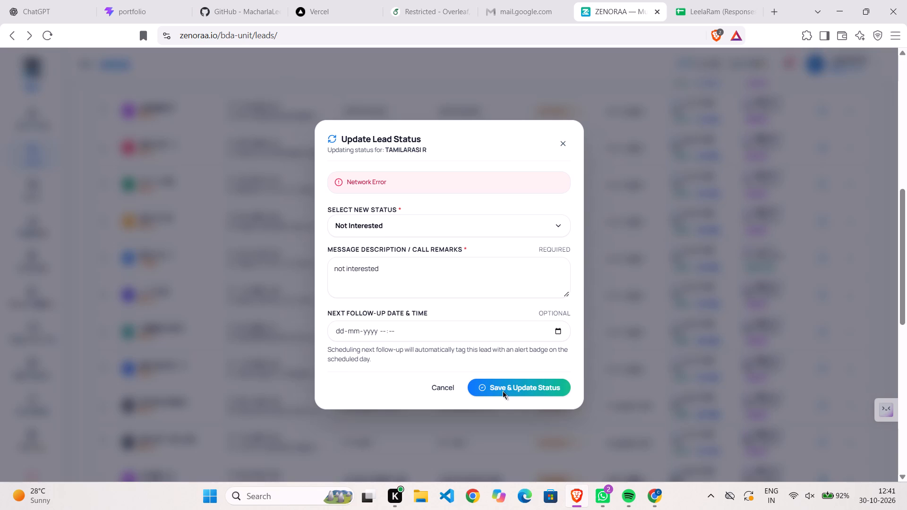
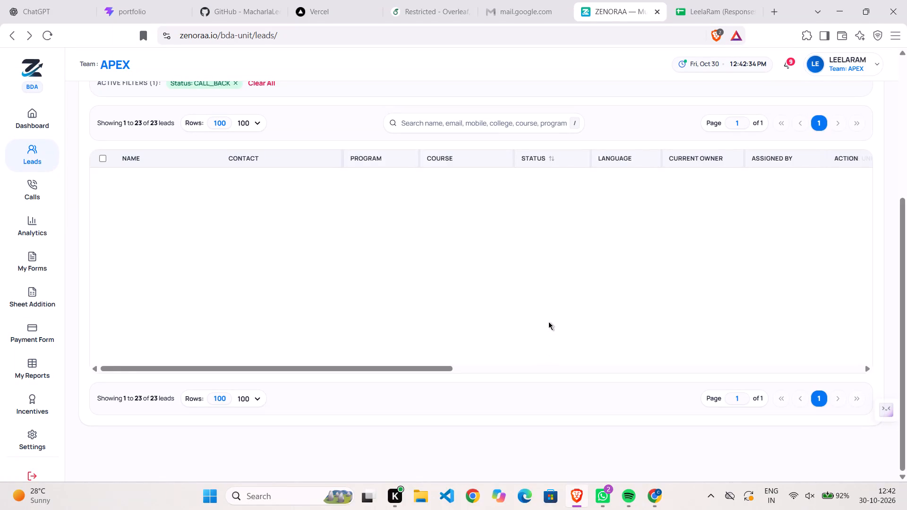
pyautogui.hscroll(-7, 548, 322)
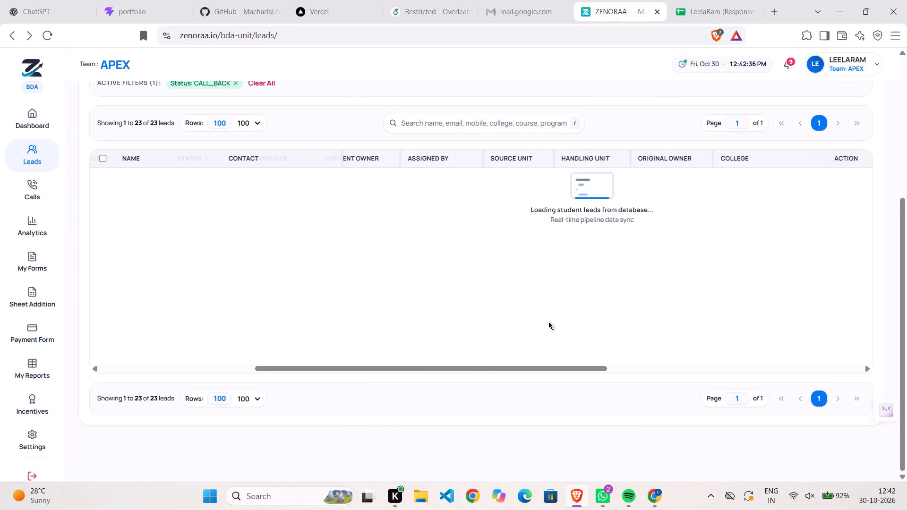
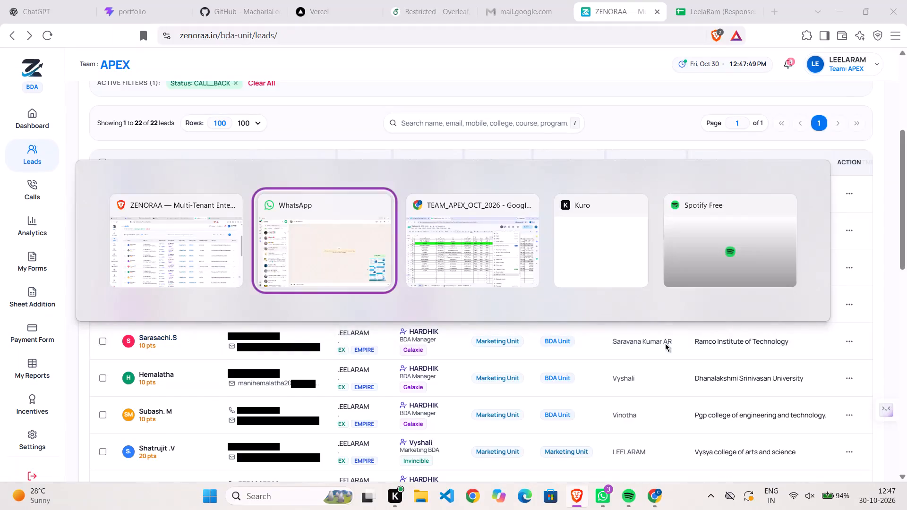
# Switch to the Chrome window and bring up the ZENORAA leads page for the EMPIRE sub-vertical.
pyautogui.hotkey('alt', 'Tab')
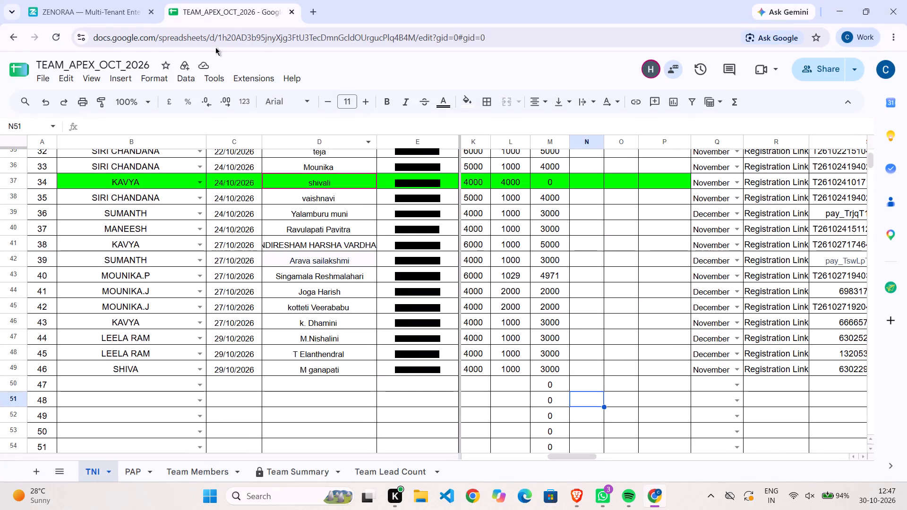
pyautogui.click(79, 13)
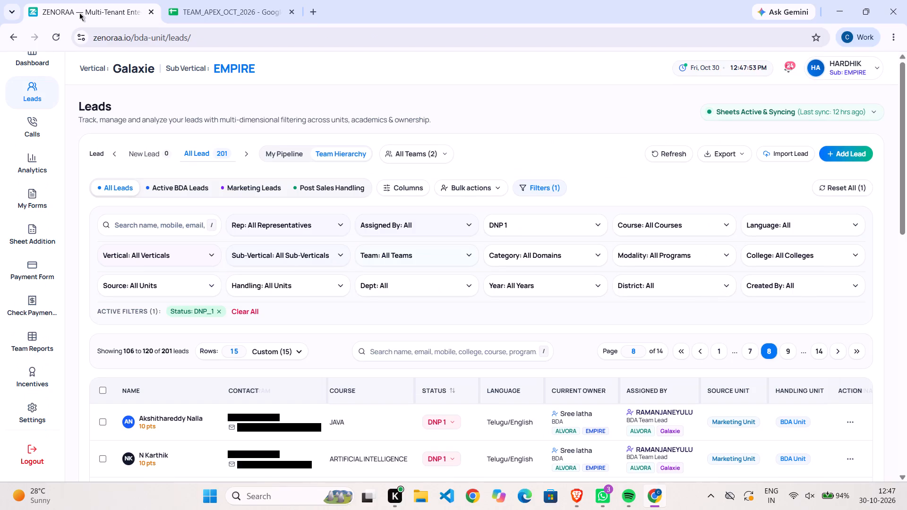
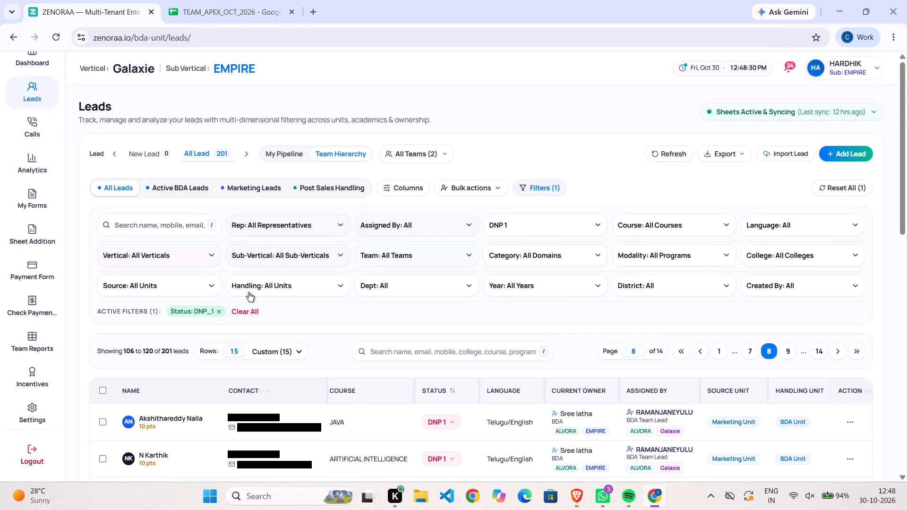
# Clear the DNP 1 status filter from the EMPIRE leads list and view the unfiltered lead table.
pyautogui.click(237, 316)
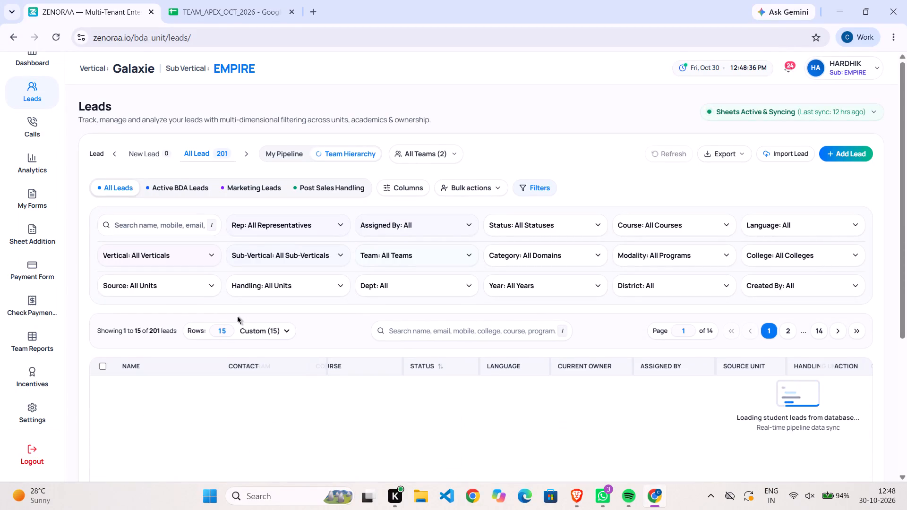
pyautogui.scroll(-3, 231, 333)
pyautogui.hscroll(-1, 231, 333)
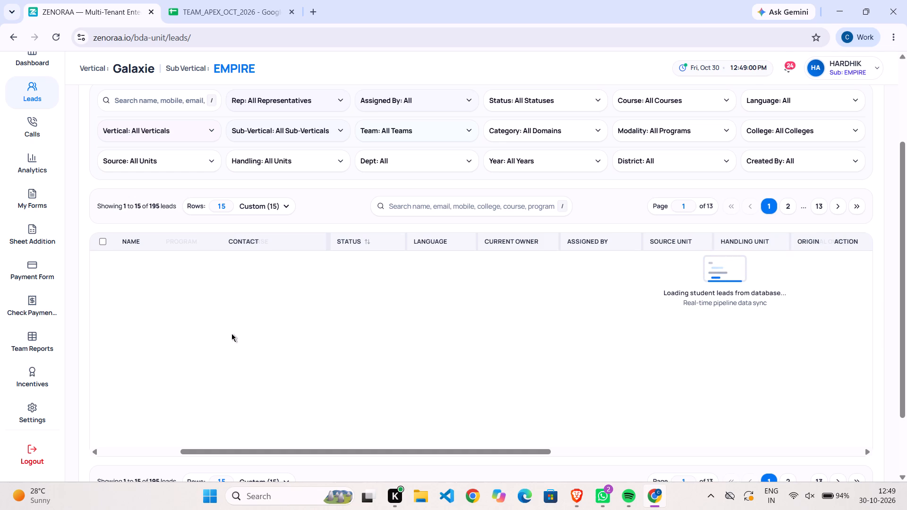
pyautogui.hscroll(-2, 460, 365)
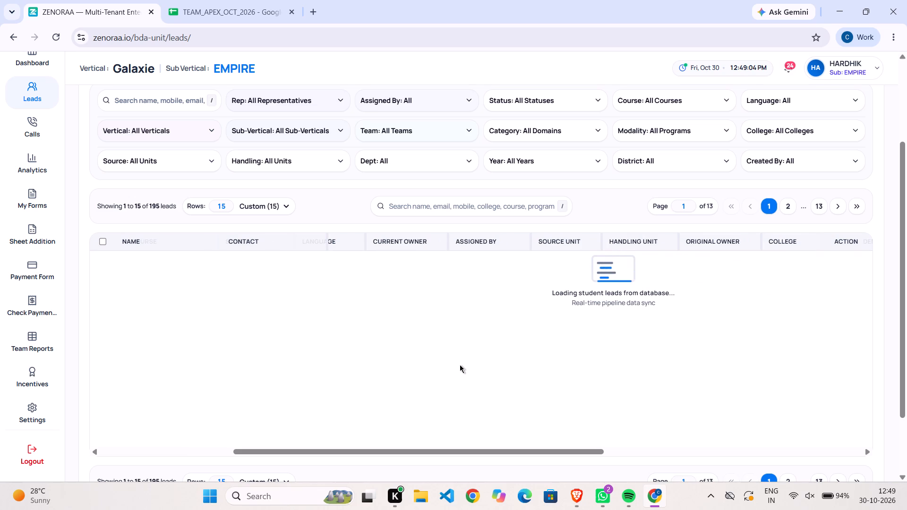
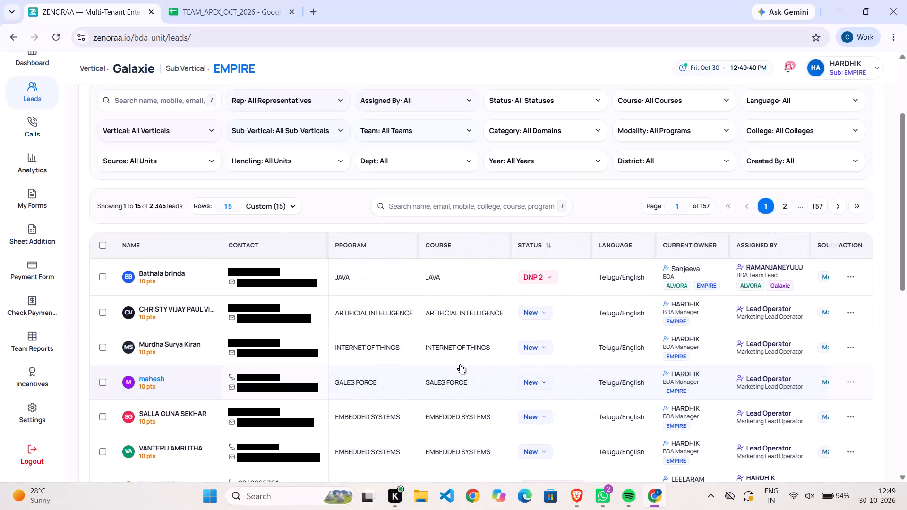
# Switch the EMPIRE leads list from the team hierarchy to My Pipeline and open its New Lead view.
pyautogui.scroll(-6, 460, 365)
pyautogui.scroll(7, 460, 365)
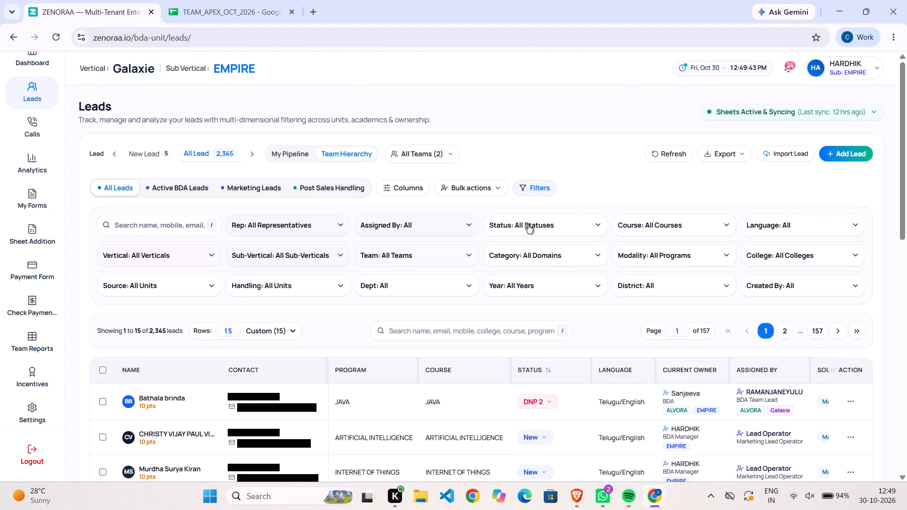
pyautogui.click(528, 224)
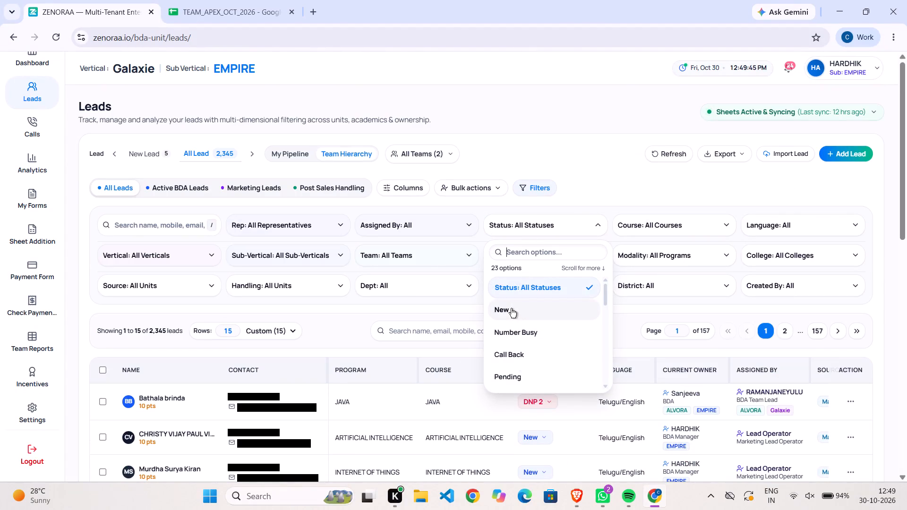
pyautogui.click(293, 151)
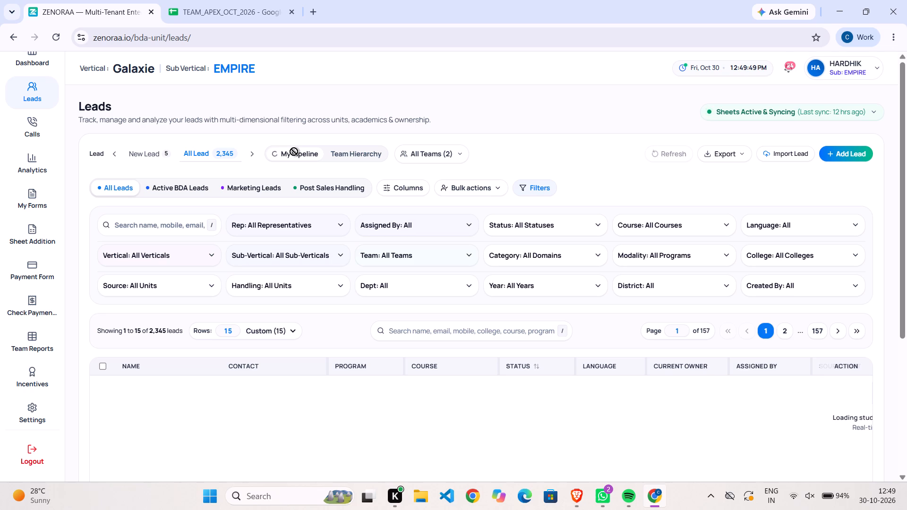
pyautogui.click(147, 150)
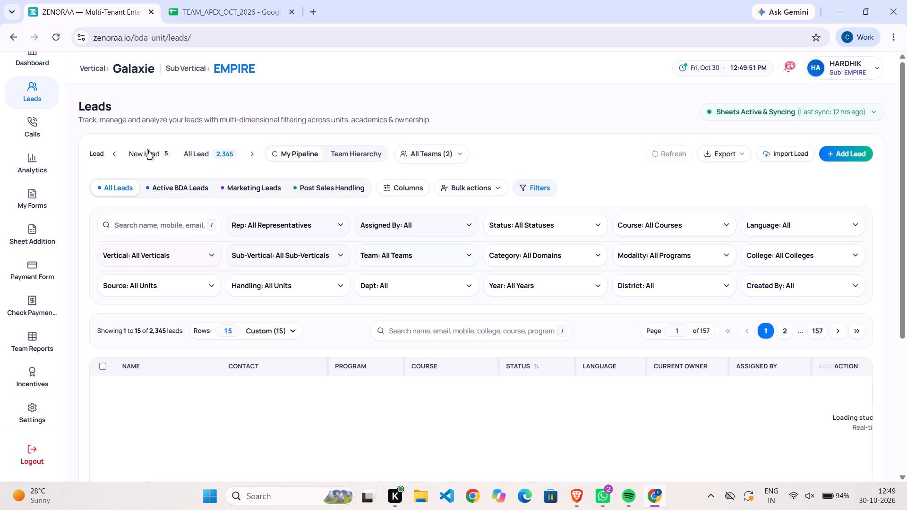
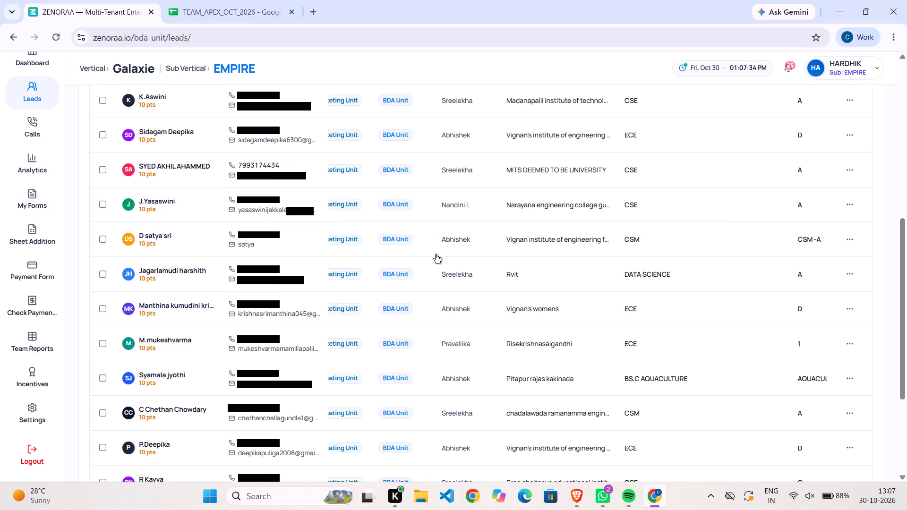
# Open a blank Add New Lead Profile form from the EMPIRE leads page.
pyautogui.scroll(8, 435, 254)
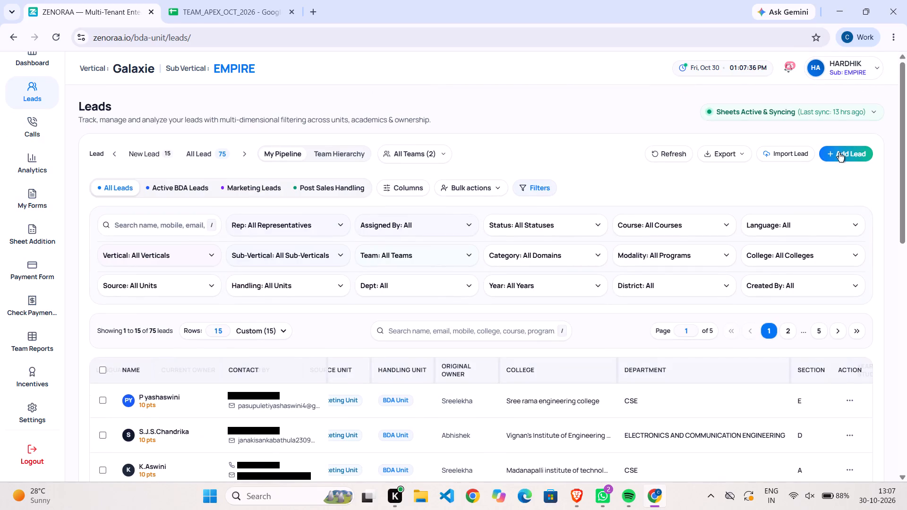
pyautogui.click(839, 153)
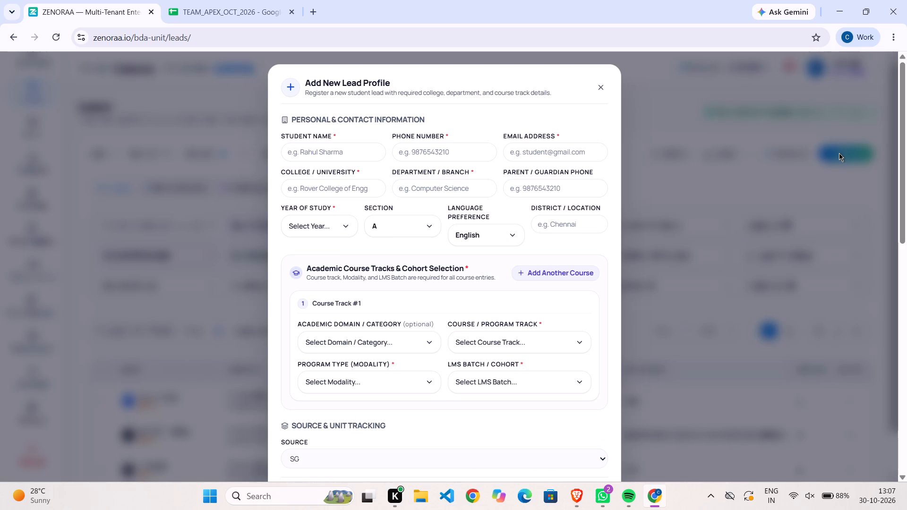
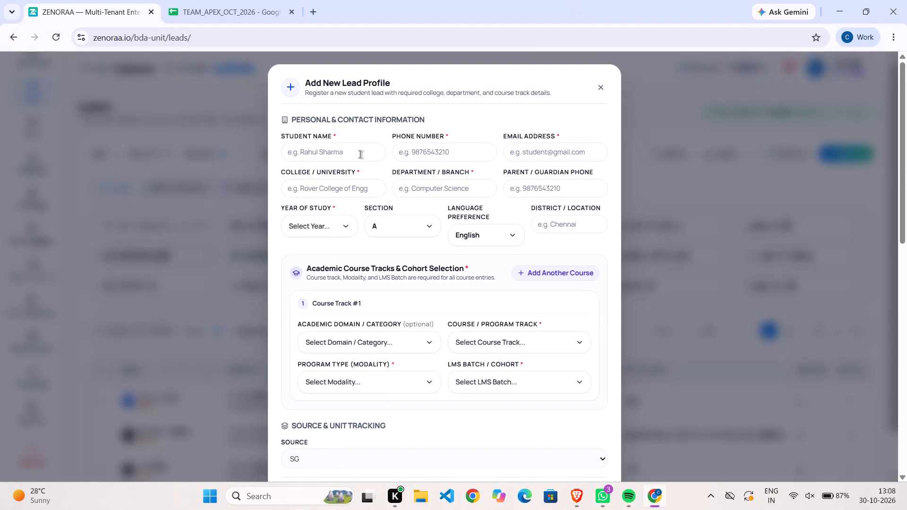
# Fill in the new lead's personal and contact information, starting with the student name Teja.
pyautogui.click(359, 156)
pyautogui.write('Teja')
pyautogui.press('Tab')
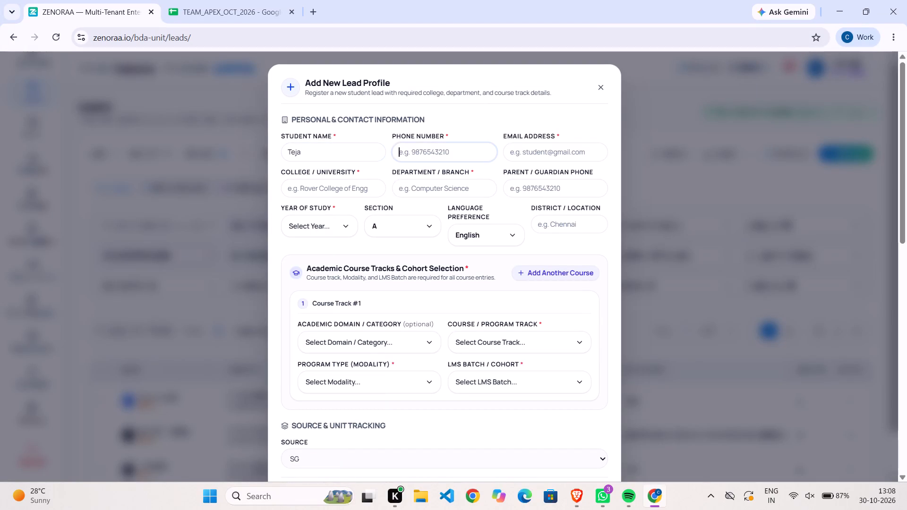
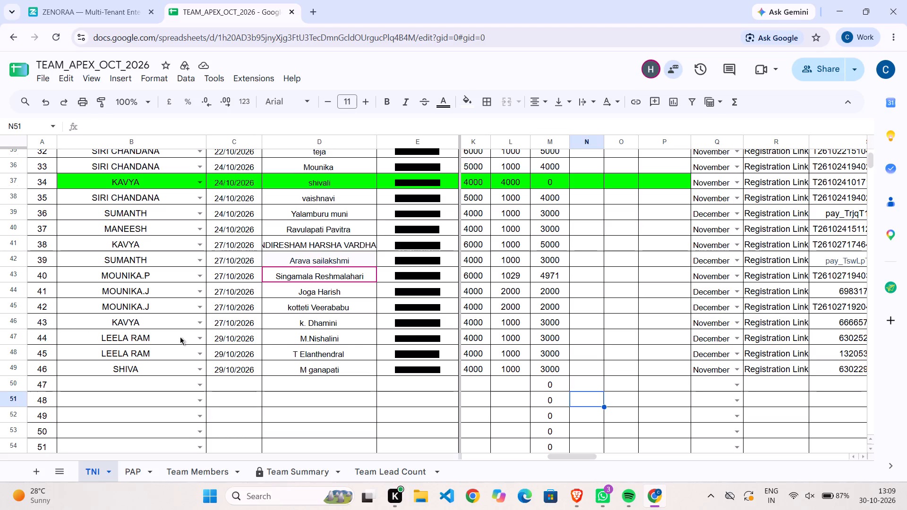
# Copy teja's phone number from the TNI sheet of TEAM_APEX_OCT_2026 into the new ZENORAA lead's phone number.
pyautogui.scroll(1, 267, 271)
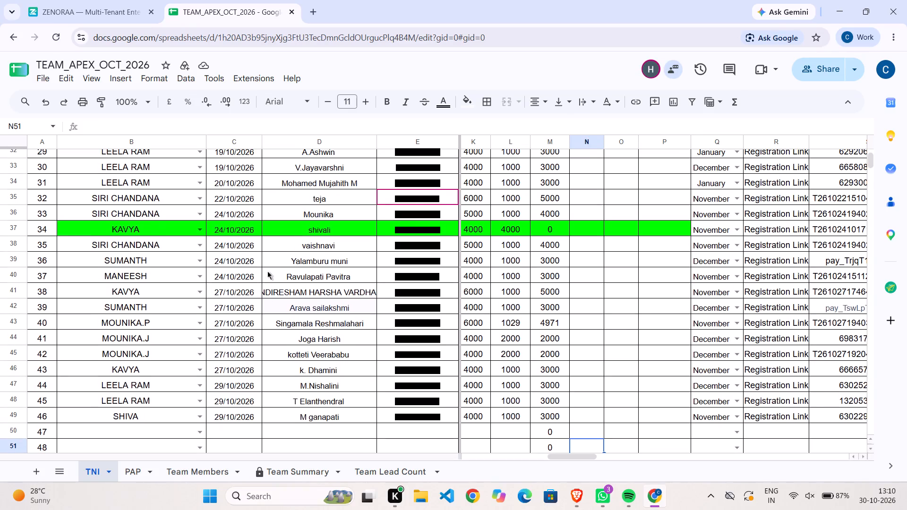
pyautogui.hscroll(9, 267, 271)
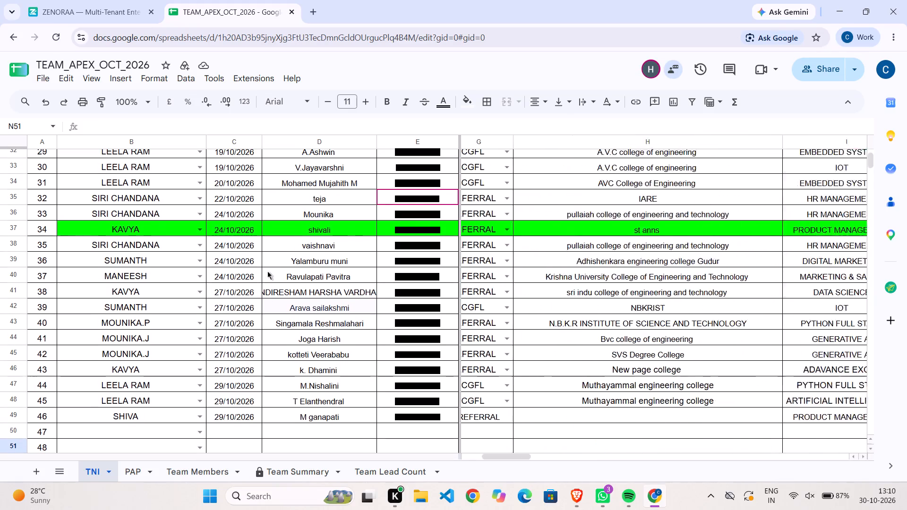
pyautogui.click(324, 198)
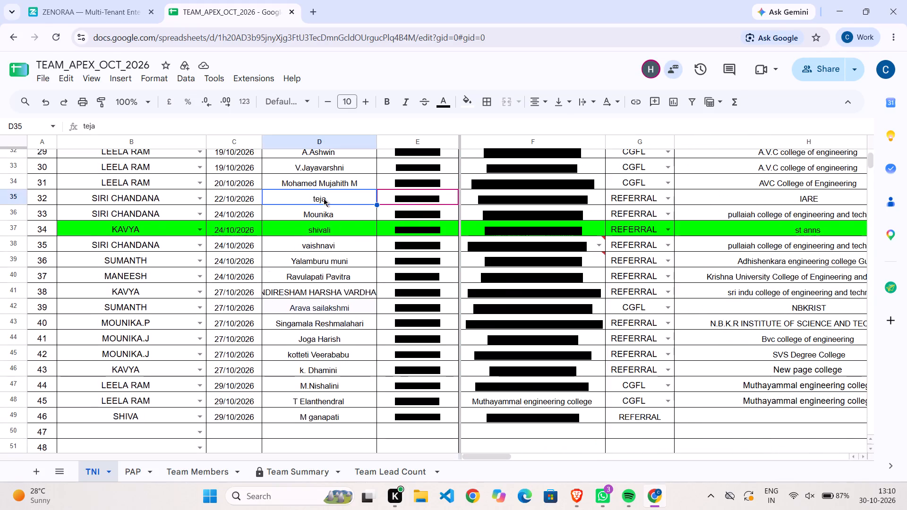
pyautogui.click(431, 195)
pyautogui.hotkey('ctrl', 'c')
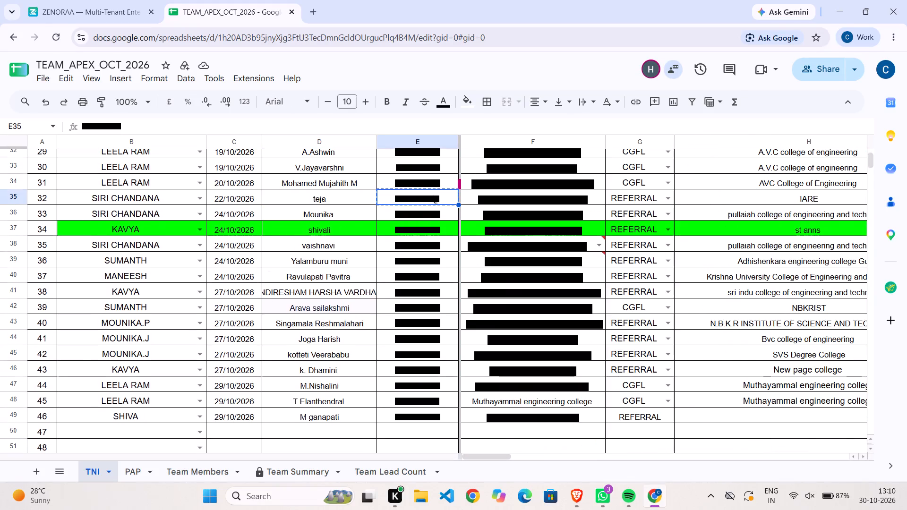
pyautogui.click(116, 9)
pyautogui.hotkey('ctrl', 'v')
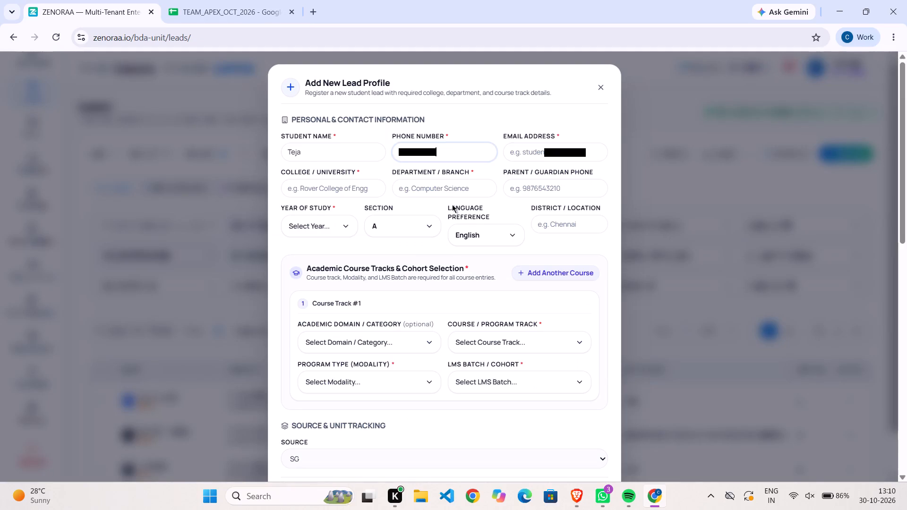
# Copy teja's email address from the same TNI sheet row into the new lead's email address.
pyautogui.press('Tab')
pyautogui.hotkey('alt', 'Tab')
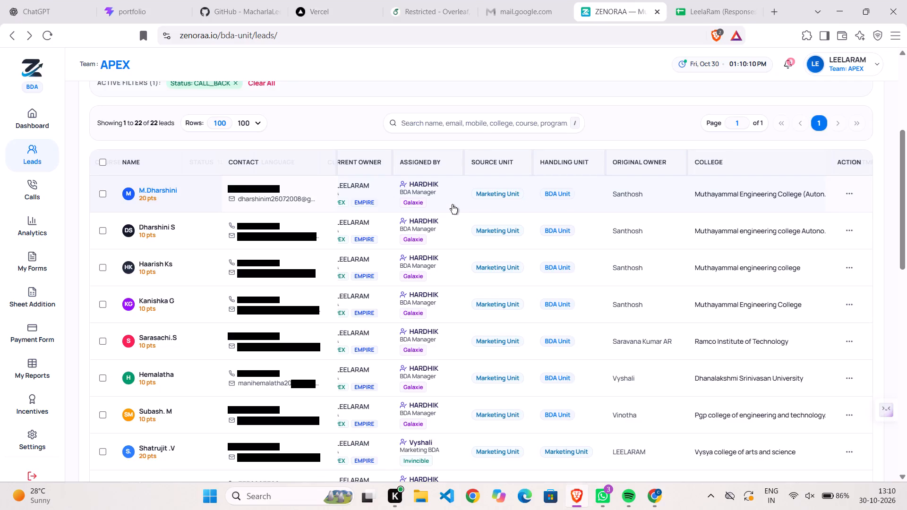
pyautogui.hotkey('alt', 'Tab')
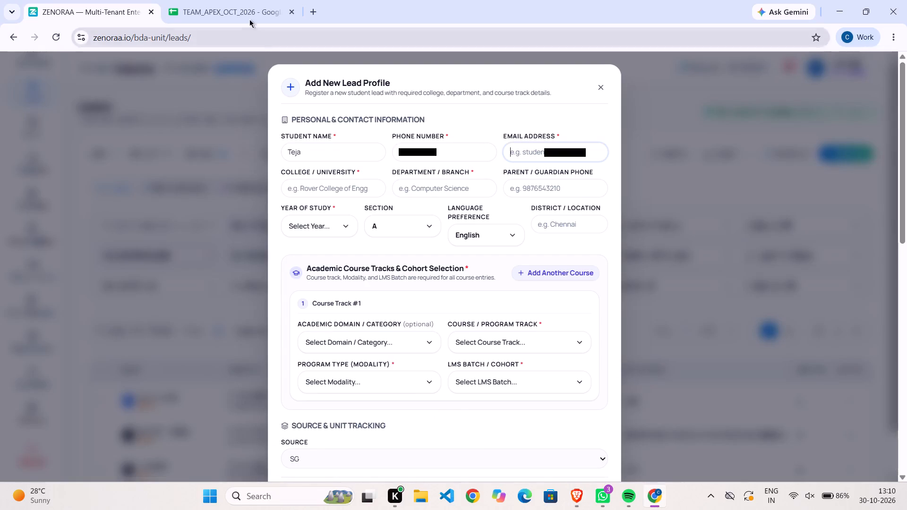
pyautogui.click(246, 13)
pyautogui.click(545, 201)
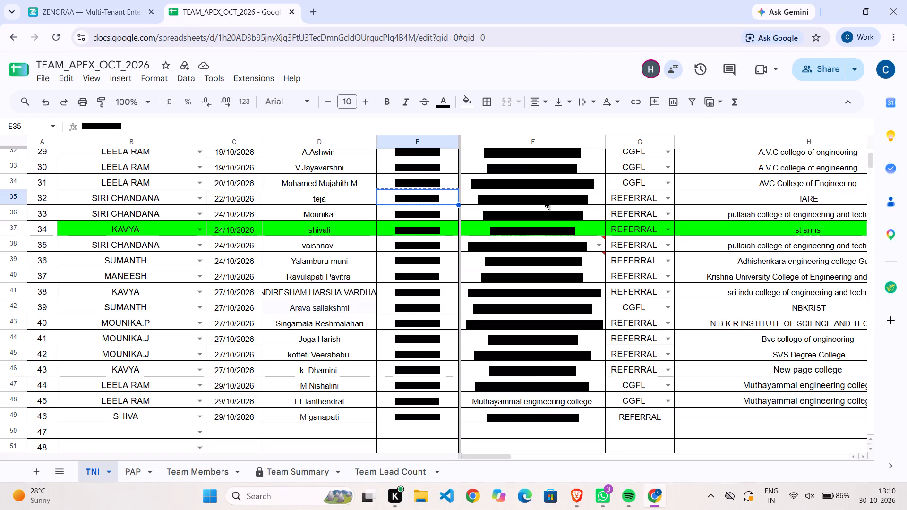
pyautogui.hotkey('ctrl', 'c')
pyautogui.click(76, 9)
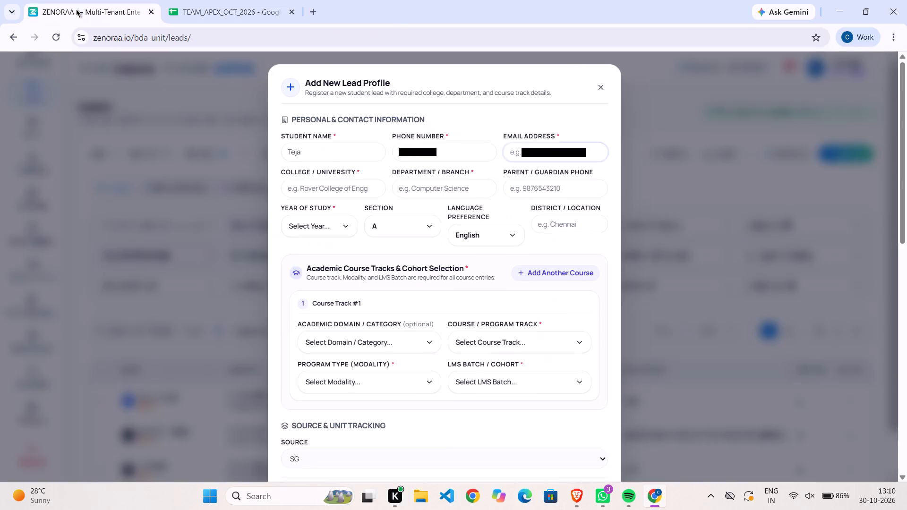
pyautogui.hotkey('ctrl', 'v')
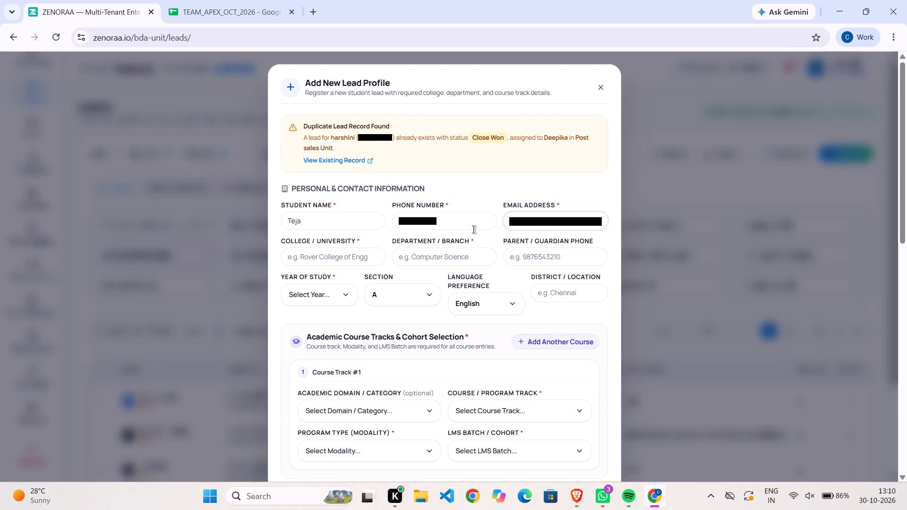
# Check teja's course and batch details in the TNI sheet and set the lead's course track to HUMAN RESOURCE.
pyautogui.click(226, 7)
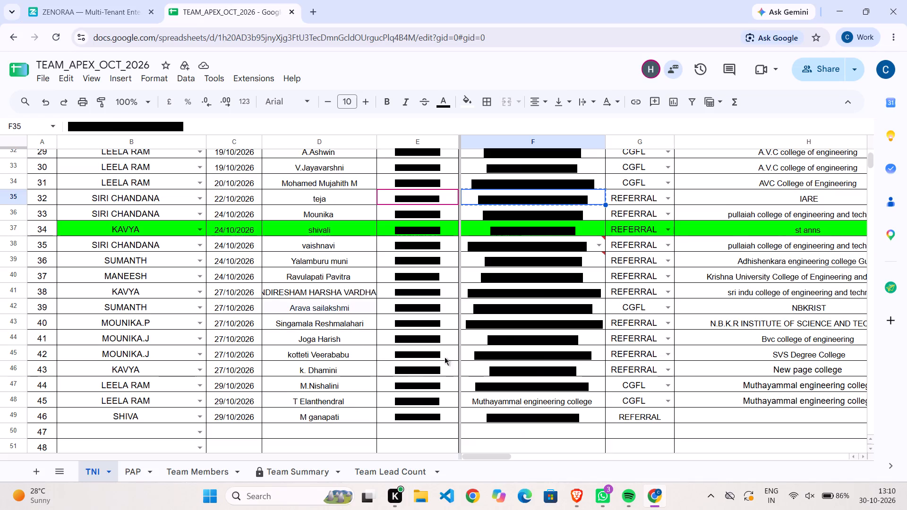
pyautogui.hscroll(-8, 504, 331)
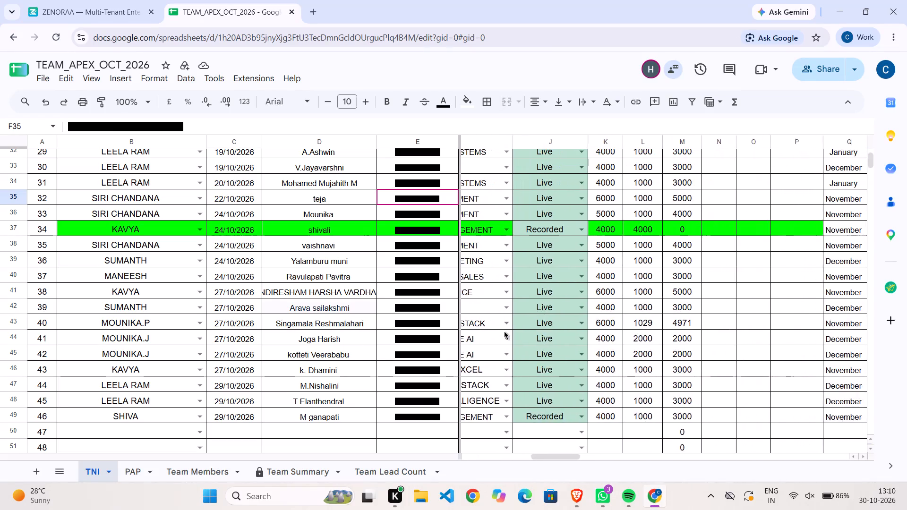
pyautogui.hscroll(-5, 504, 331)
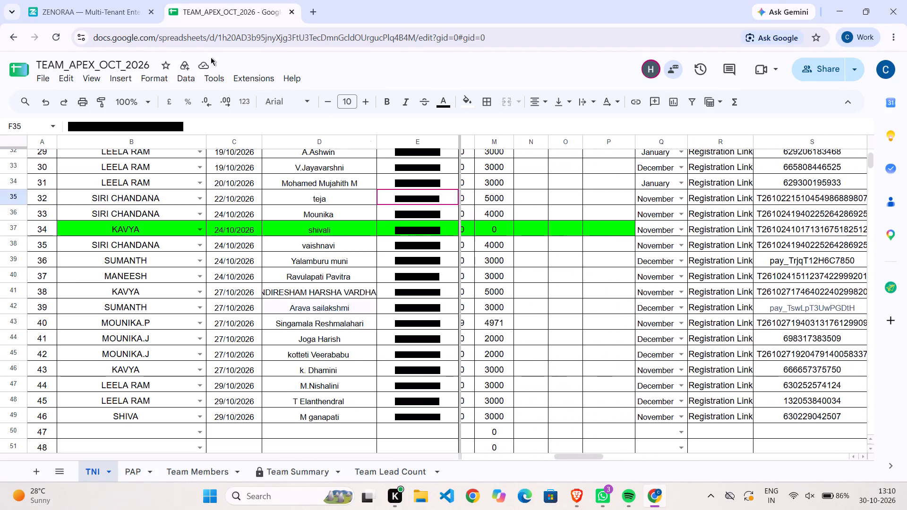
pyautogui.click(124, 17)
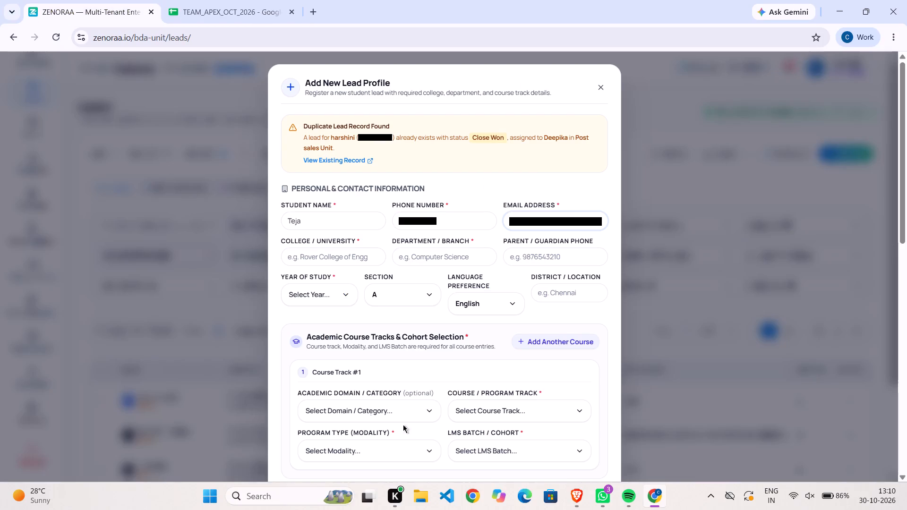
pyautogui.scroll(-2, 422, 329)
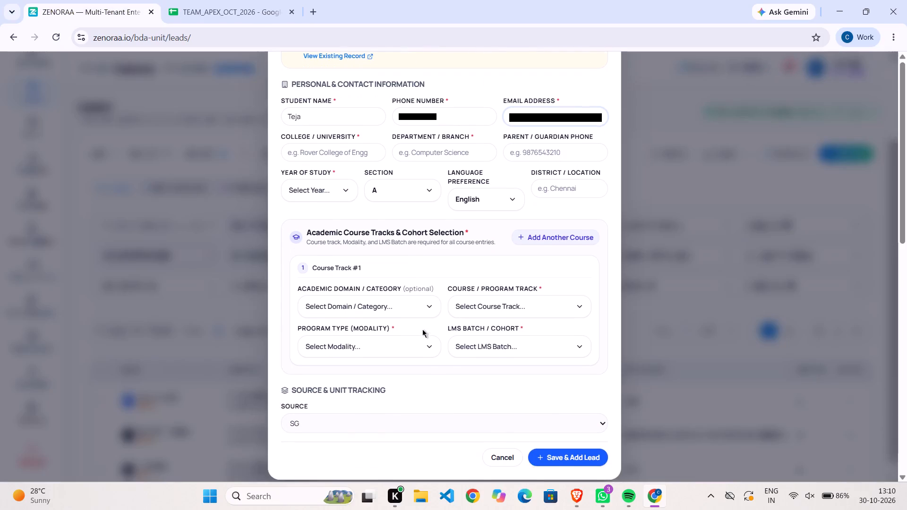
pyautogui.scroll(-1, 422, 329)
pyautogui.click(526, 291)
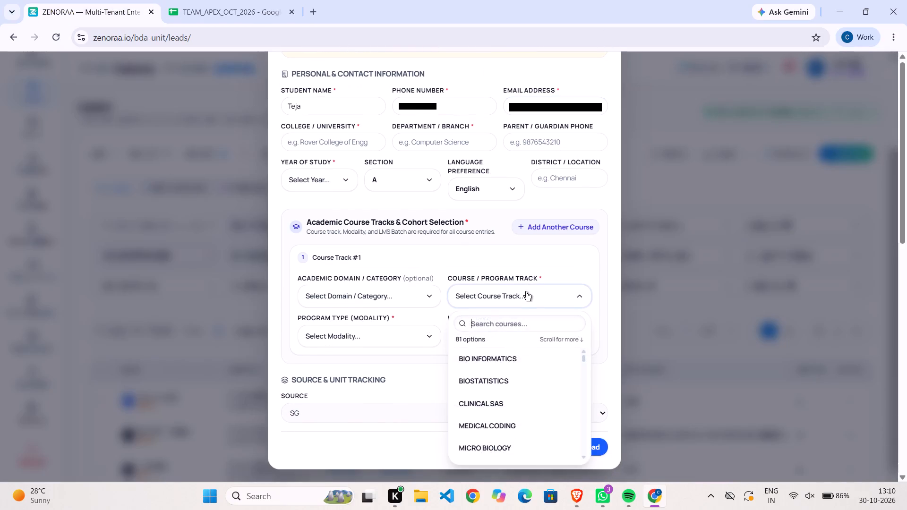
pyautogui.write('hr')
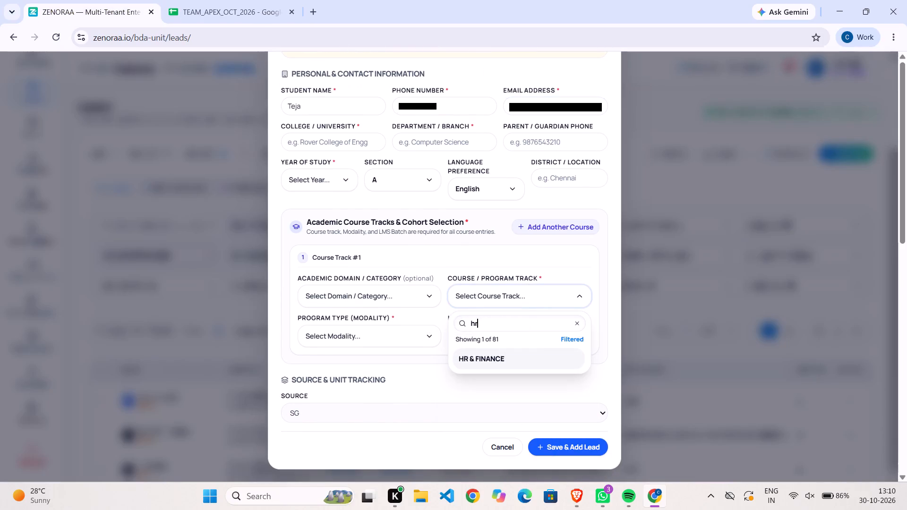
pyautogui.press('BackSpace')
pyautogui.write('um')
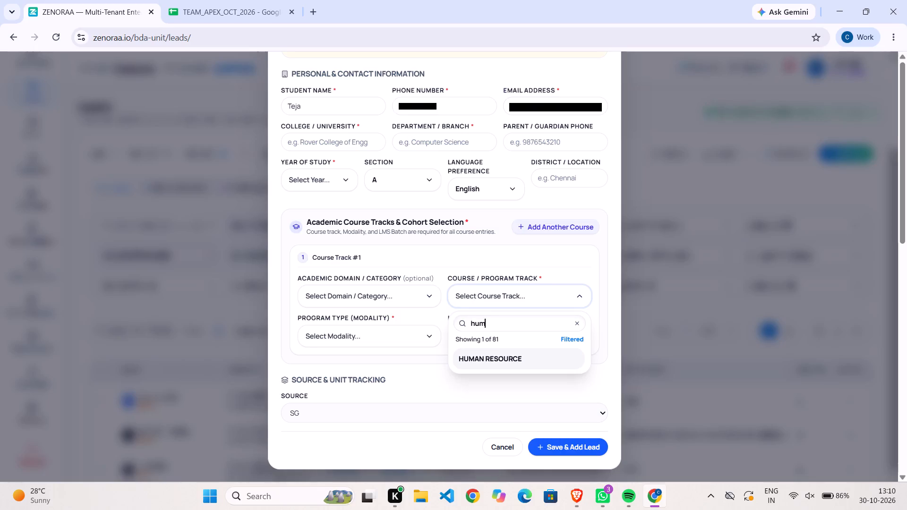
pyautogui.press('Down')
pyautogui.press('Return')
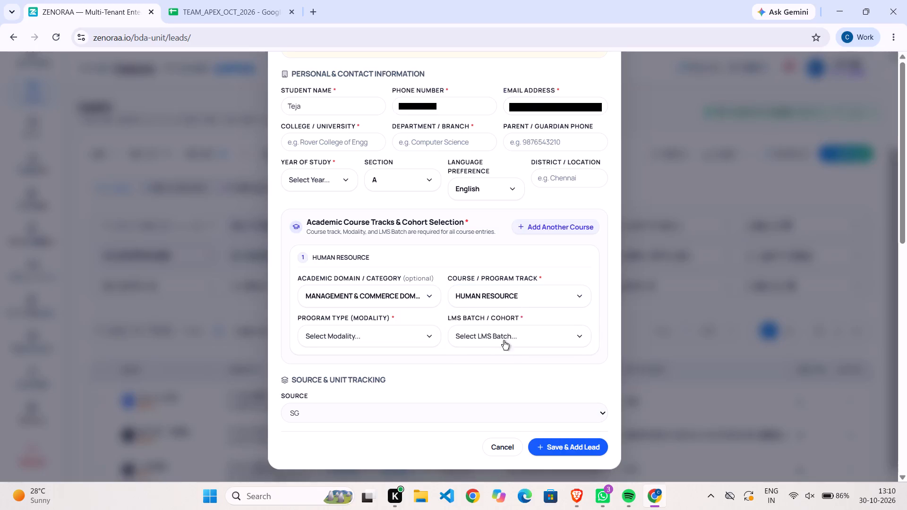
# Set the course's LMS batch to NOVEMBER_2026 and its program type to Live + Recorded.
pyautogui.click(504, 340)
pyautogui.scroll(-1, 508, 262)
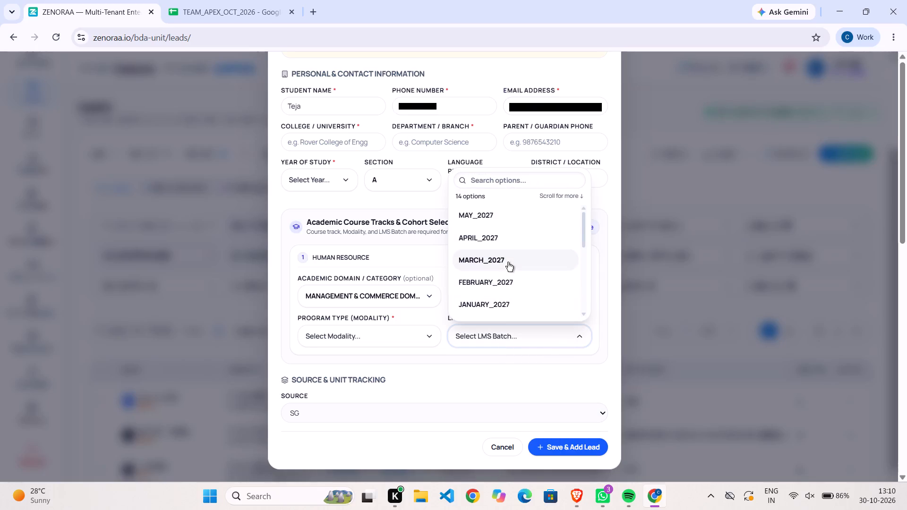
pyautogui.scroll(-2, 508, 262)
pyautogui.click(502, 248)
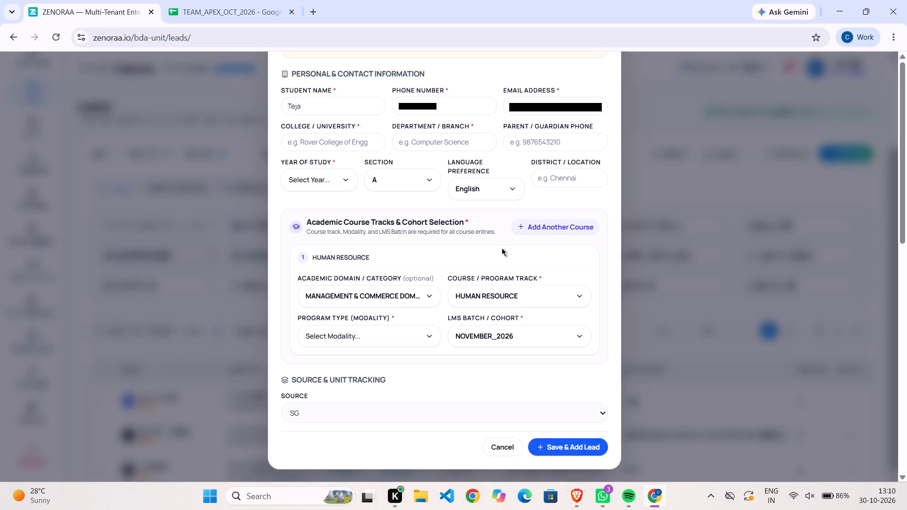
pyautogui.click(396, 327)
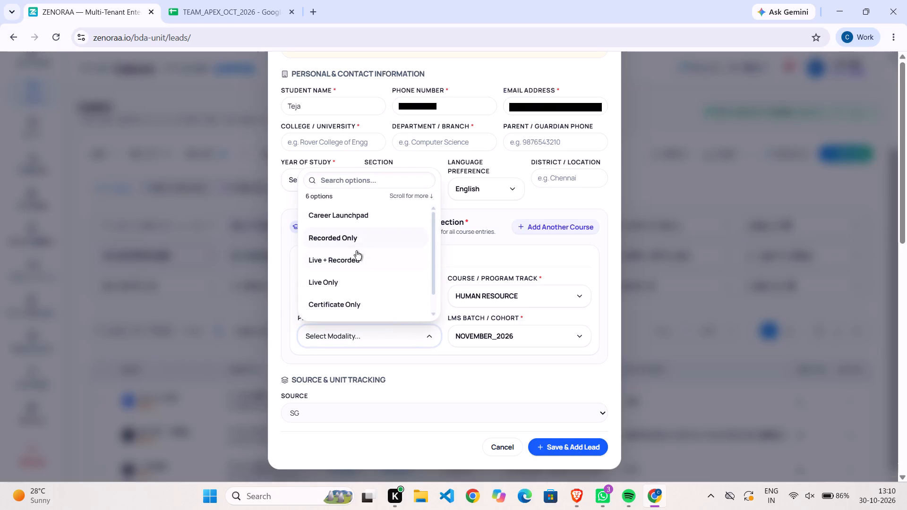
pyautogui.click(356, 256)
# Set the new lead's year of study to Passed Out.
pyautogui.scroll(2, 486, 227)
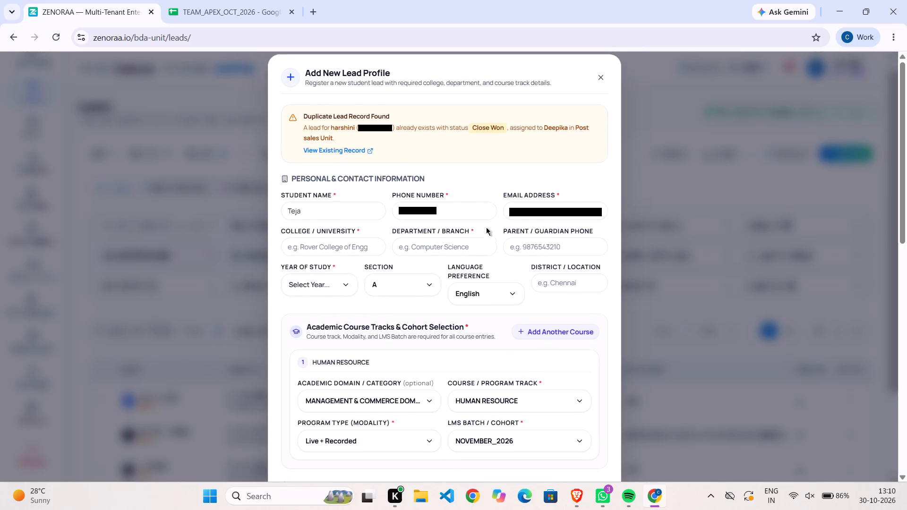
pyautogui.click(321, 293)
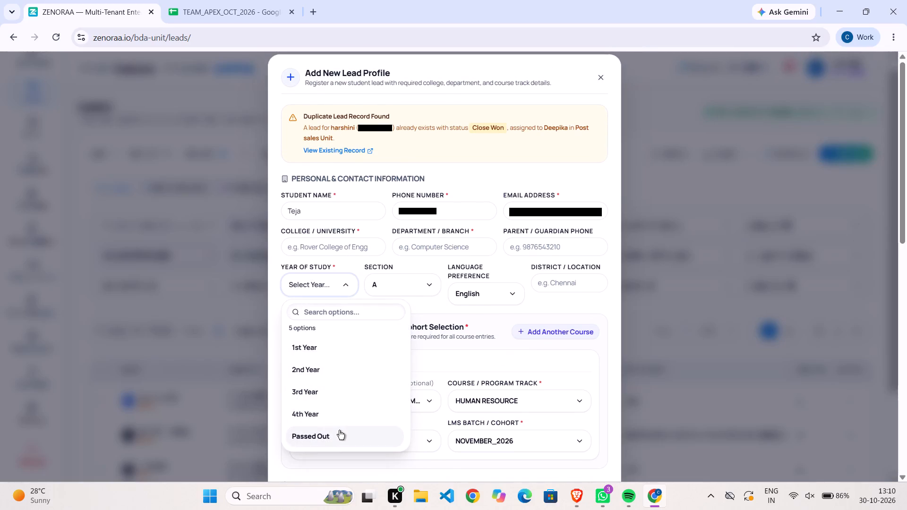
pyautogui.click(337, 434)
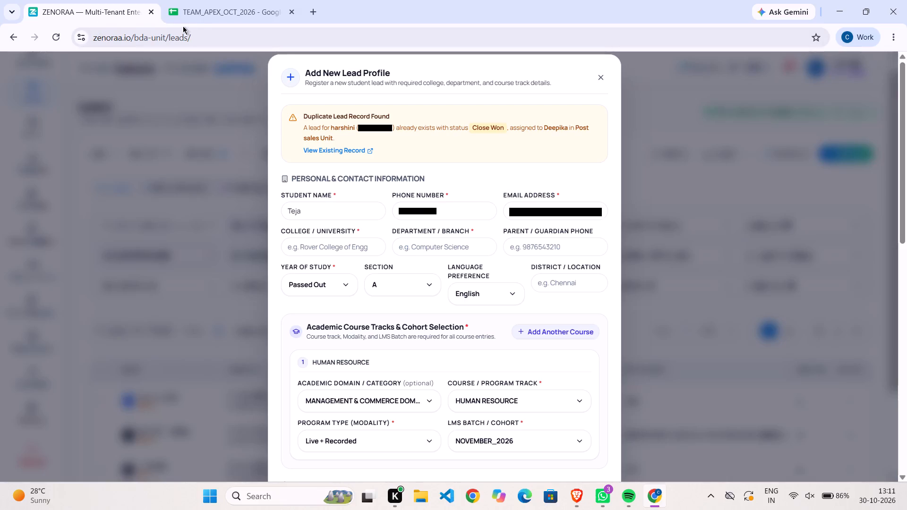
# Copy the college IARE from teja's row in the TNI sheet into the new lead's college / university.
pyautogui.click(199, 18)
pyautogui.hscroll(3, 320, 327)
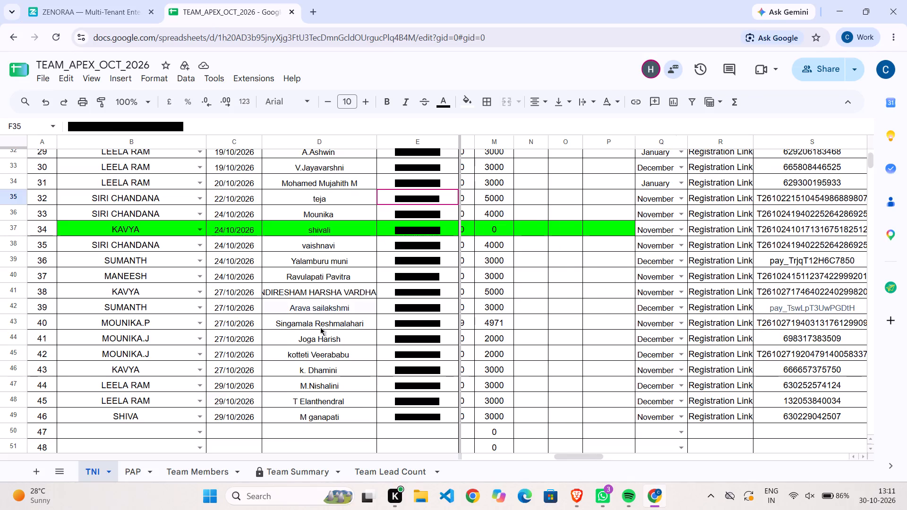
pyautogui.hscroll(5, 320, 327)
pyautogui.click(734, 198)
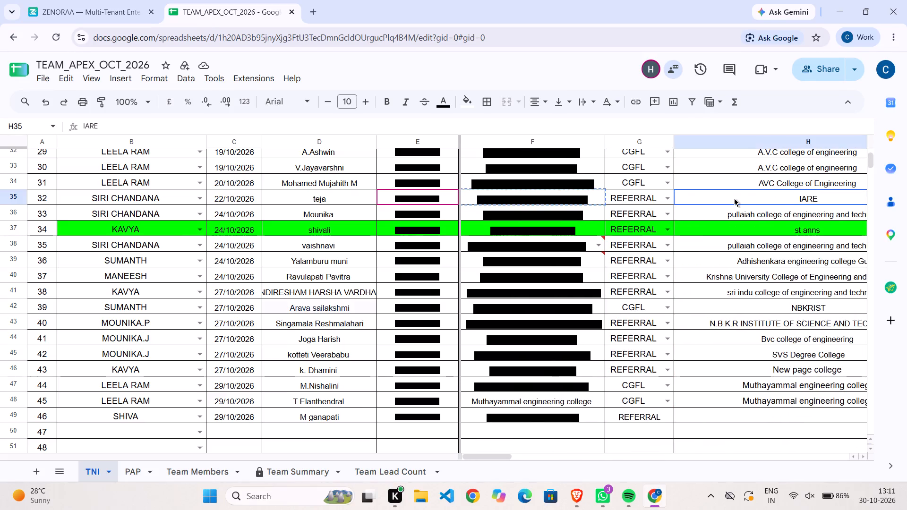
pyautogui.hotkey('ctrl', 'c')
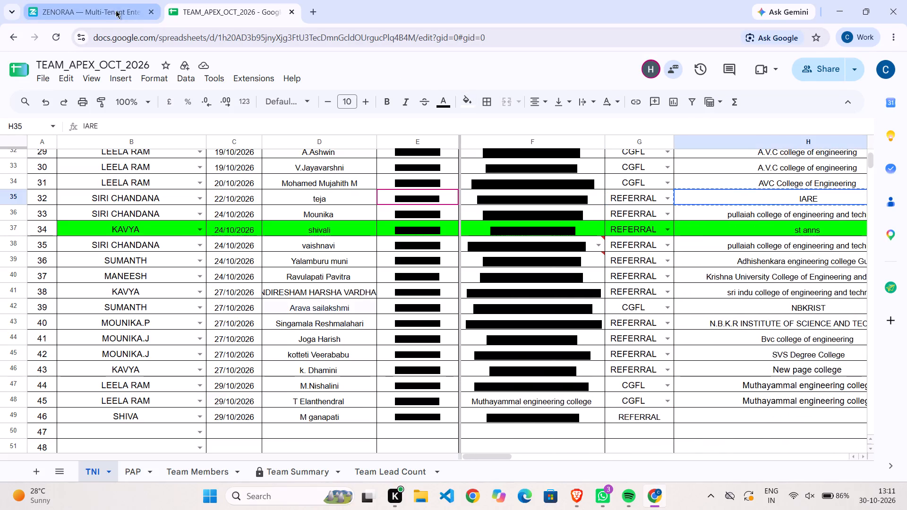
pyautogui.click(116, 10)
pyautogui.keyDown('ctrl'); pyautogui.click(360, 247); pyautogui.keyUp('ctrl')
pyautogui.hotkey('ctrl', 'v')
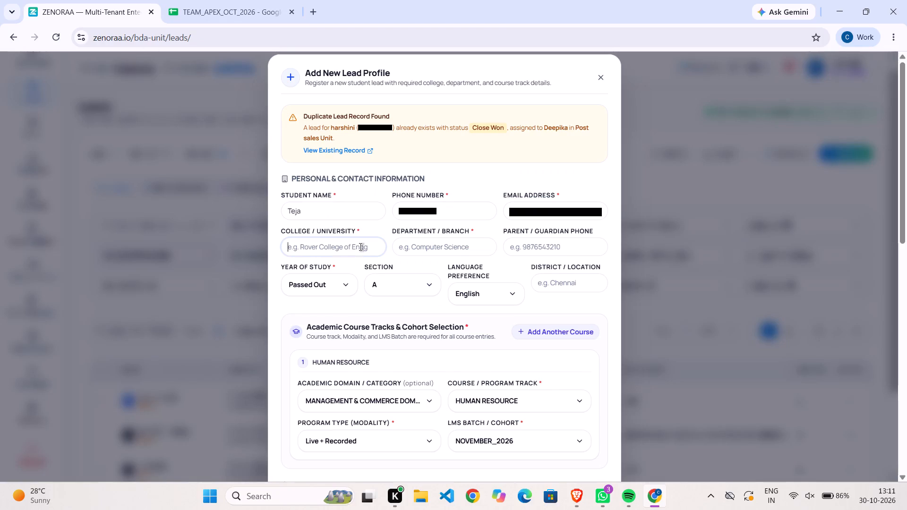
# Enter CSE as the new lead's department / branch and save the lead.
pyautogui.press('Tab')
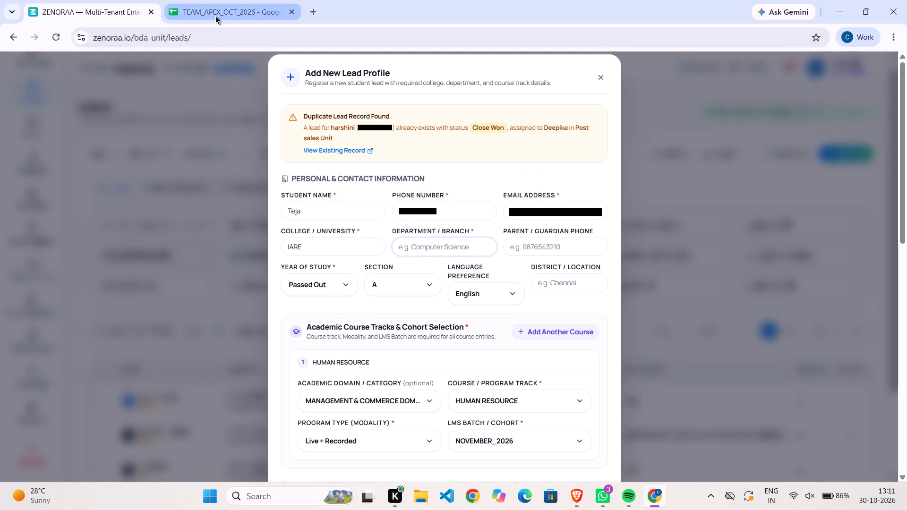
pyautogui.scroll(-3, 432, 371)
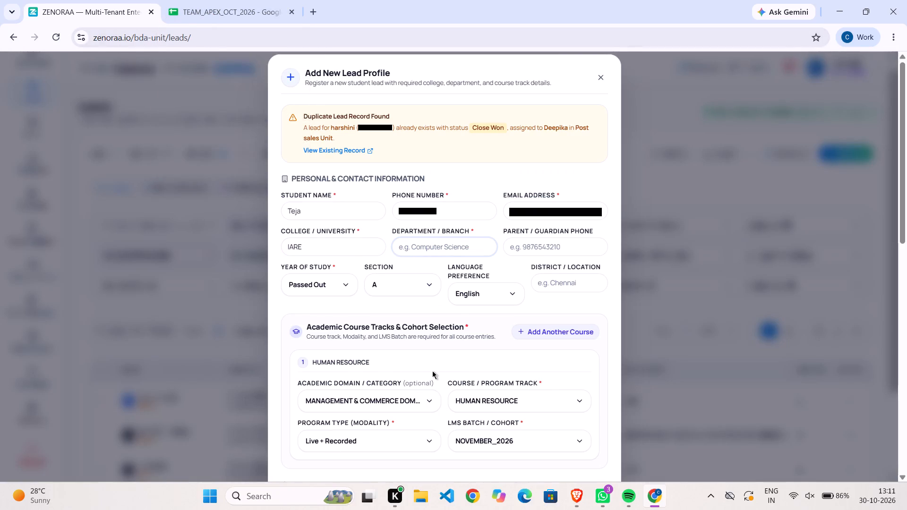
pyautogui.scroll(-3, 432, 371)
pyautogui.click(557, 448)
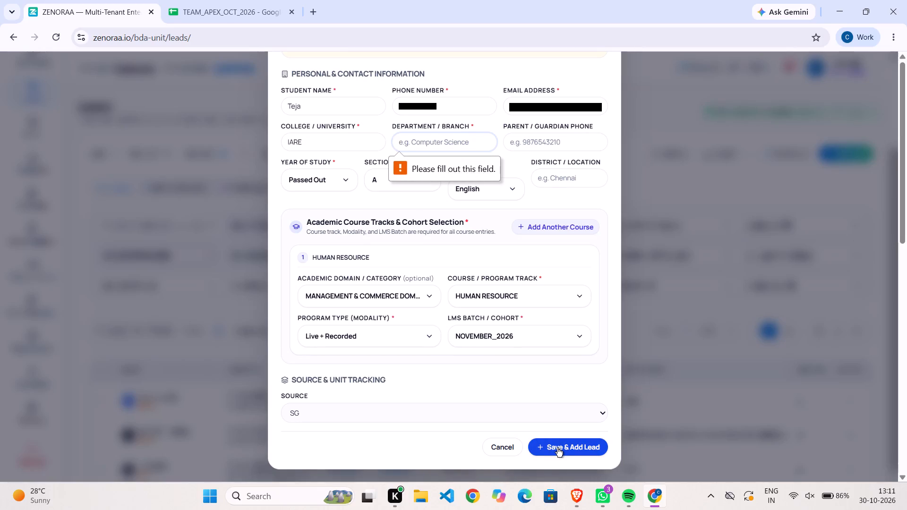
pyautogui.write('CSE')
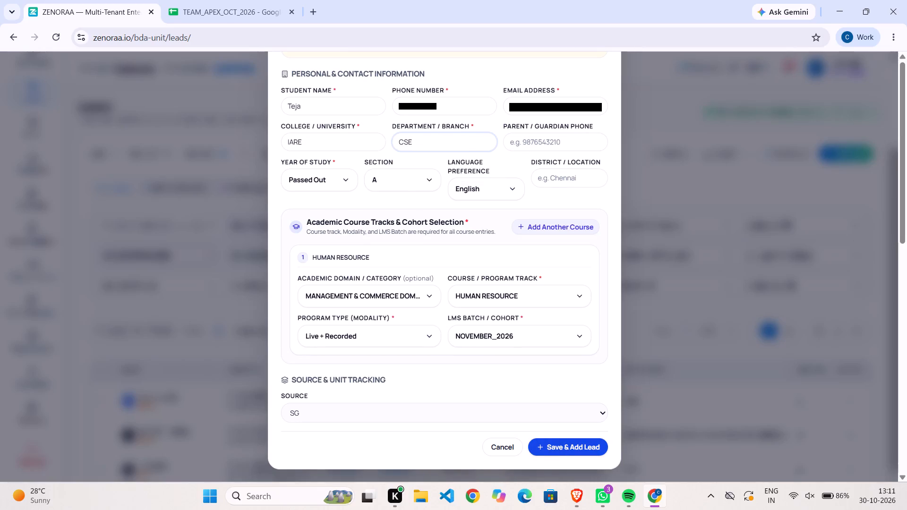
pyautogui.click(560, 450)
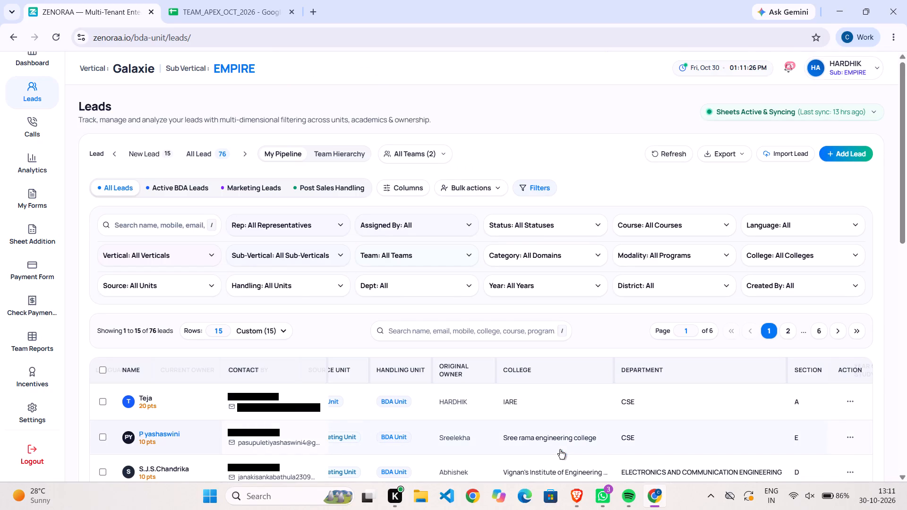
# Open Teja's lead from the leads list and examine the payment and activity history of its HR MANAGEMENT course track.
pyautogui.hscroll(8, 508, 404)
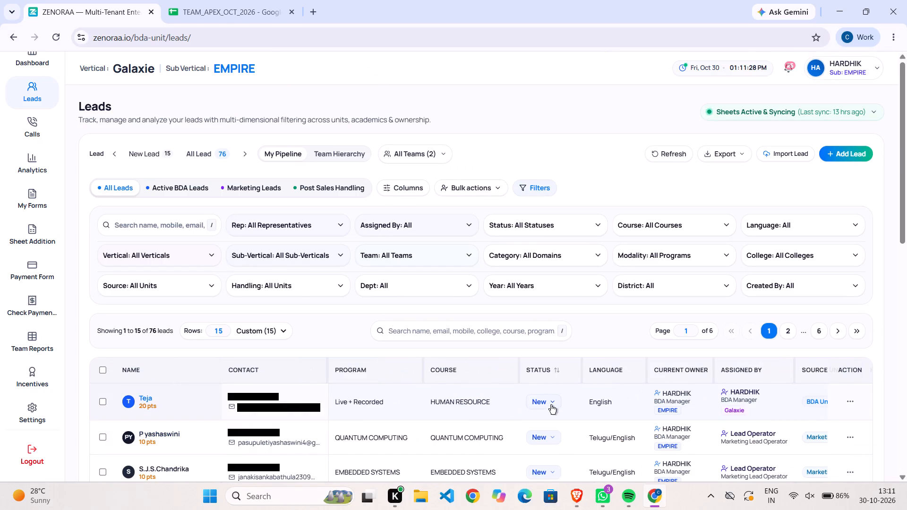
pyautogui.click(146, 410)
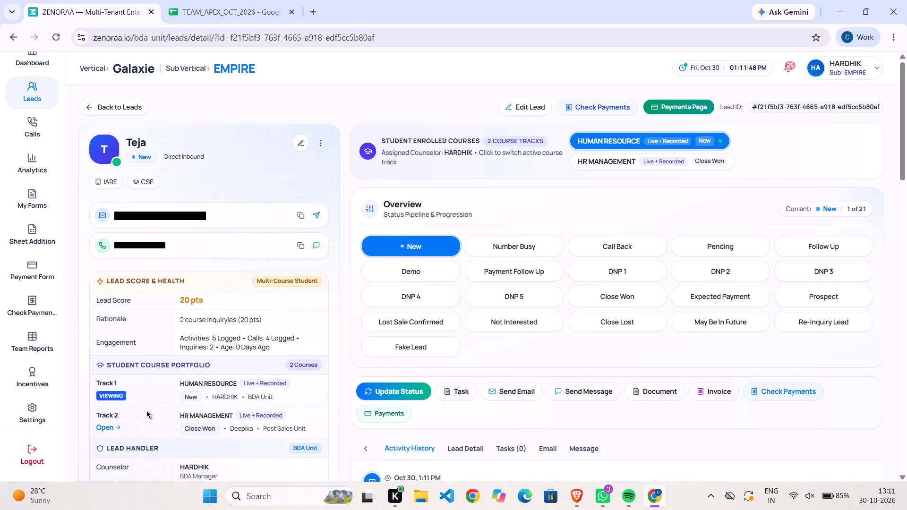
pyautogui.click(109, 424)
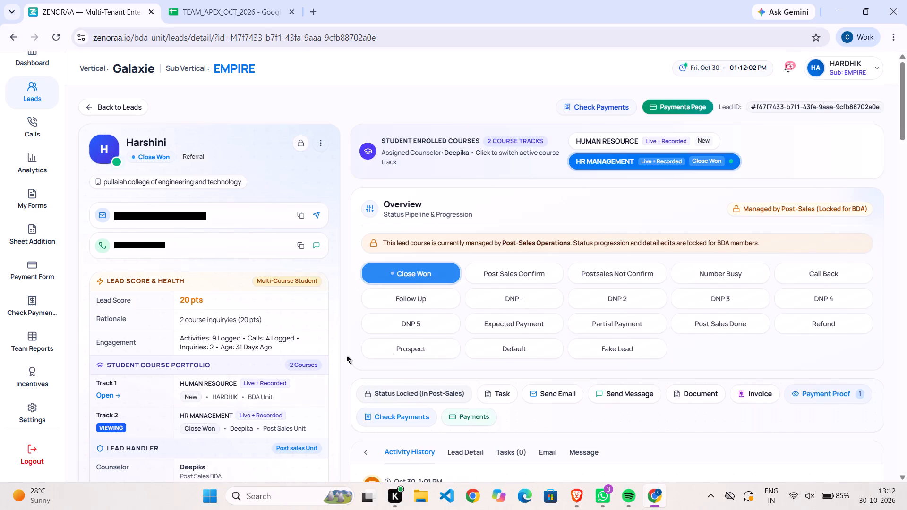
pyautogui.scroll(-6, 463, 349)
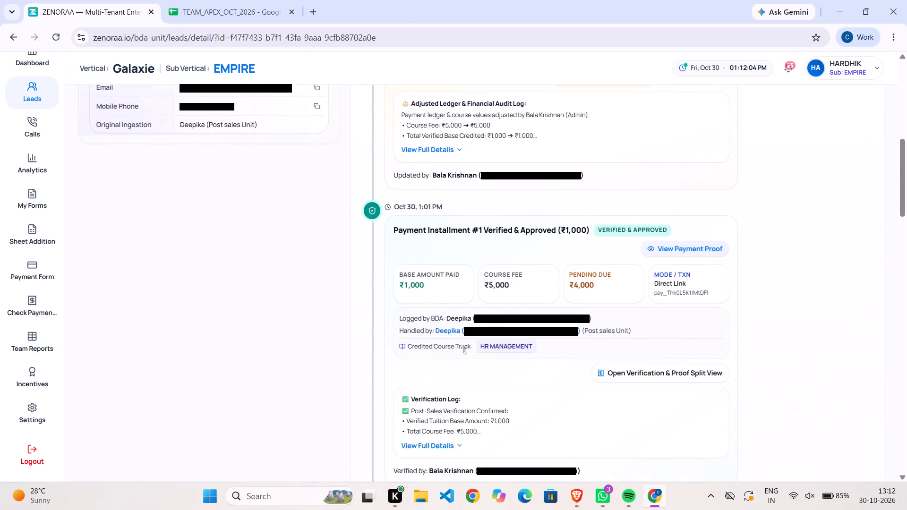
pyautogui.scroll(-1, 463, 349)
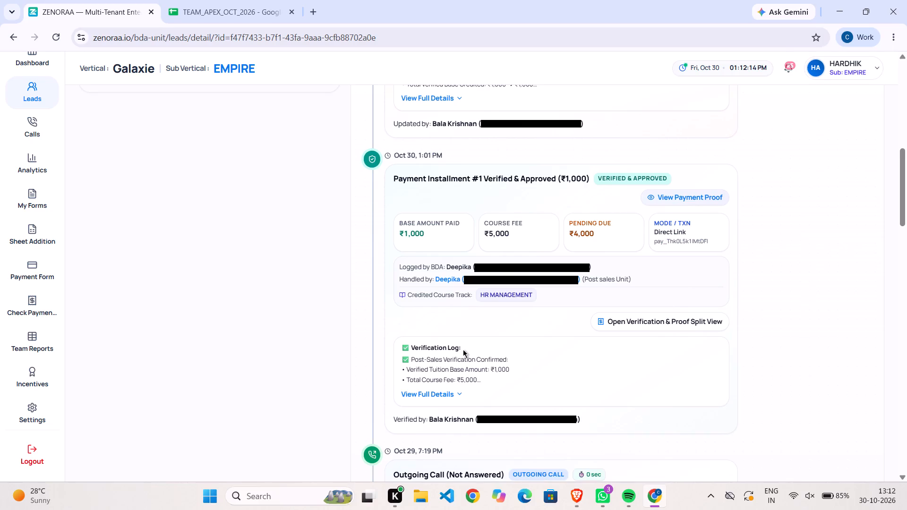
pyautogui.scroll(5, 463, 349)
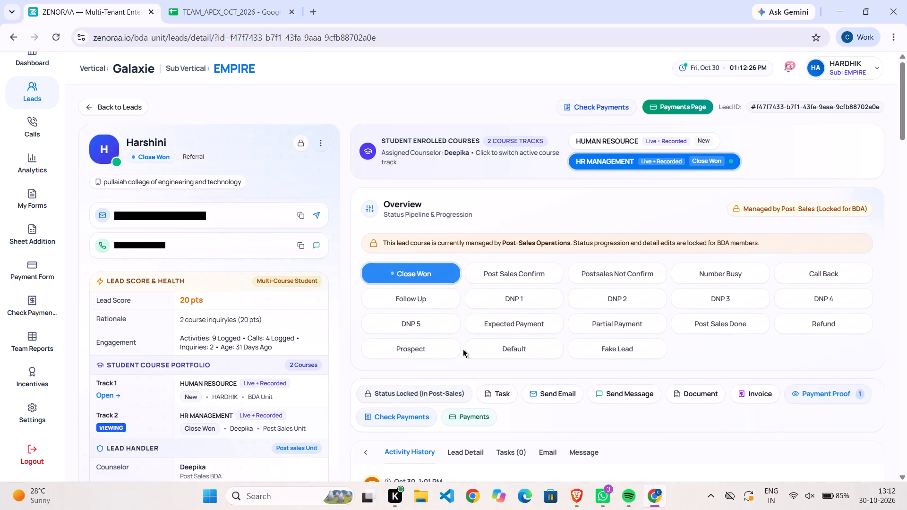
# Reopen Teja's HUMAN RESOURCE track, check teja's row in the TEAM_APEX_OCT_2026 TNI sheet, and return to ZENORAA.
pyautogui.click(107, 396)
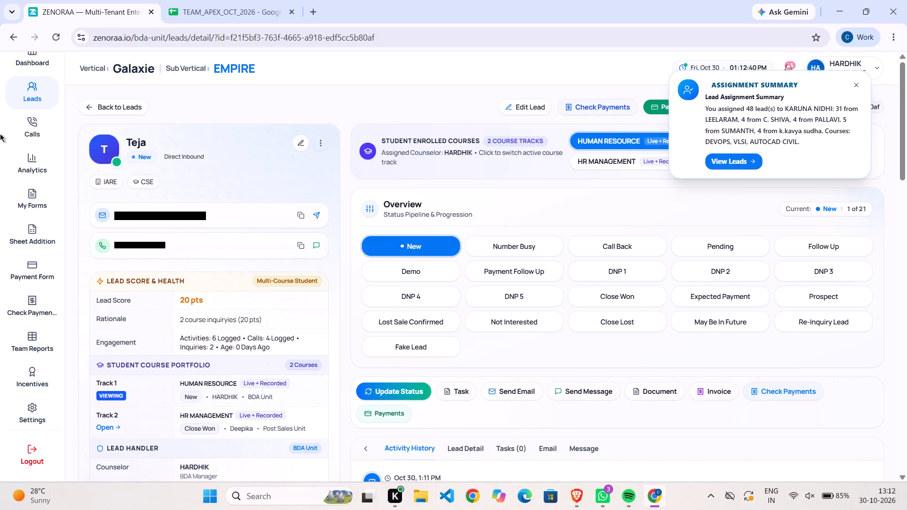
pyautogui.click(260, 12)
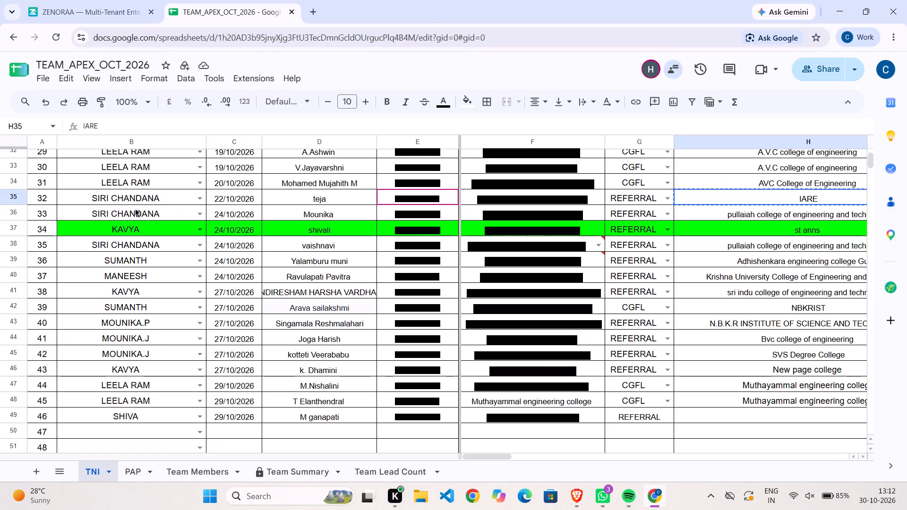
pyautogui.click(109, 14)
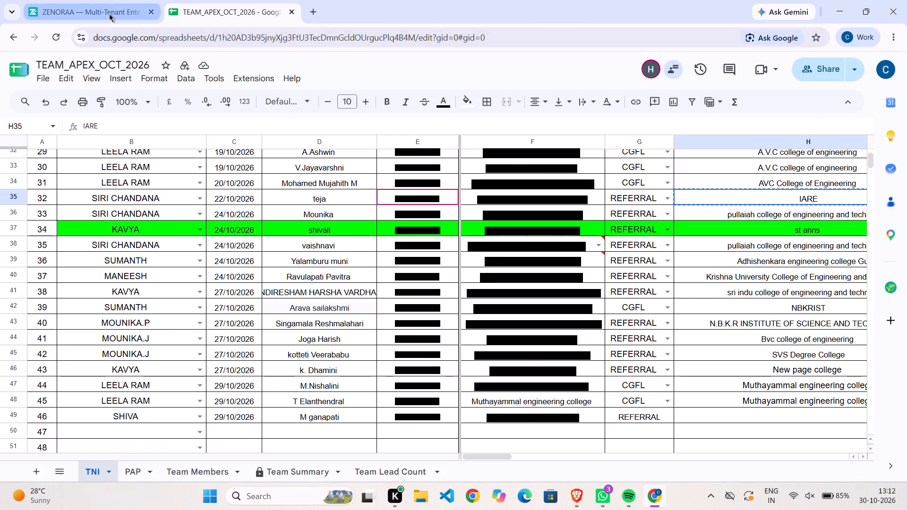
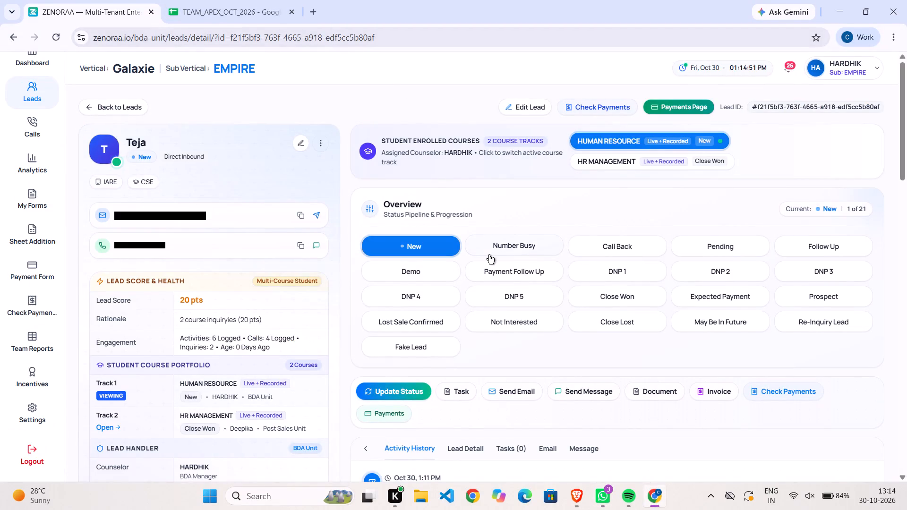
# Mark Teja's HUMAN RESOURCE track as Close Won and fill the payment form from Teja's ₹1,180 HR & FINANCE transaction of 22 Oct 2026.
pyautogui.click(625, 297)
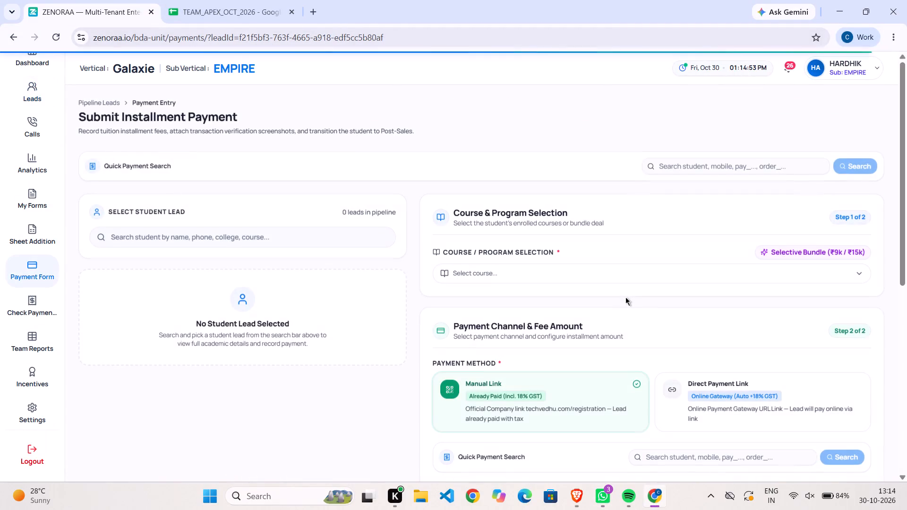
pyautogui.scroll(-3, 625, 297)
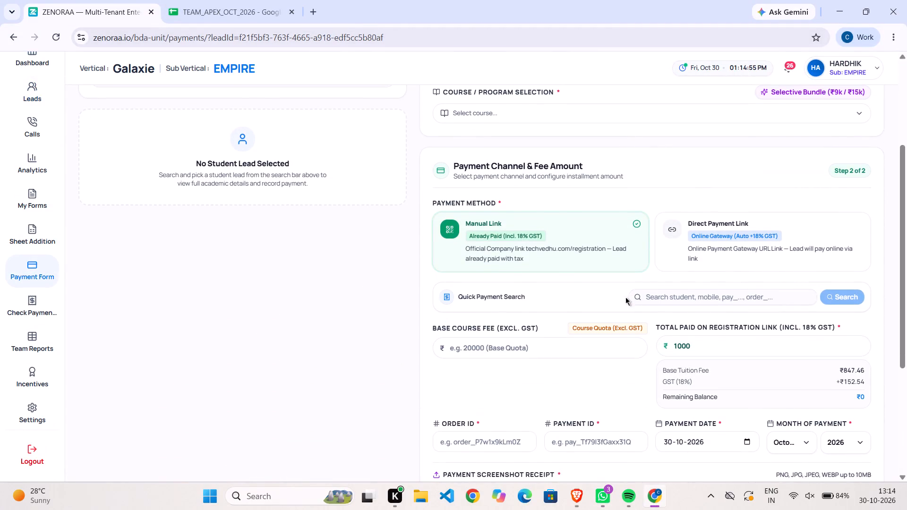
pyautogui.scroll(-3, 546, 343)
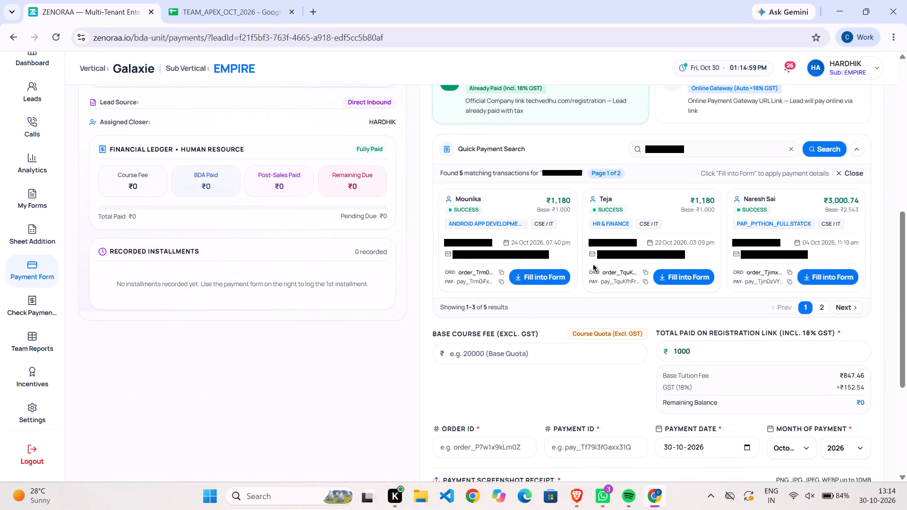
pyautogui.click(694, 279)
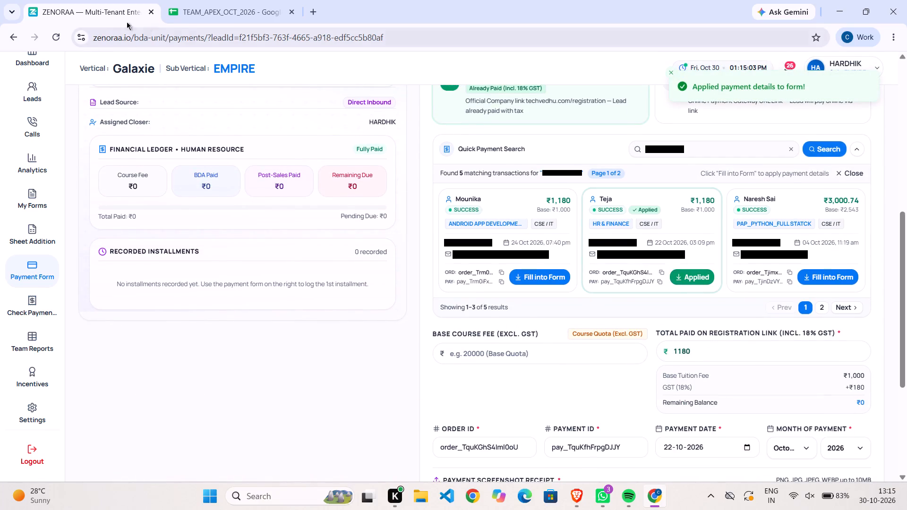
# Check teja's row in the TEAM_APEX_OCT_2026 TNI sheet and set the payment form's base course fee to 6000.
pyautogui.click(203, 16)
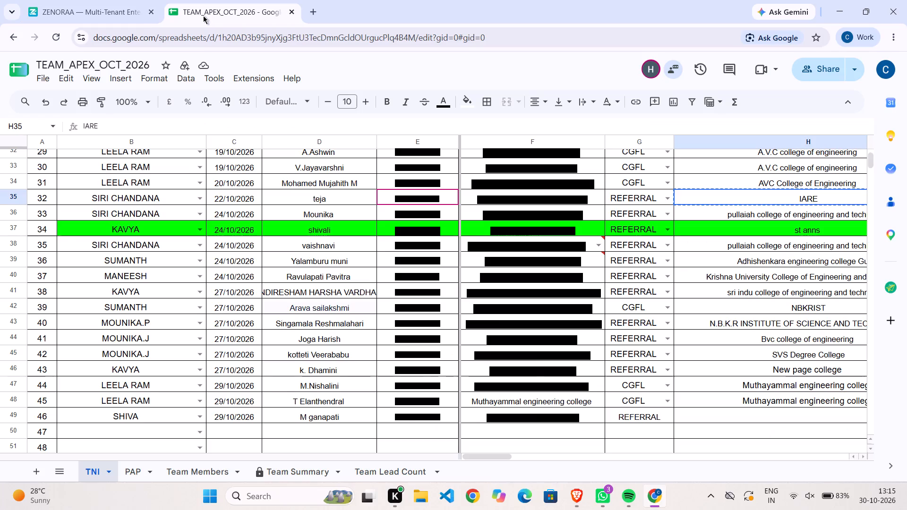
pyautogui.click(85, 11)
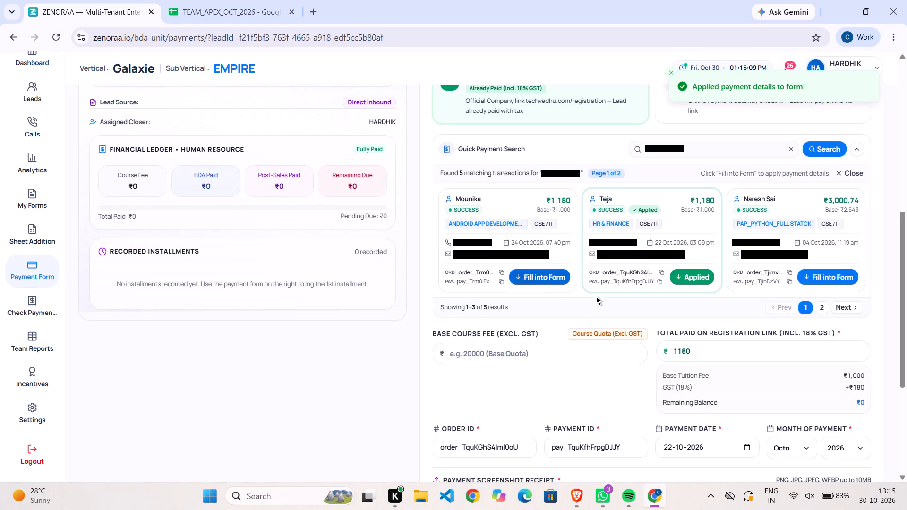
pyautogui.scroll(-1, 603, 297)
pyautogui.click(564, 301)
pyautogui.write('6000')
pyautogui.press('Tab')
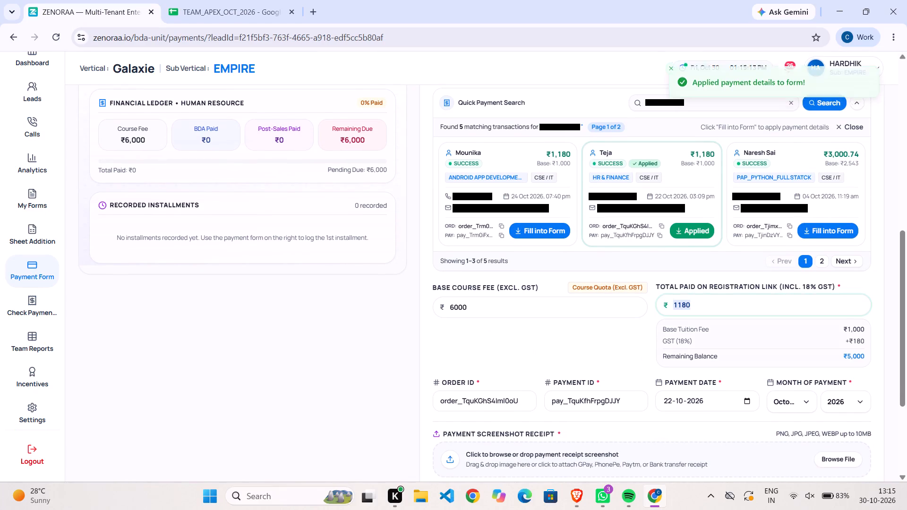
pyautogui.press('Down')
pyautogui.press('Up')
# Attach WhatsApp Image 2026-10-30 at 1.14.24 PM.jpeg as the payment screenshot receipt.
pyautogui.scroll(-2, 677, 369)
pyautogui.click(830, 374)
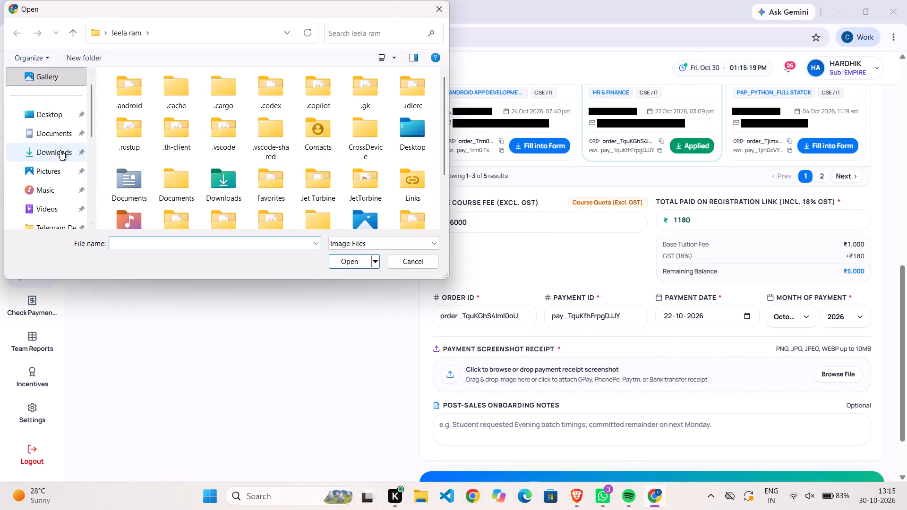
# Attach WhatsApp Image 2026-10-30 at 1.14.24 PM.jpeg from Downloads as the payment screenshot receipt.
pyautogui.click(60, 152)
pyautogui.click(223, 107)
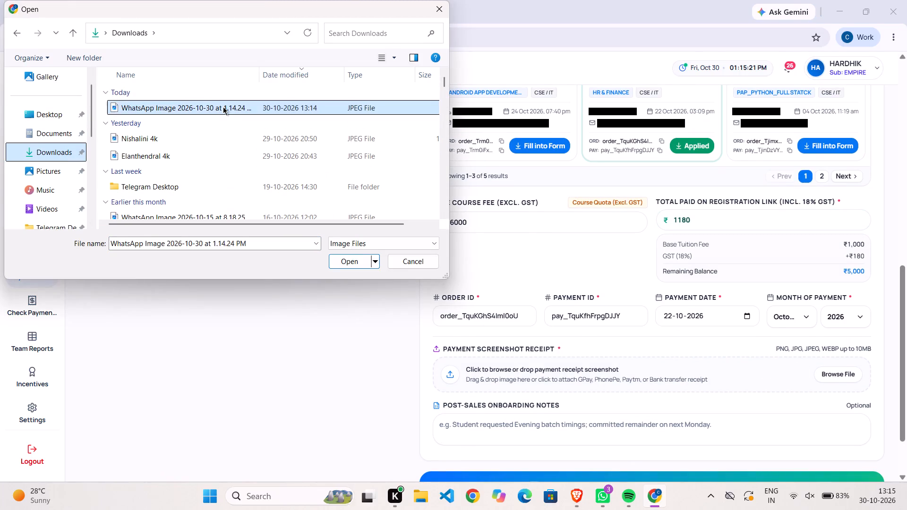
pyautogui.click(351, 267)
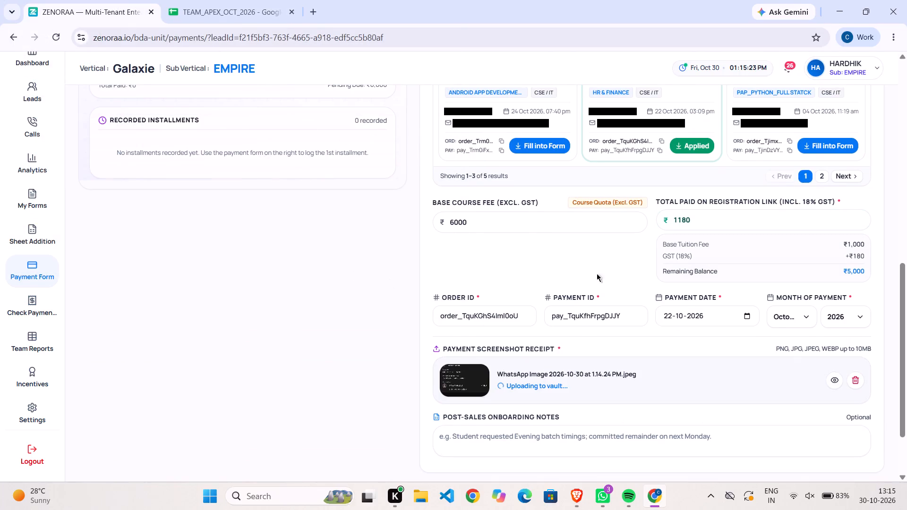
# Review the payment form's course selection and payment method, and Teja's enrolled HUMAN RESOURCE and HR MANAGEMENT tracks.
pyautogui.scroll(6, 613, 257)
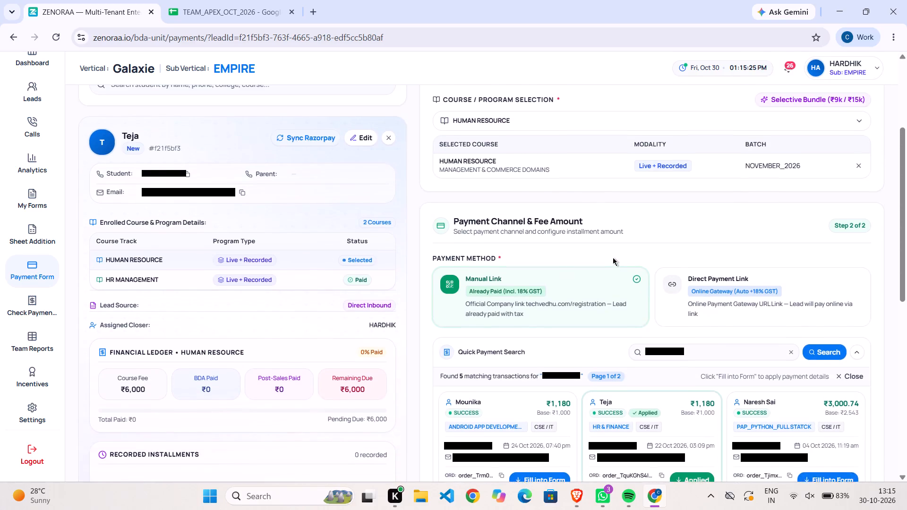
pyautogui.scroll(2, 613, 257)
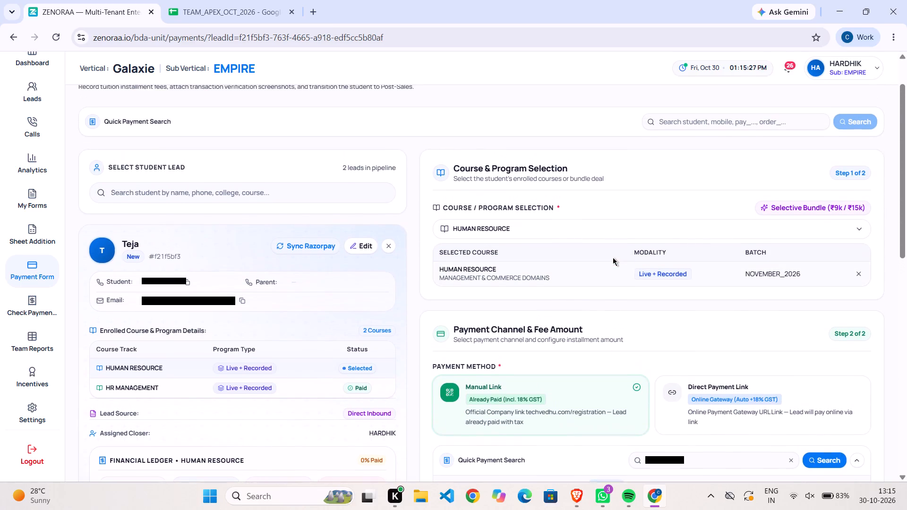
pyautogui.scroll(1, 613, 257)
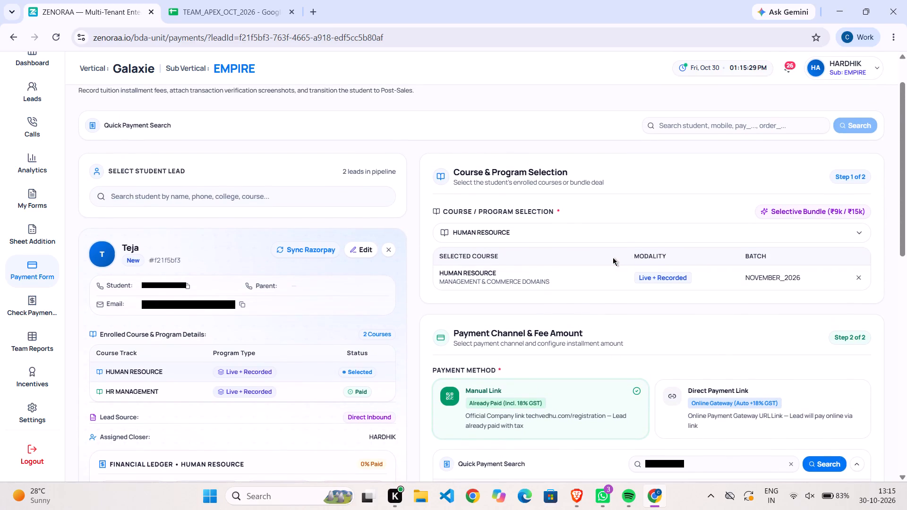
pyautogui.scroll(-3, 613, 257)
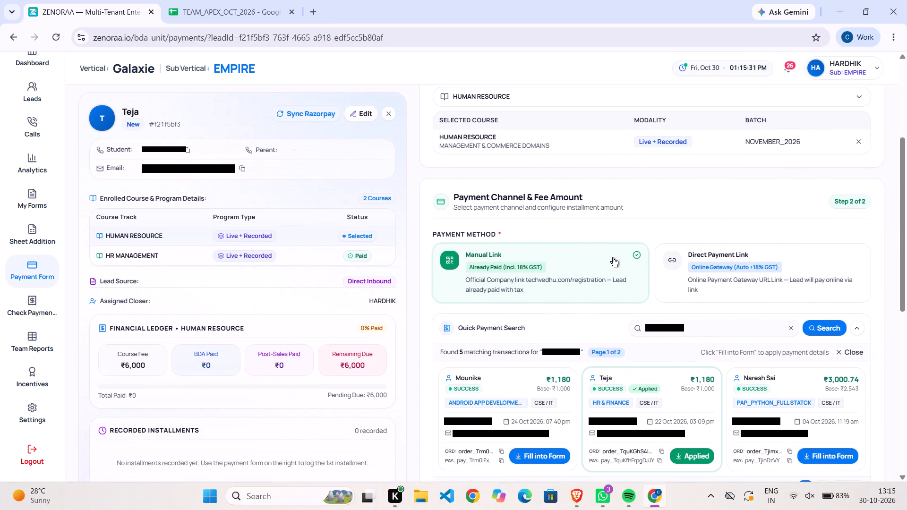
pyautogui.click(191, 253)
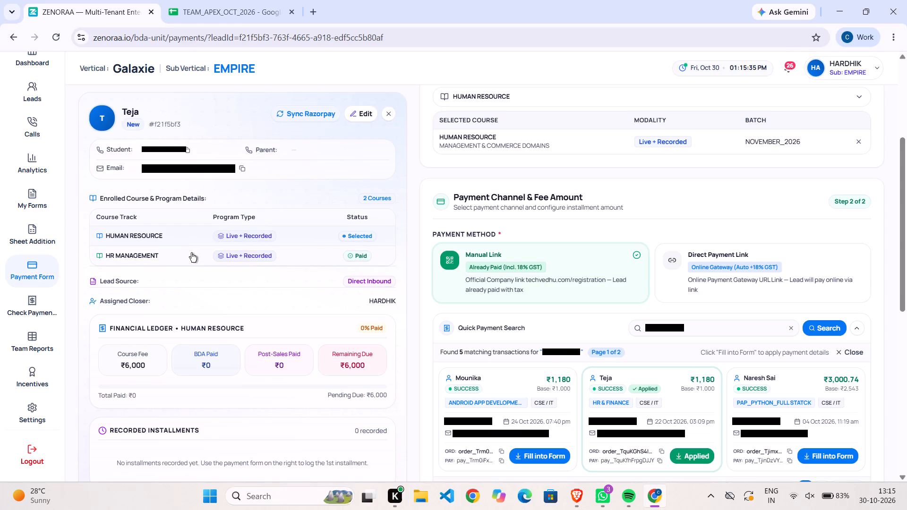
pyautogui.click(140, 255)
# Submit Teja's HUMAN RESOURCE payment of ₹1,000 base, ₹1,180 total, for transfer to Post-Sales.
pyautogui.scroll(-5, 447, 312)
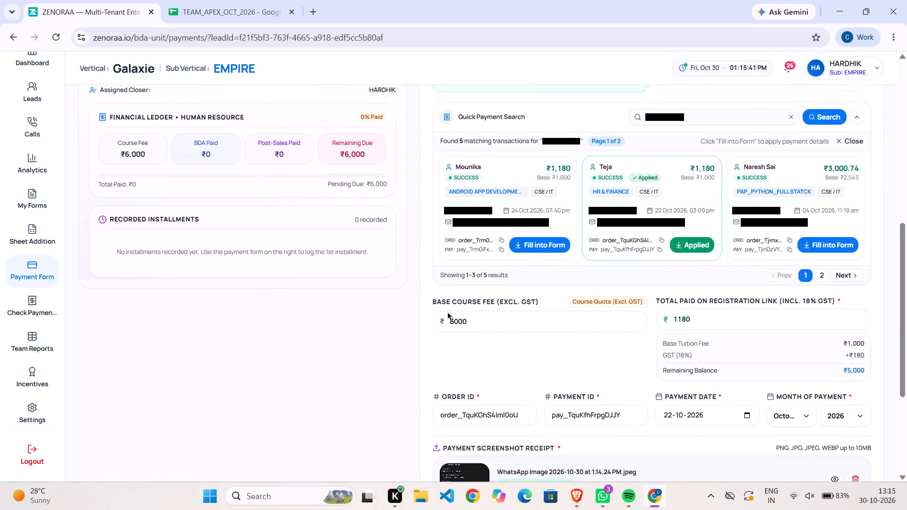
pyautogui.scroll(-4, 447, 312)
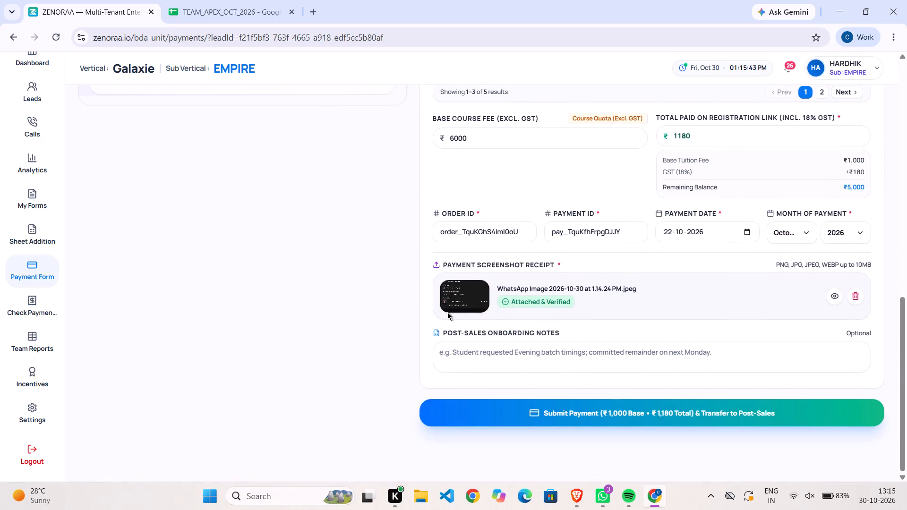
pyautogui.click(598, 409)
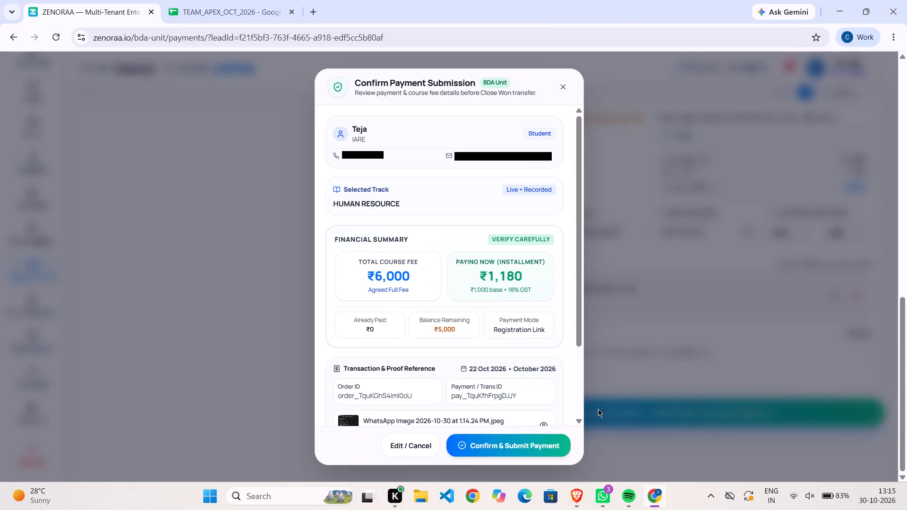
# Review the fee, installment and receipt details in the payment confirmation and submit Teja's payment.
pyautogui.scroll(-3, 493, 357)
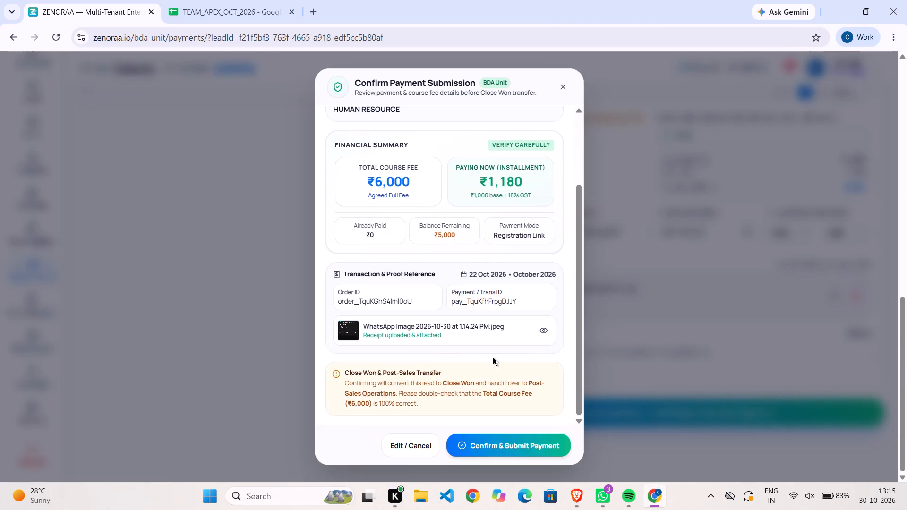
pyautogui.scroll(2, 493, 357)
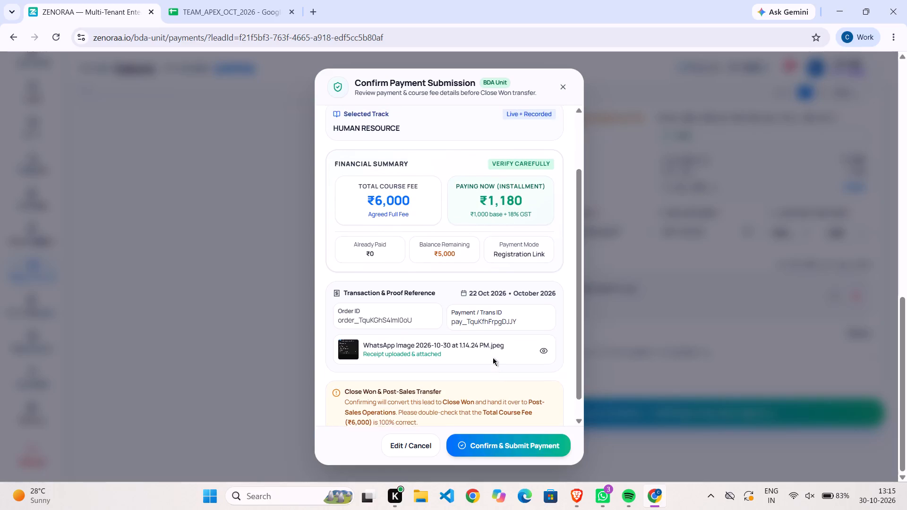
pyautogui.scroll(1, 493, 357)
pyautogui.click(518, 440)
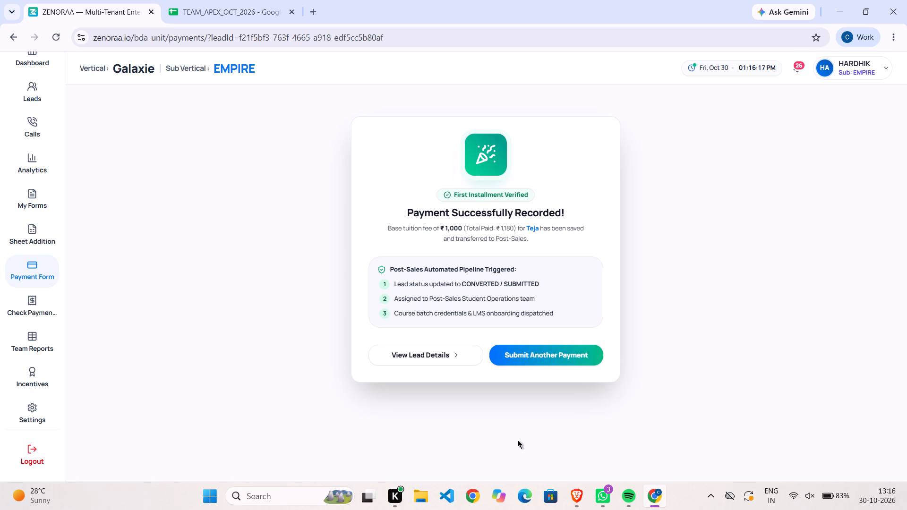
# Switch to team APEX's ZENORAA leads page in the Brave browser and show the leads under Post Sales Handling.
pyautogui.scroll(4, 30, 101)
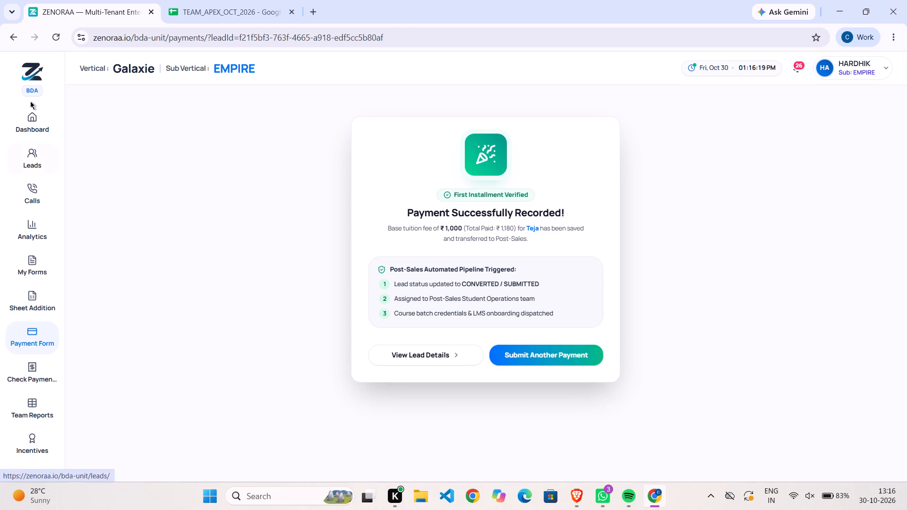
pyautogui.hotkey('alt', 'Tab')
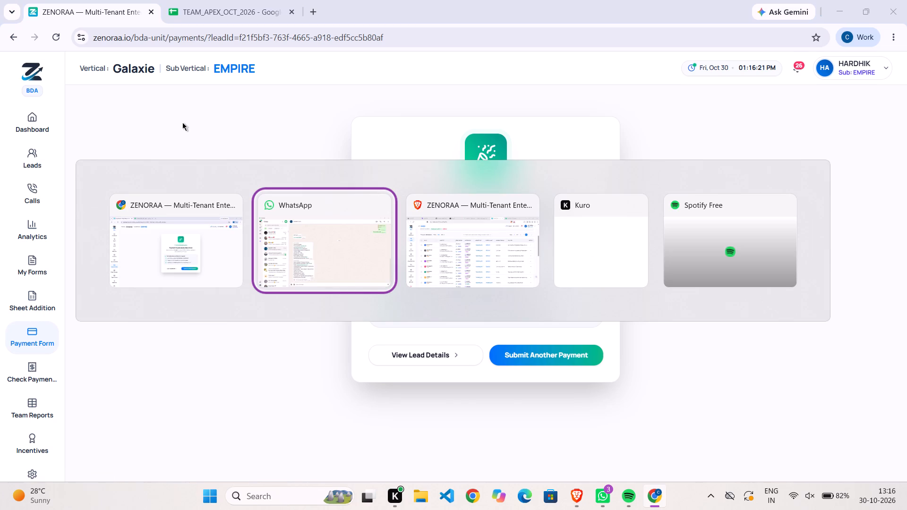
pyautogui.hotkey('alt', 'Tab')
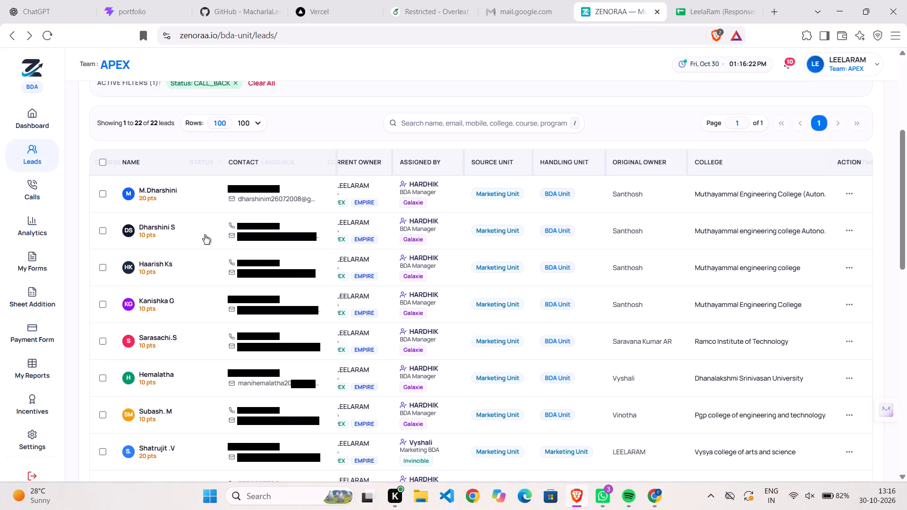
pyautogui.scroll(5, 265, 205)
pyautogui.click(337, 182)
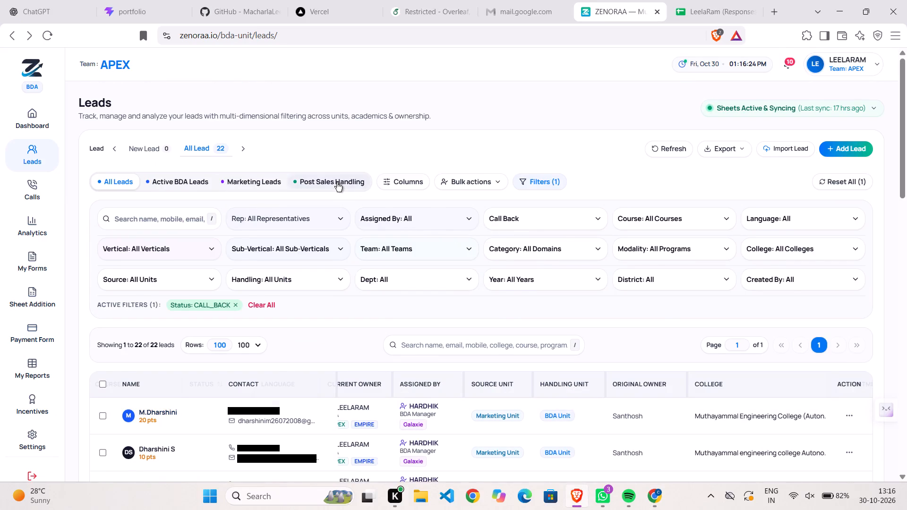
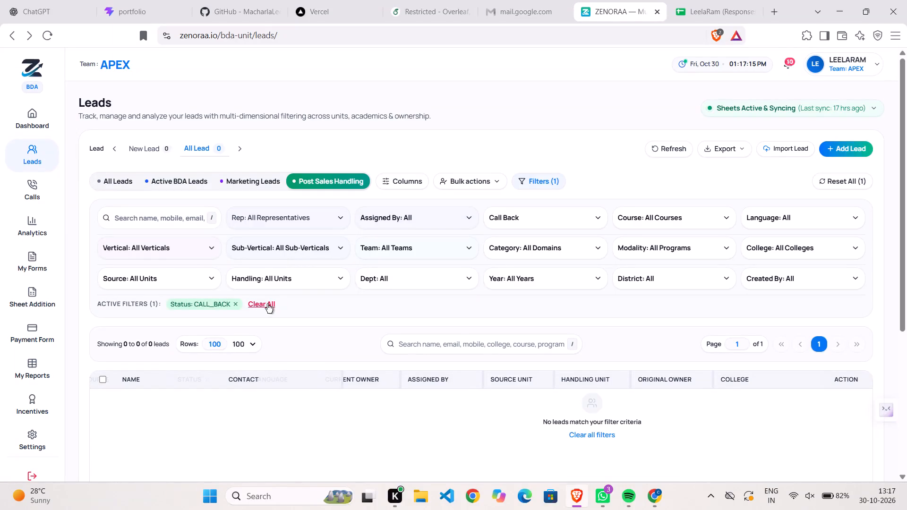
# Clear the CALL_BACK status filter from the Post Sales Handling leads and open the first lead's details.
pyautogui.click(266, 304)
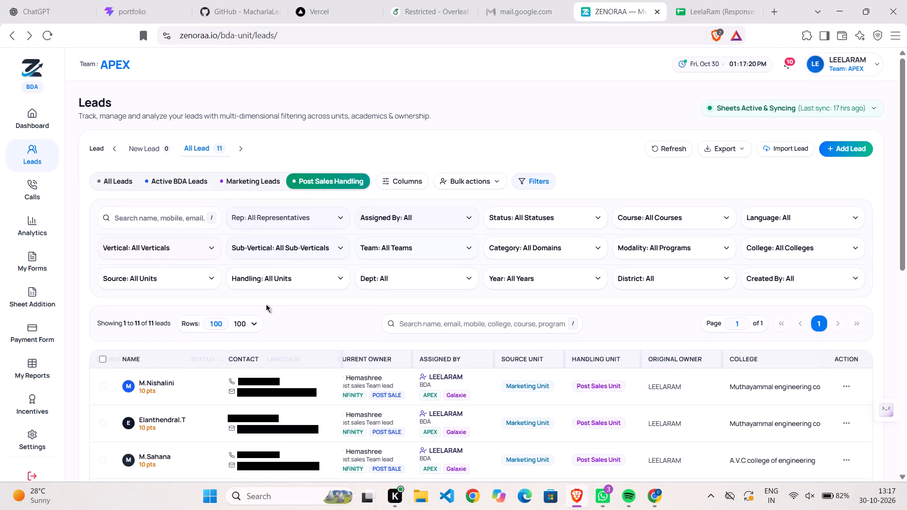
pyautogui.click(172, 399)
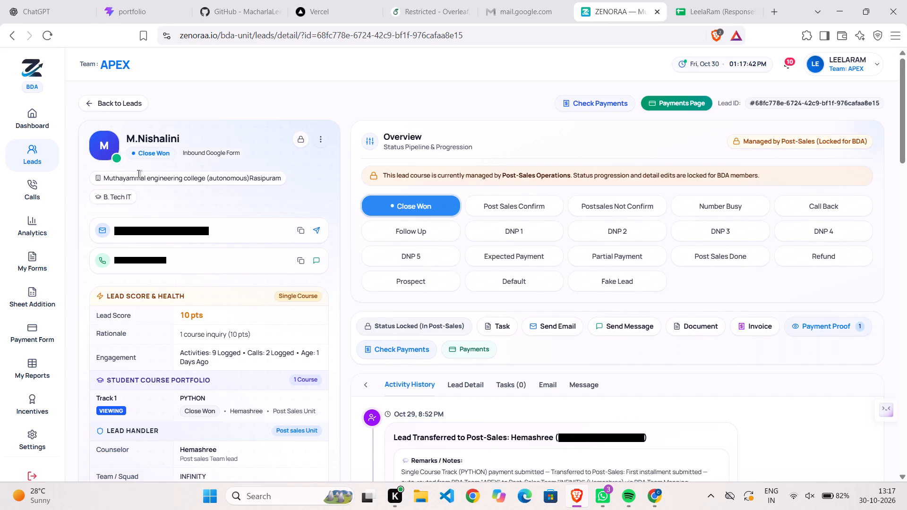
# Switch to Google Chrome and examine the fee, payment and batch month columns of the TEAM_APEX_OCT_2026 TNI sheet.
pyautogui.hotkey('alt', 'Tab')
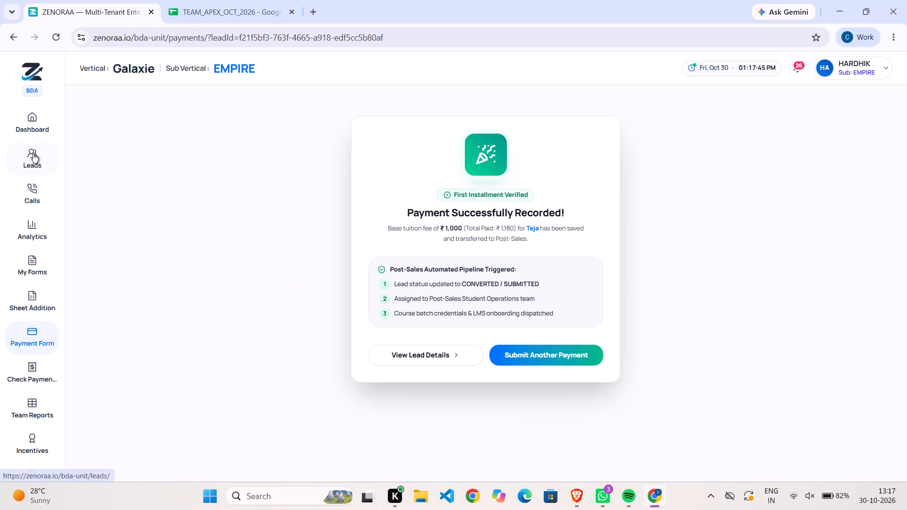
pyautogui.click(32, 133)
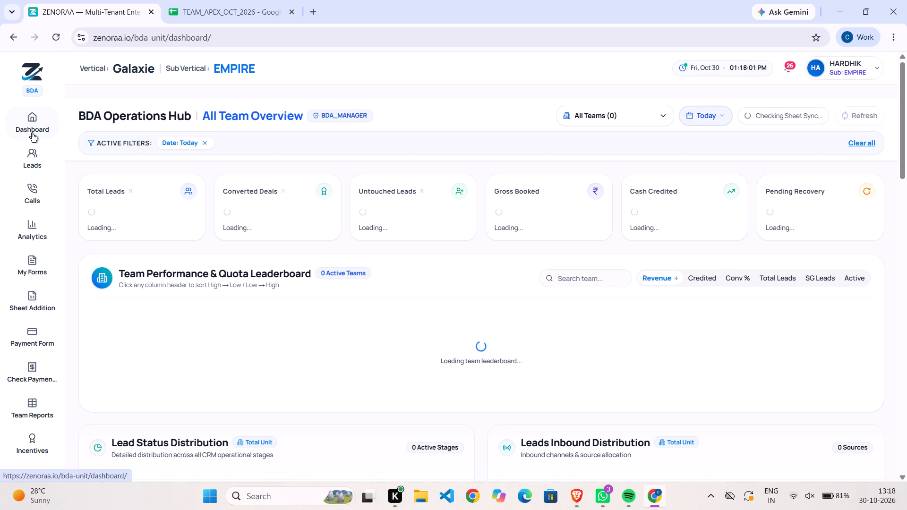
pyautogui.click(216, 21)
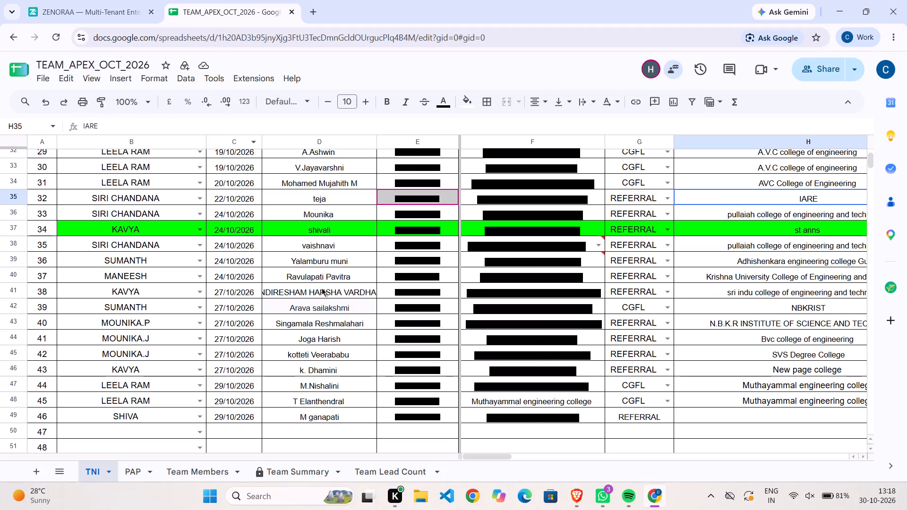
pyautogui.hscroll(6, 317, 289)
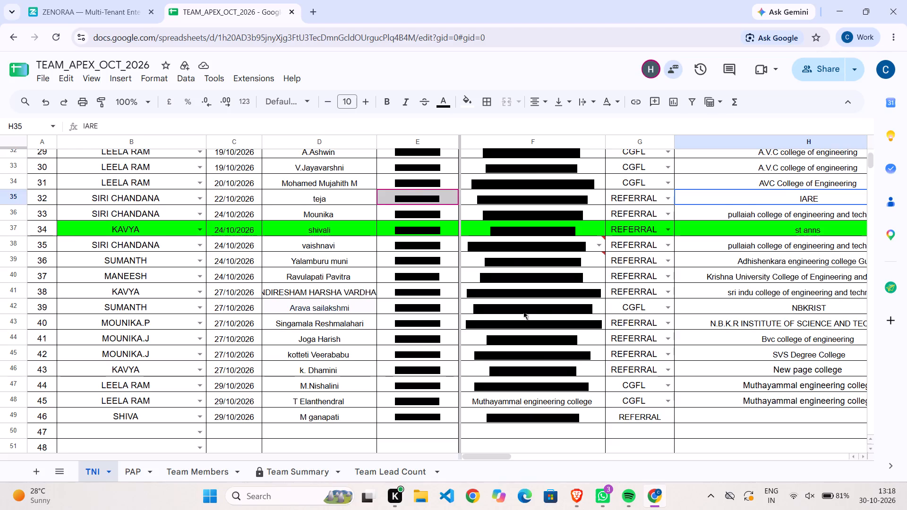
pyautogui.hscroll(-8, 536, 308)
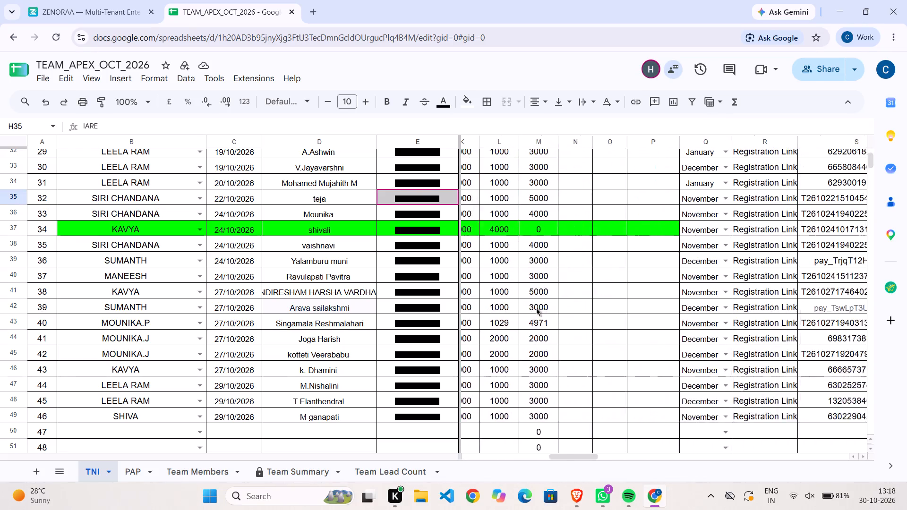
pyautogui.hscroll(-1, 536, 308)
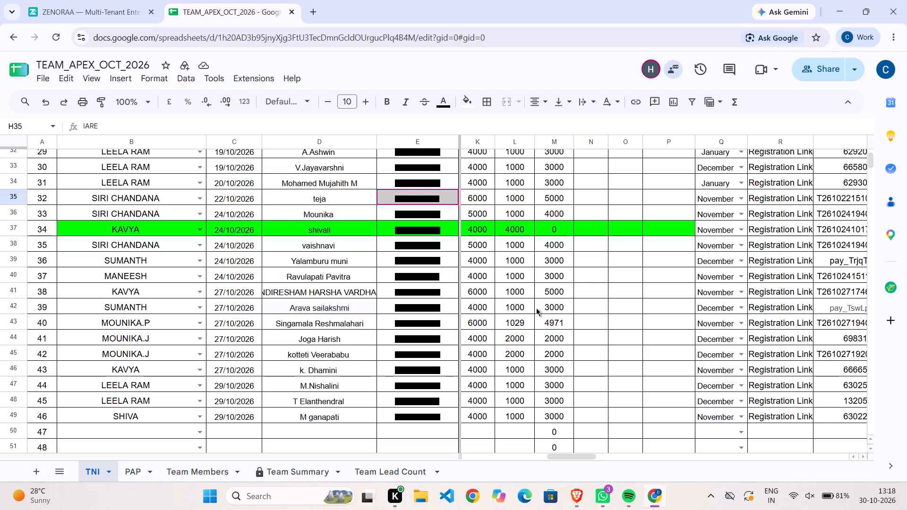
# Start a new ZENORAA lead with the student name Mounika copied from row 36 of the TNI sheet.
pyautogui.click(329, 214)
pyautogui.hotkey('ctrl', 'c')
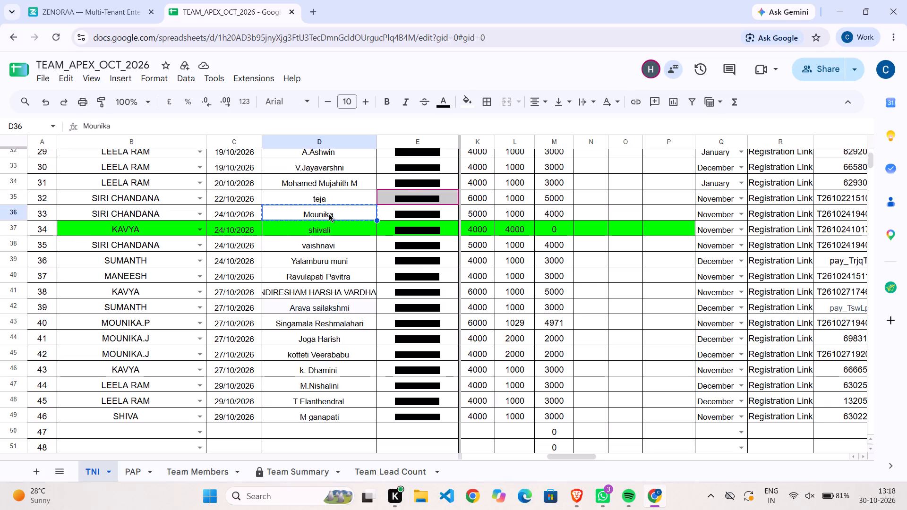
pyautogui.click(66, 17)
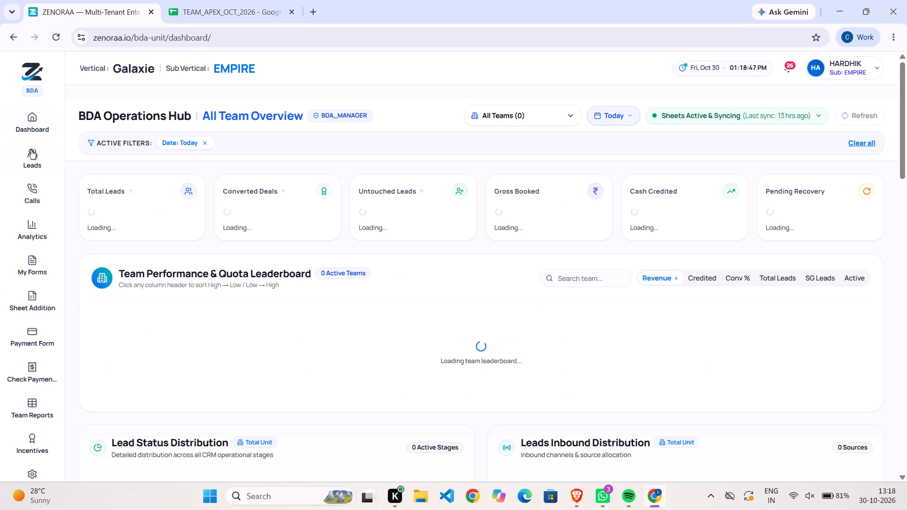
pyautogui.click(31, 150)
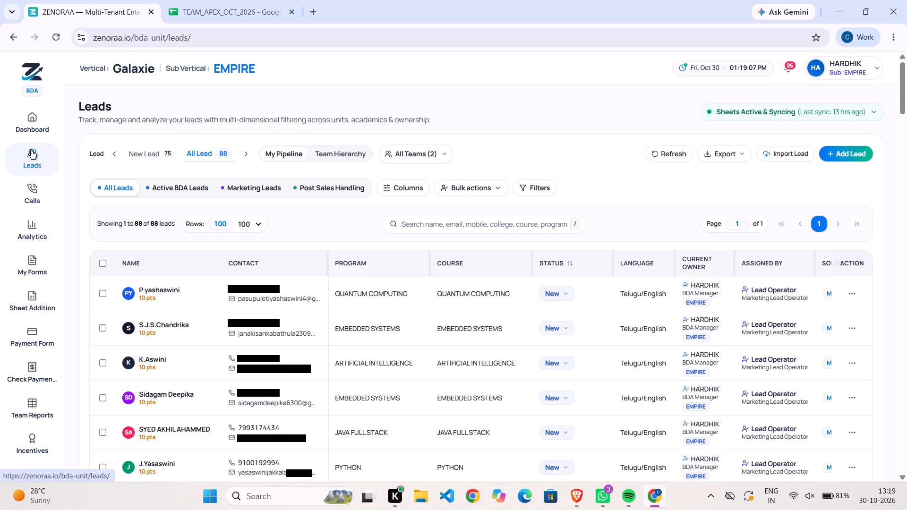
pyautogui.click(835, 155)
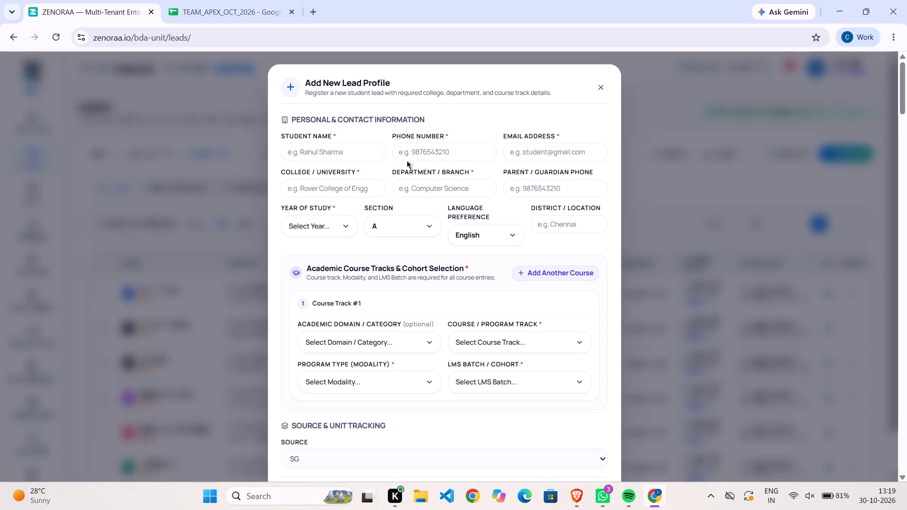
pyautogui.click(370, 153)
pyautogui.hotkey('ctrl', 'v')
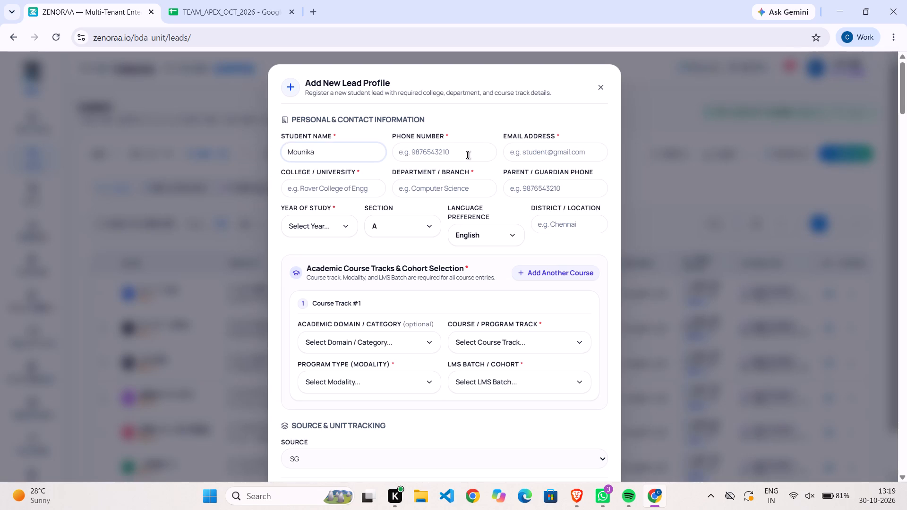
pyautogui.click(464, 153)
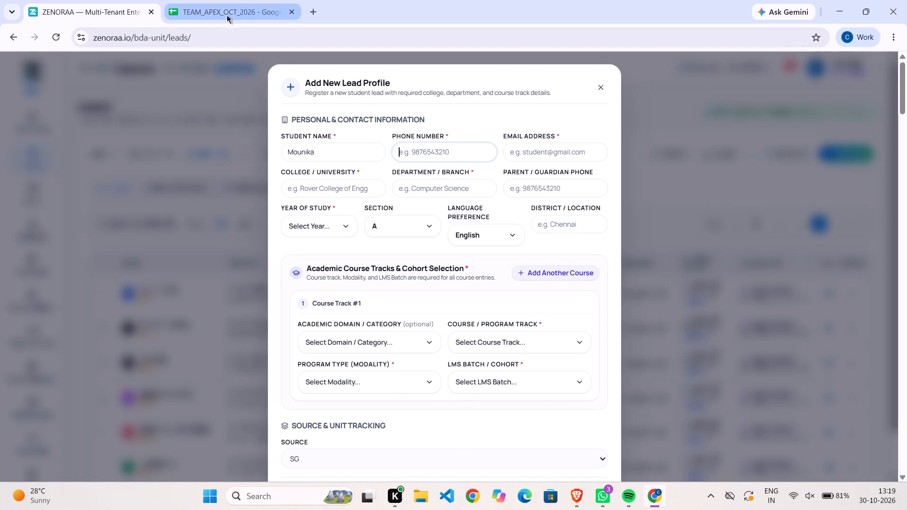
pyautogui.moveTo(227, 15); pyautogui.dragTo(231, 122)
pyautogui.click(642, 119)
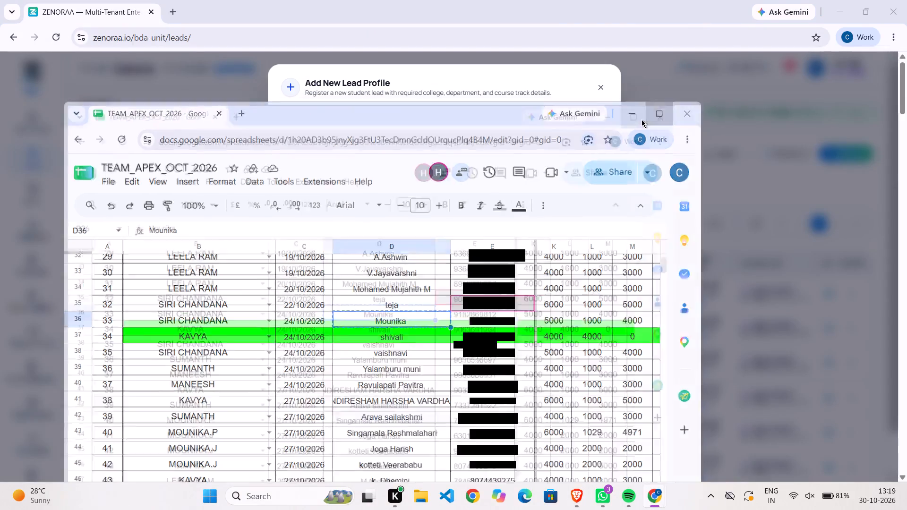
pyautogui.press('Right')
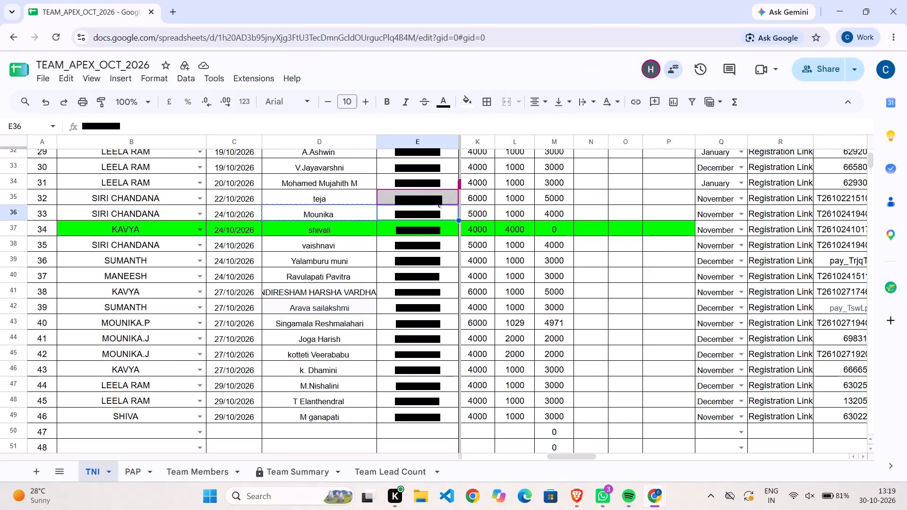
pyautogui.hotkey('ctrl', 'c')
pyautogui.hotkey('alt', 'Tab')
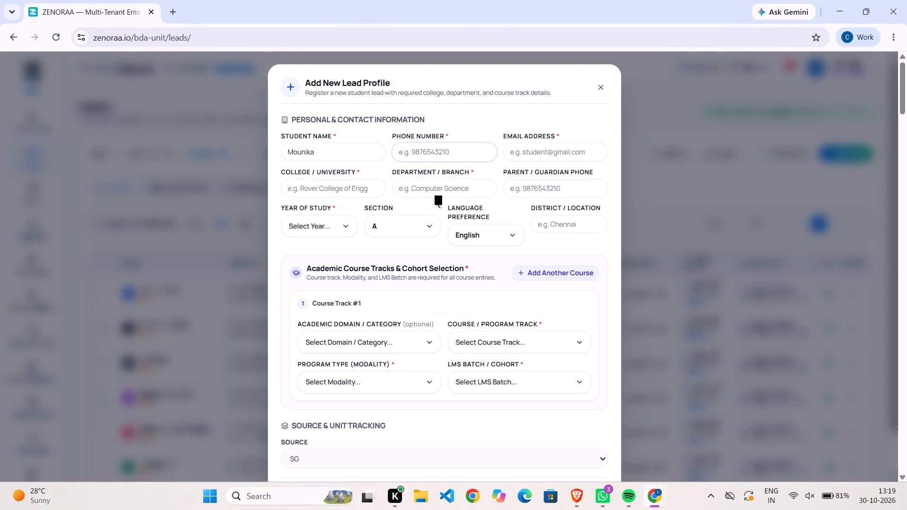
pyautogui.hotkey('ctrl', 'v')
pyautogui.press('Tab')
pyautogui.hotkey('alt', 'Tab')
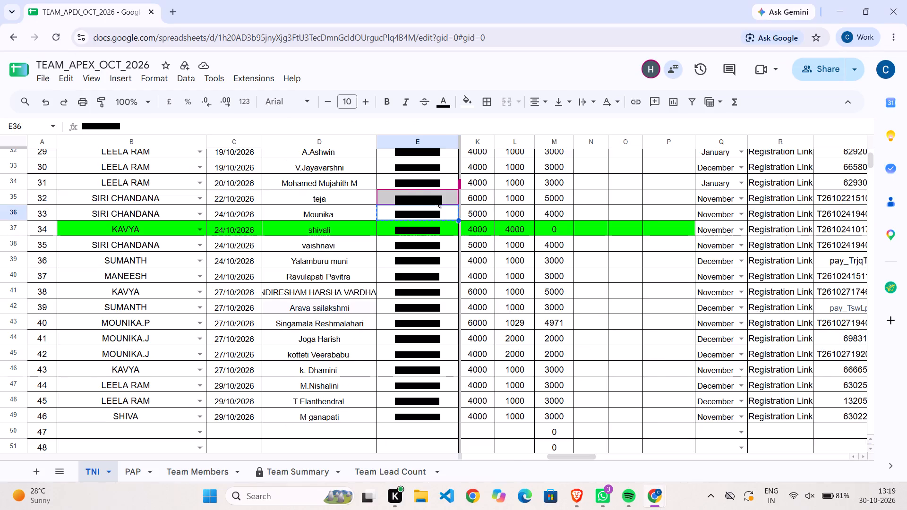
pyautogui.press('Right')
pyautogui.hotkey('ctrl', 'c')
pyautogui.hotkey('alt', 'Tab')
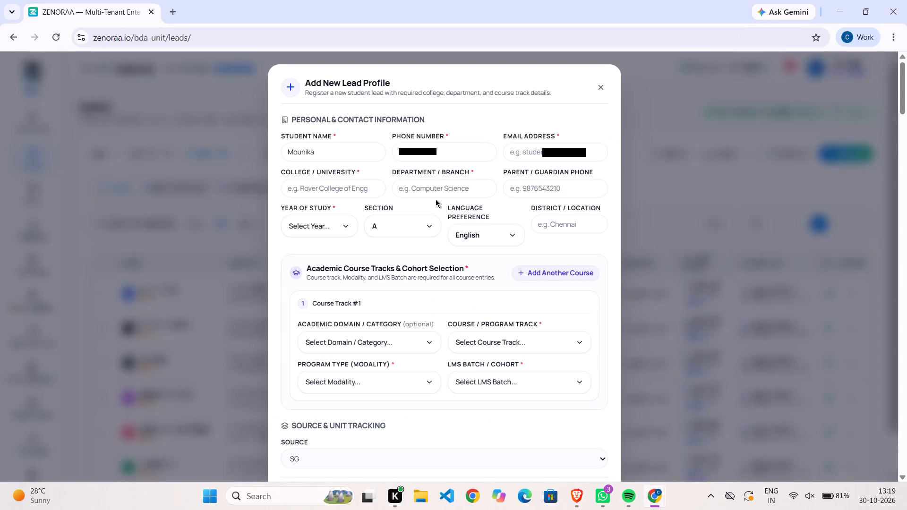
pyautogui.hotkey('ctrl', 'v')
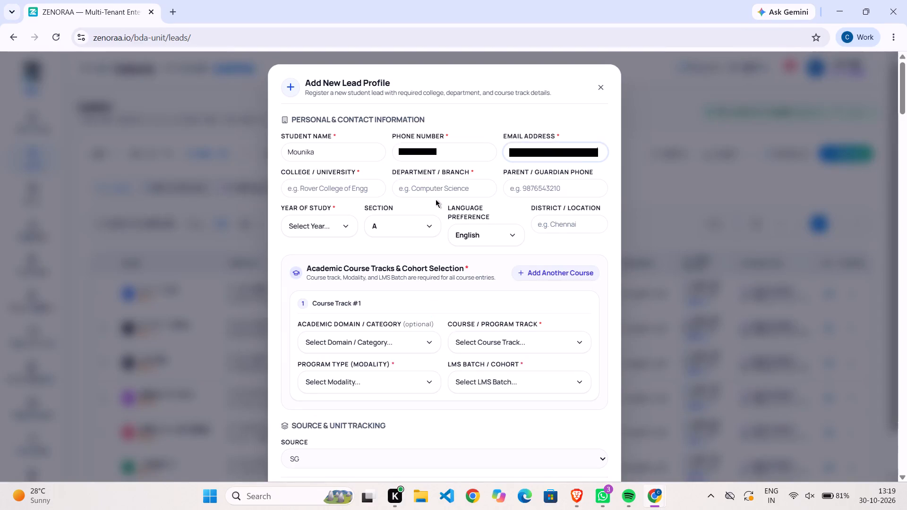
# Copy pullaiah college of engineering and technology from Mounika's TNI row into the college field and enter cse as the department.
pyautogui.hotkey('alt', 'Tab')
pyautogui.press('Right')
pyautogui.press('Right')
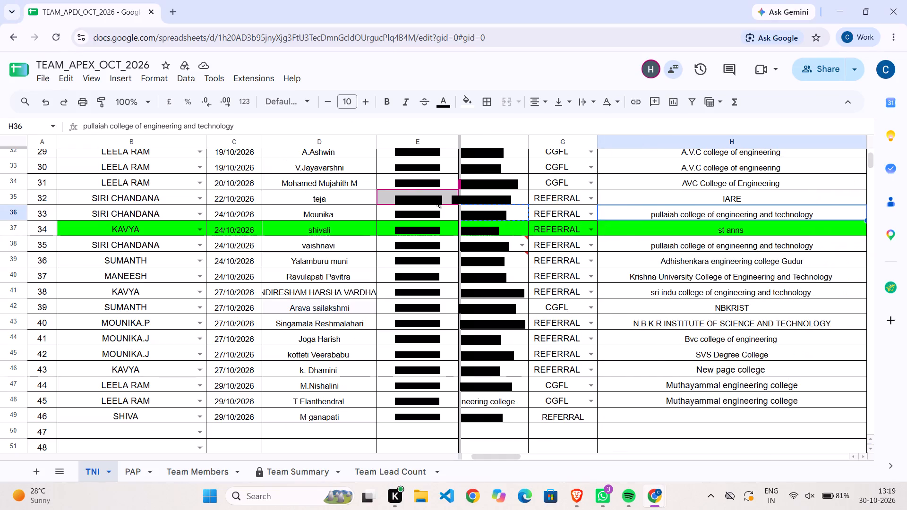
pyautogui.hotkey('ctrl', 'c')
pyautogui.hotkey('alt', 'Tab')
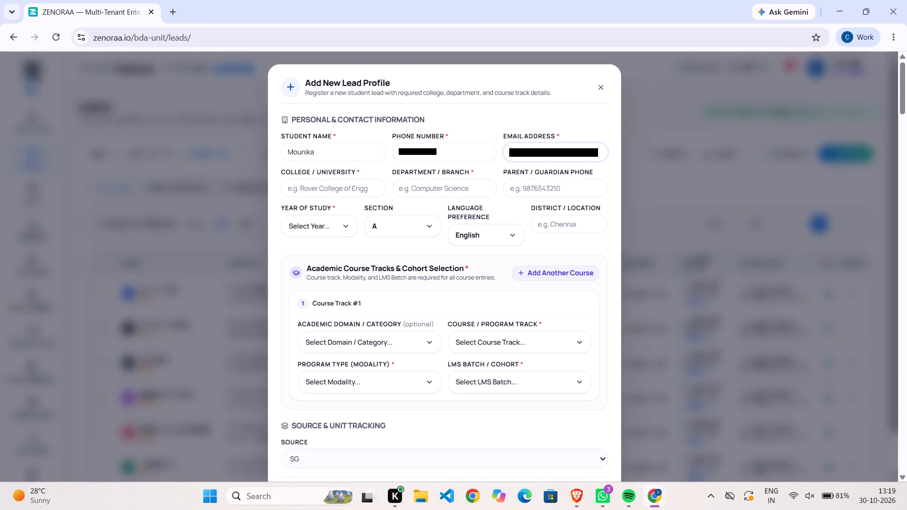
pyautogui.press('Tab')
pyautogui.hotkey('ctrl', 'v')
pyautogui.press('Tab')
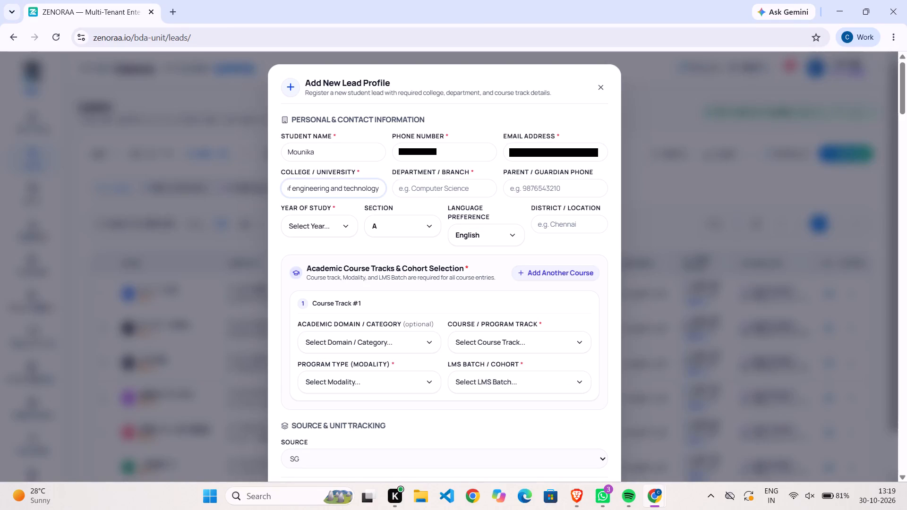
pyautogui.write('cse')
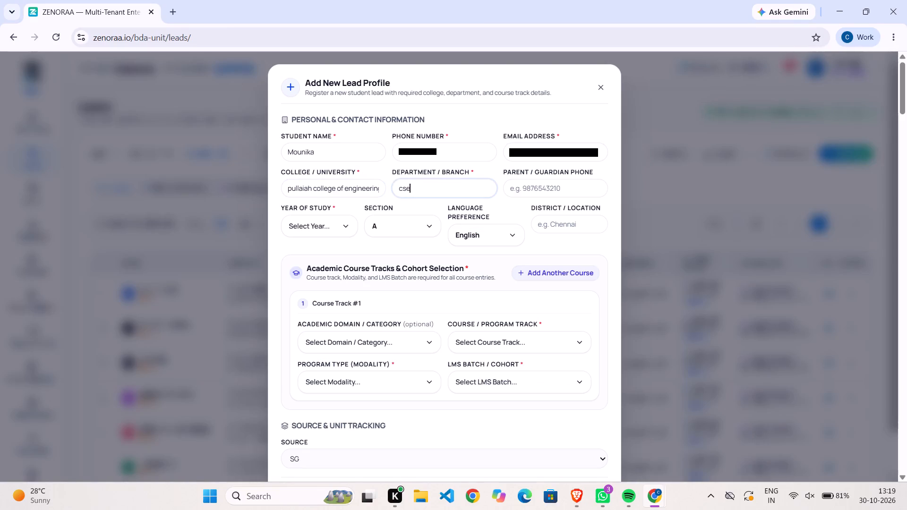
# Set Mounika's year of study to Passed Out.
pyautogui.press('Tab')
pyautogui.press('Tab')
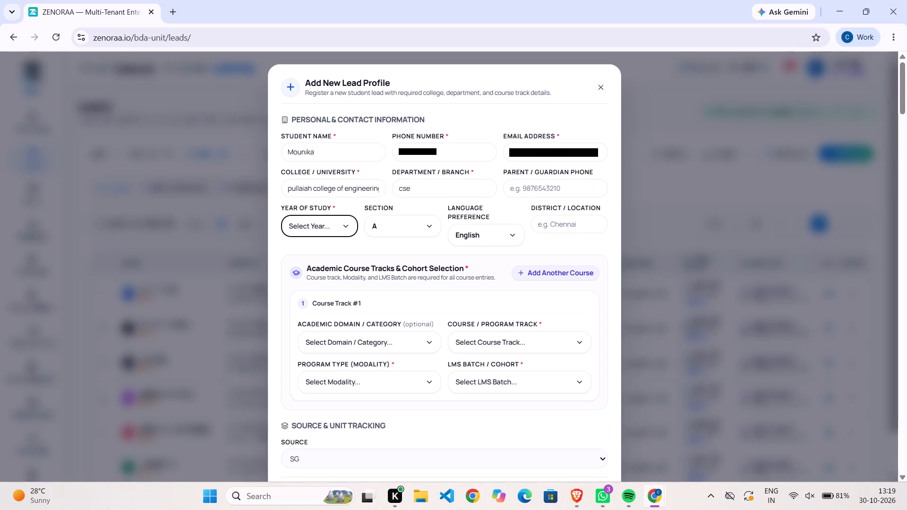
pyautogui.press('Return')
pyautogui.press('Down')
pyautogui.press('Down')
pyautogui.press('Down')
pyautogui.press('Down')
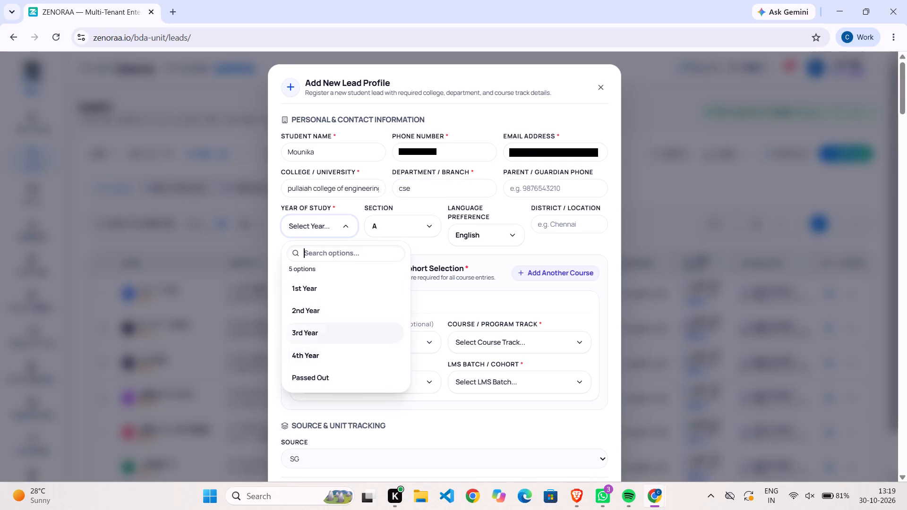
pyautogui.press('Down')
pyautogui.press('Return')
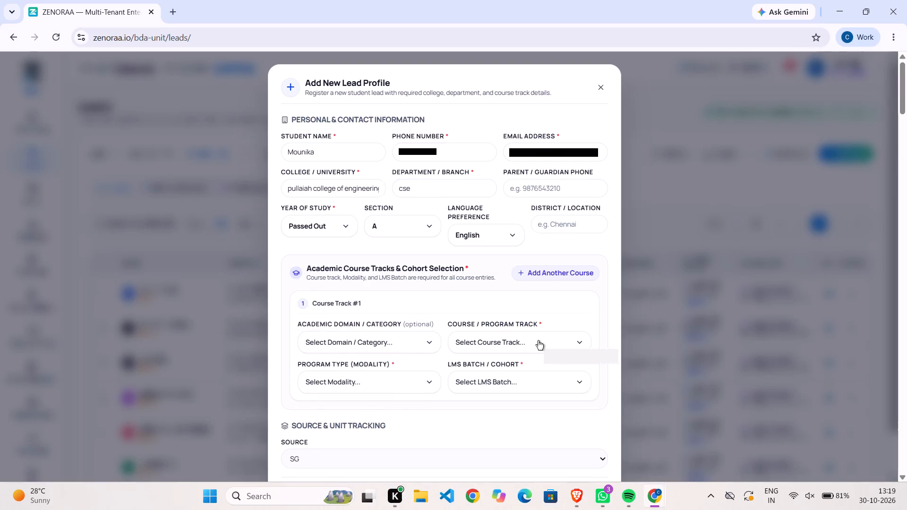
# Check Mounika's course in the TNI sheet and set the course track to HUMAN RESOURCE with LMS batch NOVEMBER_2026.
pyautogui.hotkey('alt', 'Tab')
pyautogui.hscroll(-3, 635, 250)
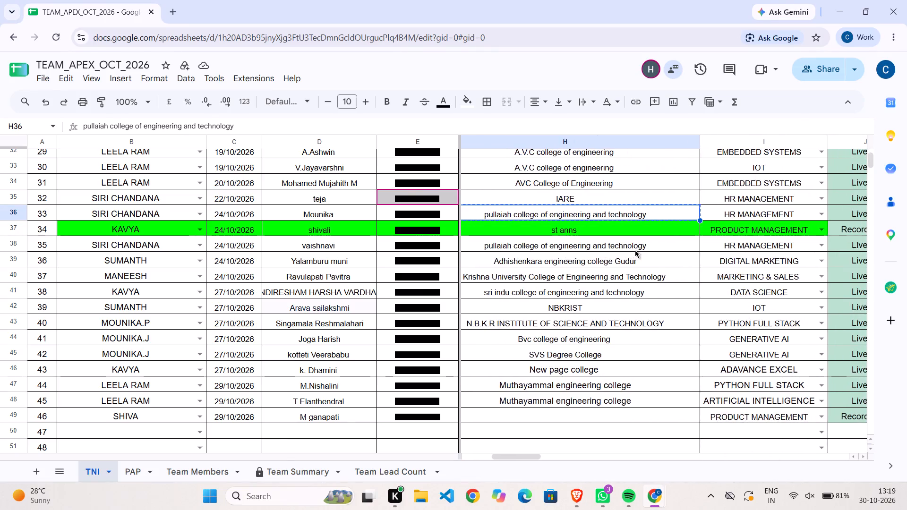
pyautogui.hotkey('alt', 'Tab')
pyautogui.click(552, 340)
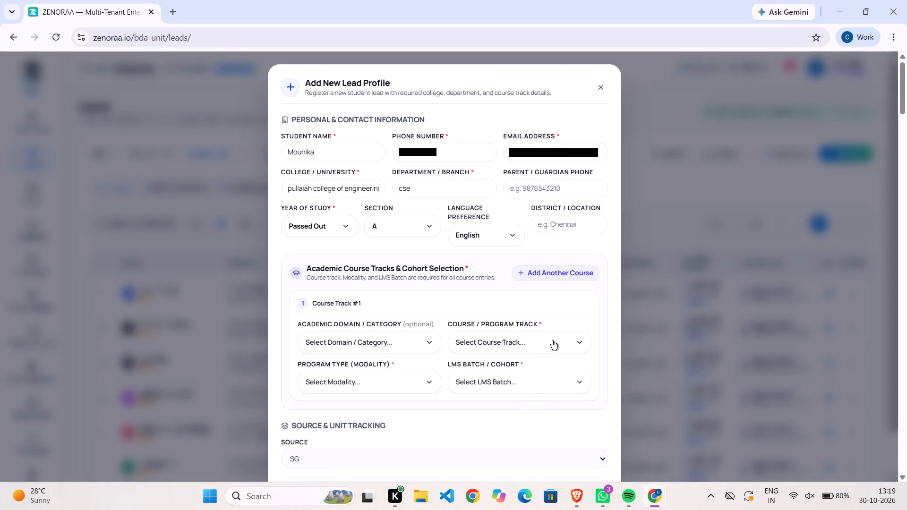
pyautogui.write('hu')
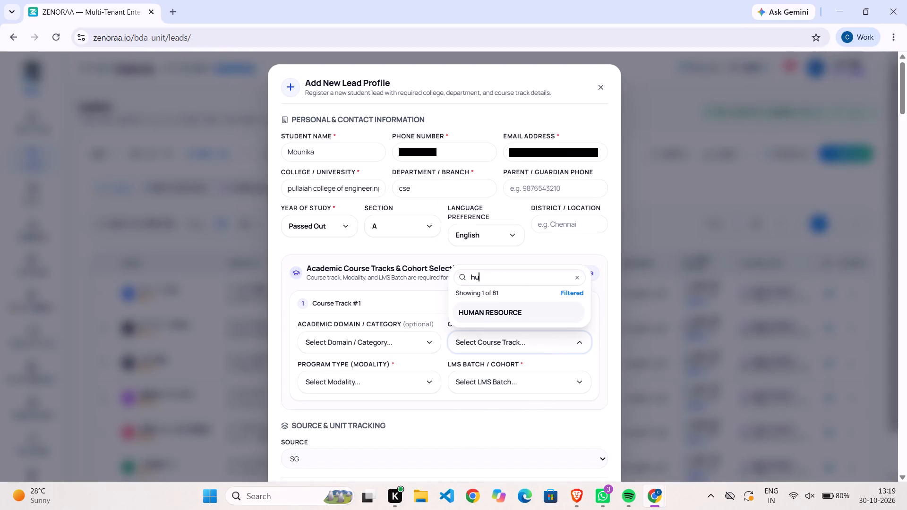
pyautogui.press('Down')
pyautogui.press('Return')
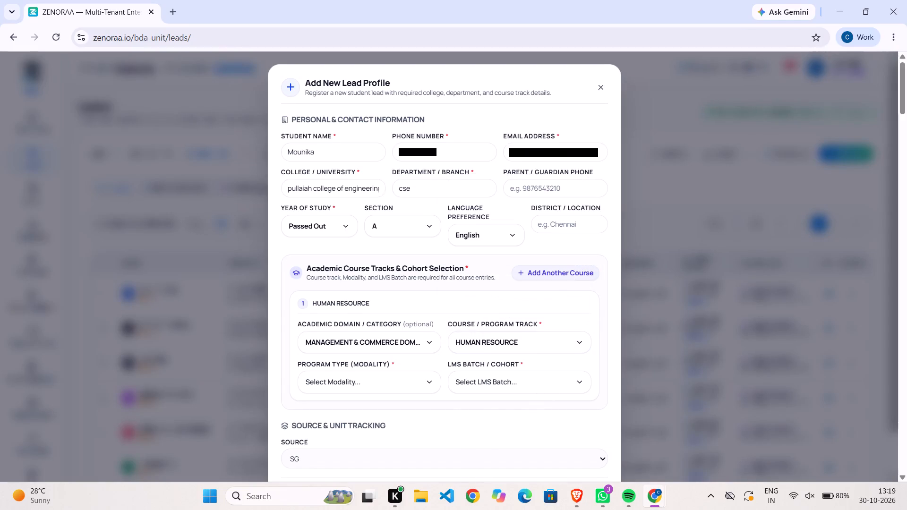
pyautogui.click(494, 381)
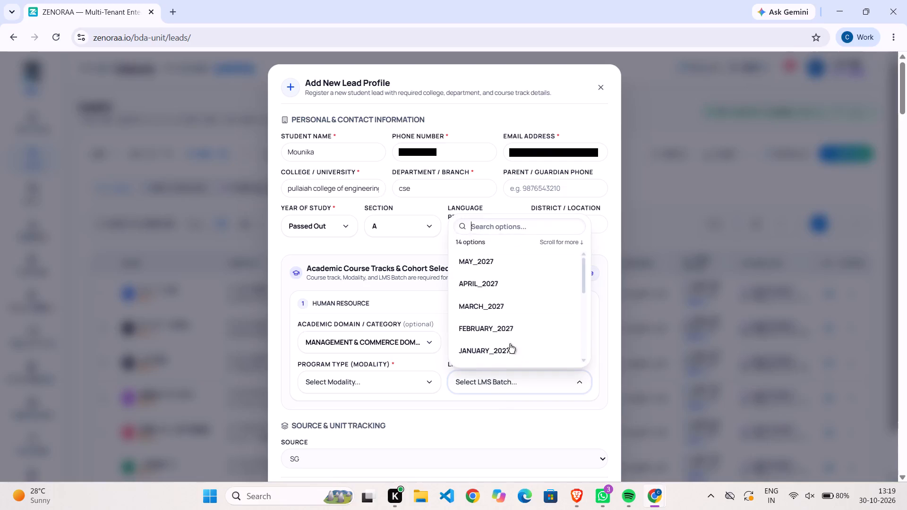
pyautogui.scroll(-2, 517, 311)
pyautogui.click(500, 311)
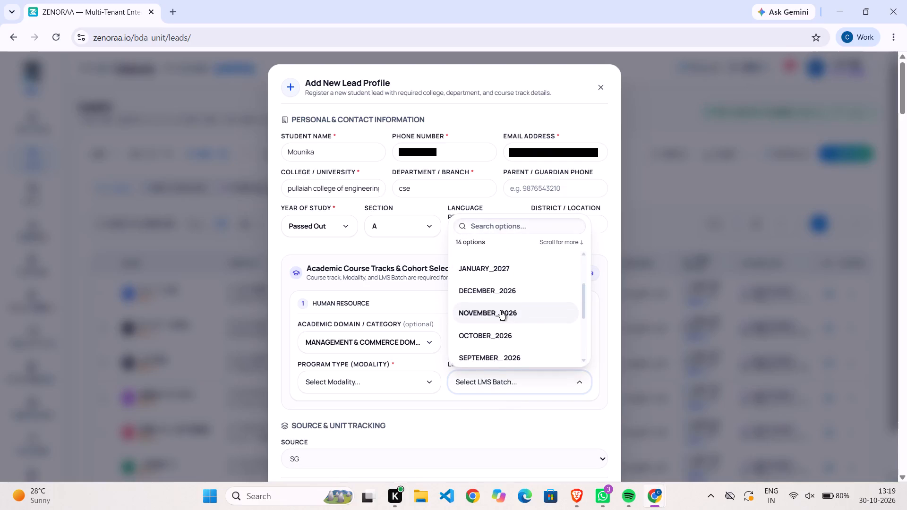
# Check Mounika's row in the TNI sheet, set the lead's program type to Live + Recorded, and save the lead.
pyautogui.hotkey('alt', 'Tab')
pyautogui.hscroll(-4, 500, 311)
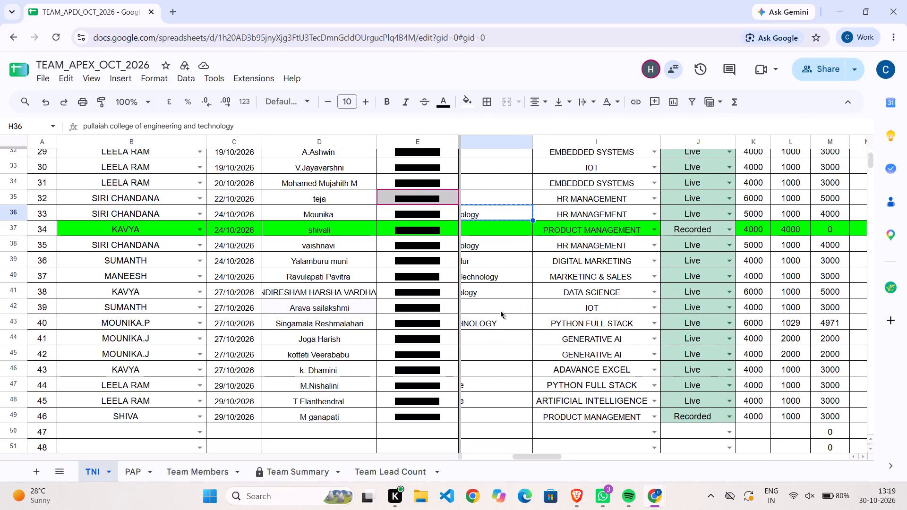
pyautogui.hotkey('alt', 'Tab')
pyautogui.scroll(-2, 500, 311)
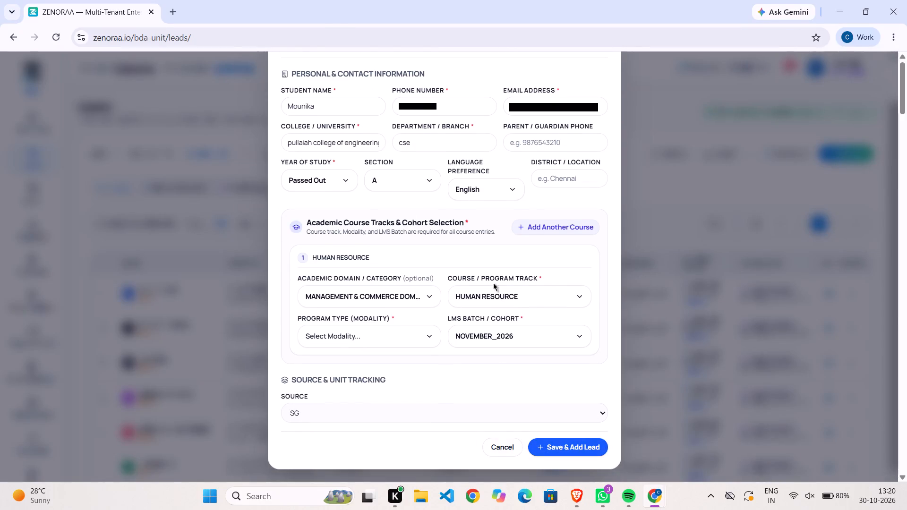
pyautogui.click(552, 448)
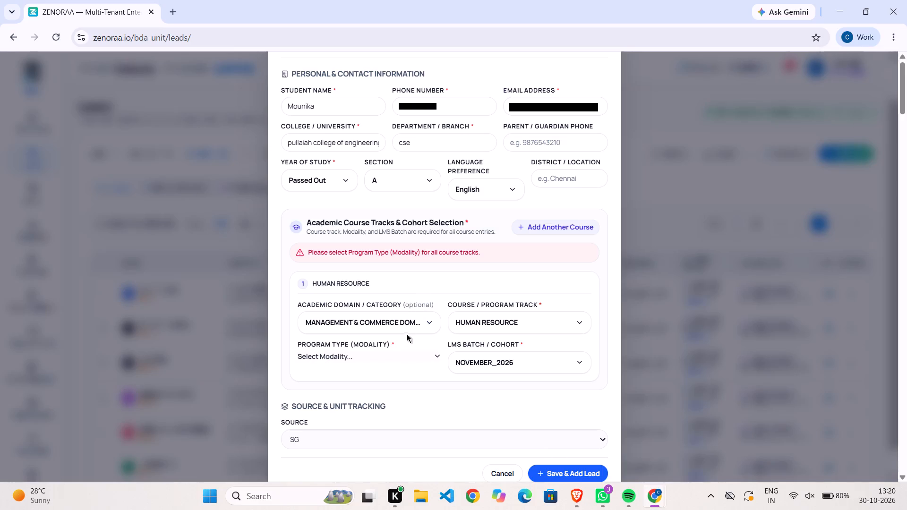
pyautogui.click(397, 355)
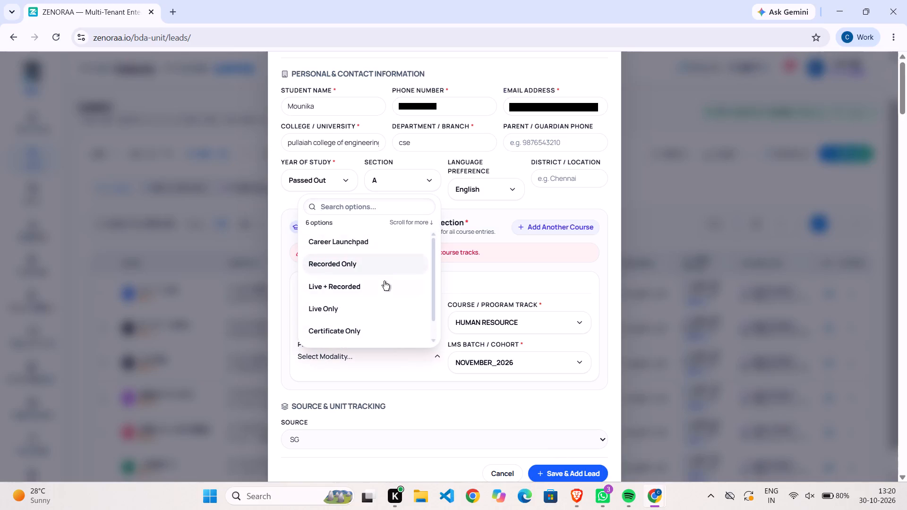
pyautogui.click(384, 282)
pyautogui.click(565, 448)
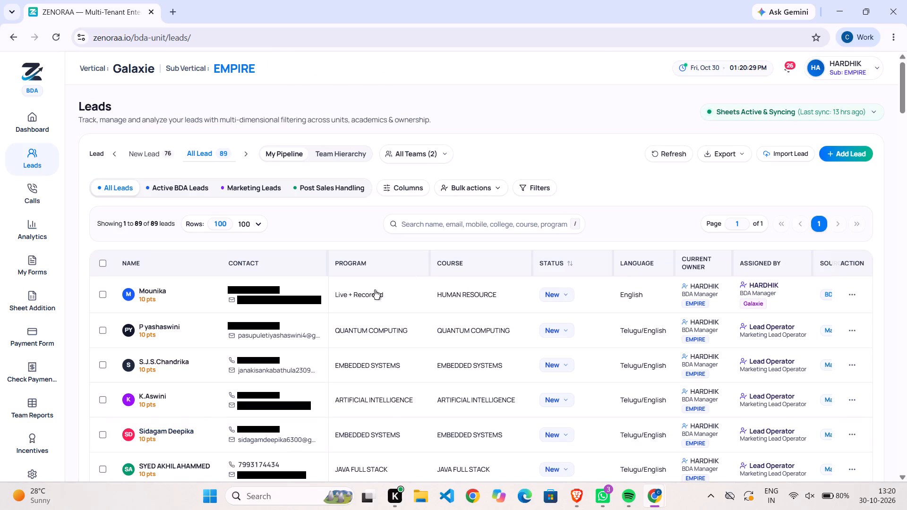
# Open Mounika's new lead and choose the Close Won status to reach the payment entry form.
pyautogui.click(207, 295)
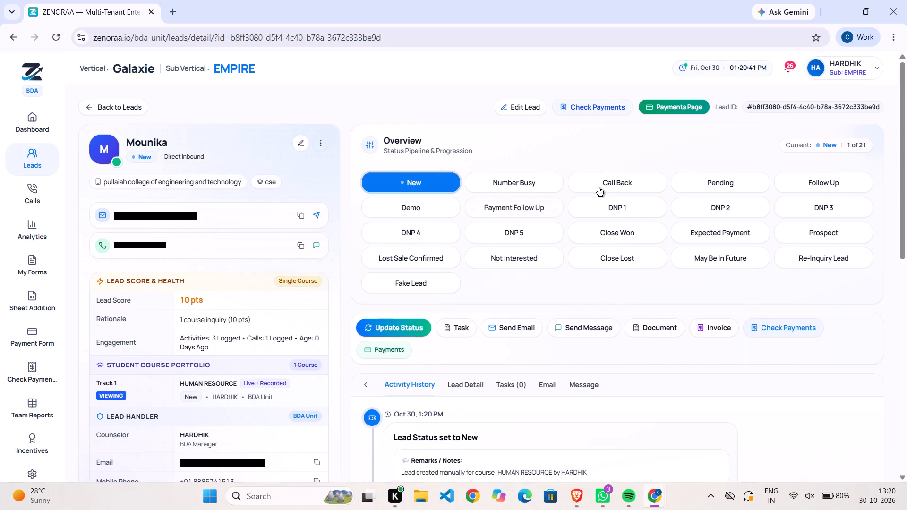
pyautogui.click(627, 230)
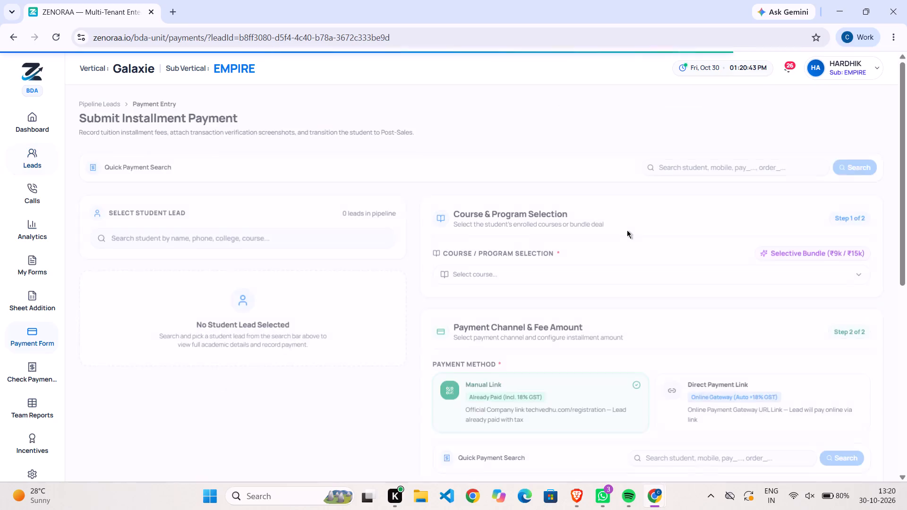
# Check Mounika's row in the TNI sheet and fill her 24 Oct 2026 transaction of ₹1,180 into the payment form.
pyautogui.scroll(-4, 572, 325)
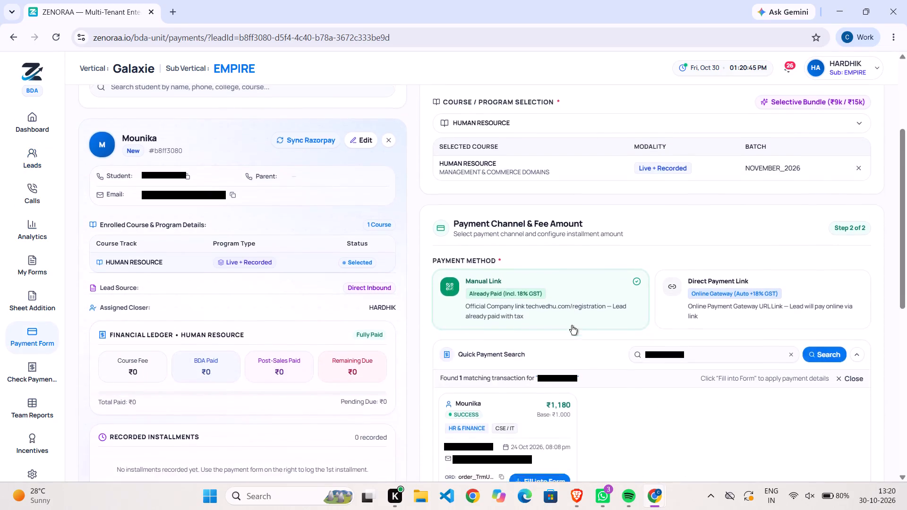
pyautogui.scroll(-1, 572, 325)
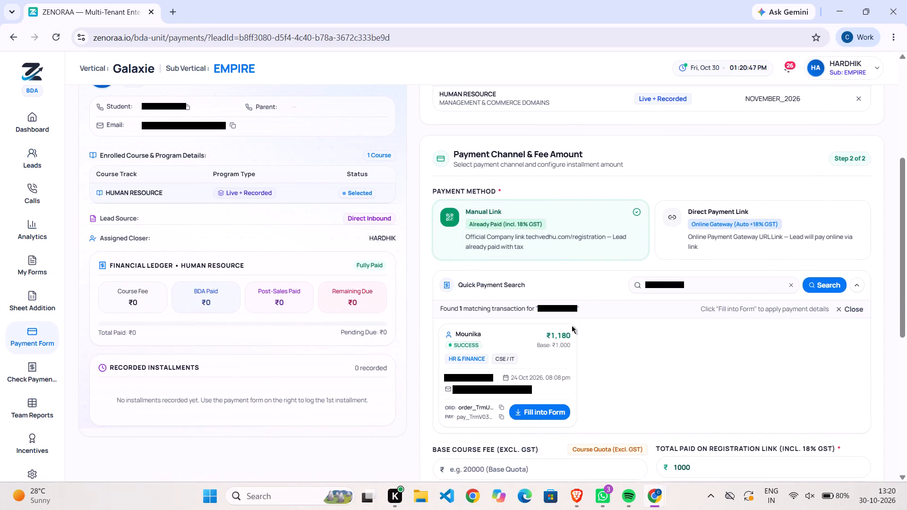
pyautogui.hotkey('alt', 'Tab')
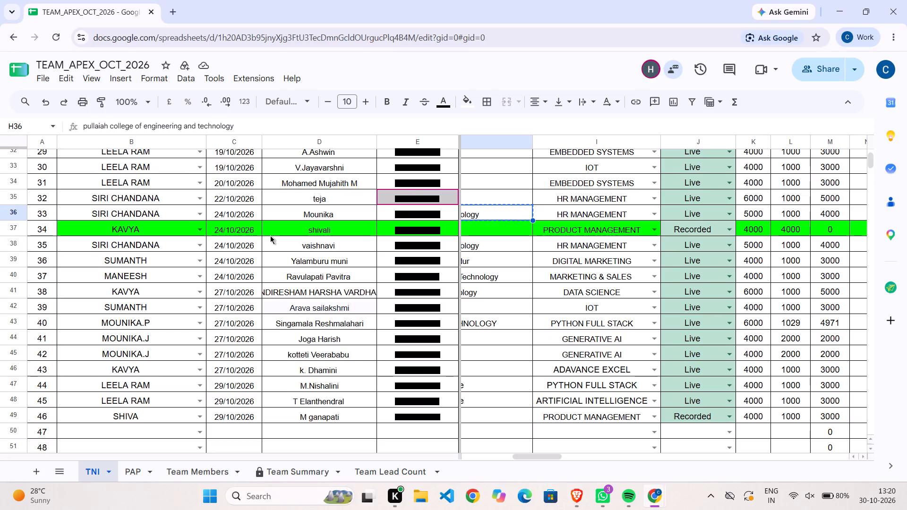
pyautogui.hotkey('alt', 'Tab')
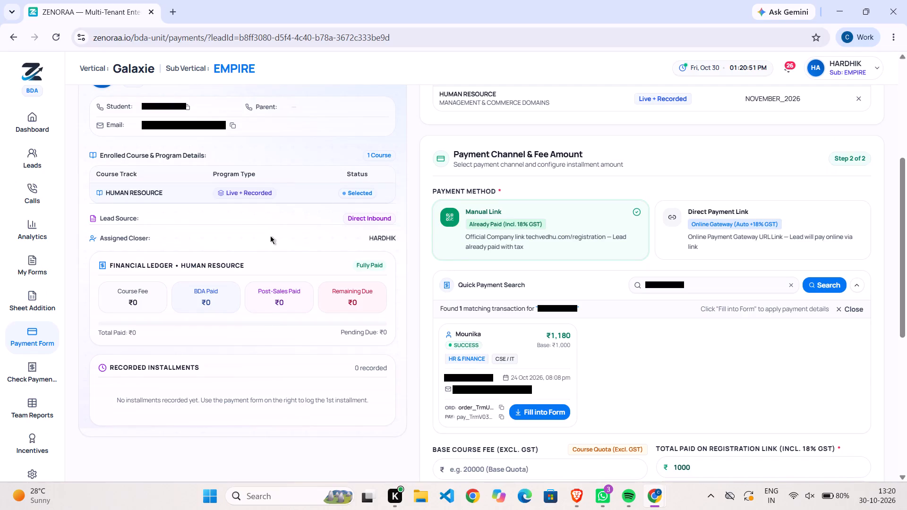
pyautogui.click(529, 408)
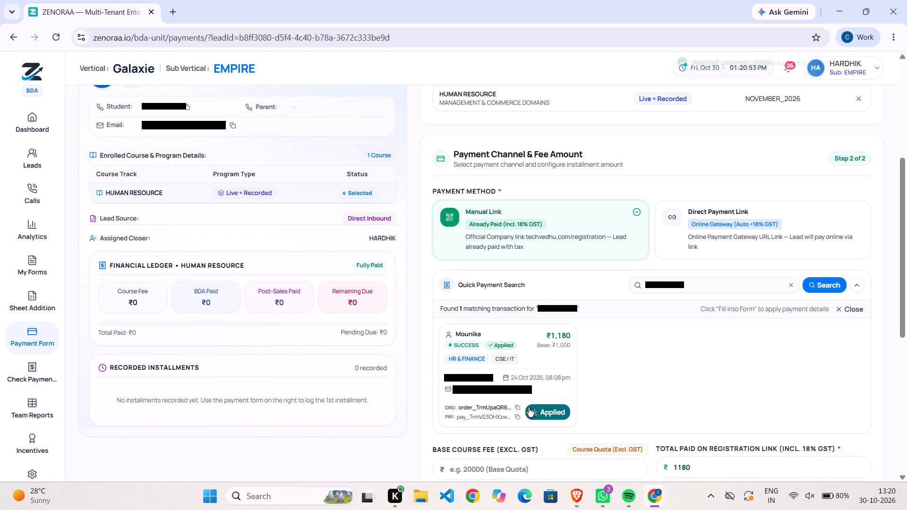
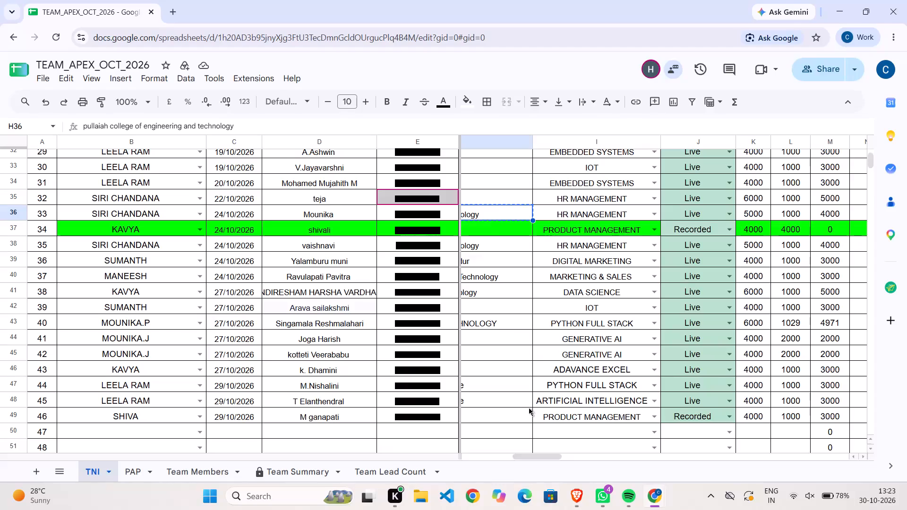
# Return to Mounika's ZENORAA payment form and set the base course fee excluding GST to ₹5000.
pyautogui.hotkey('alt', 'Tab')
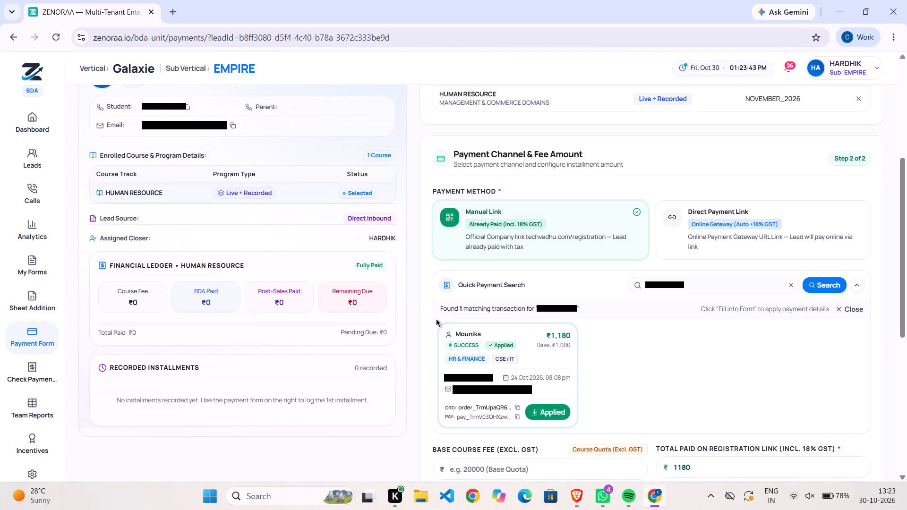
pyautogui.scroll(-4, 558, 383)
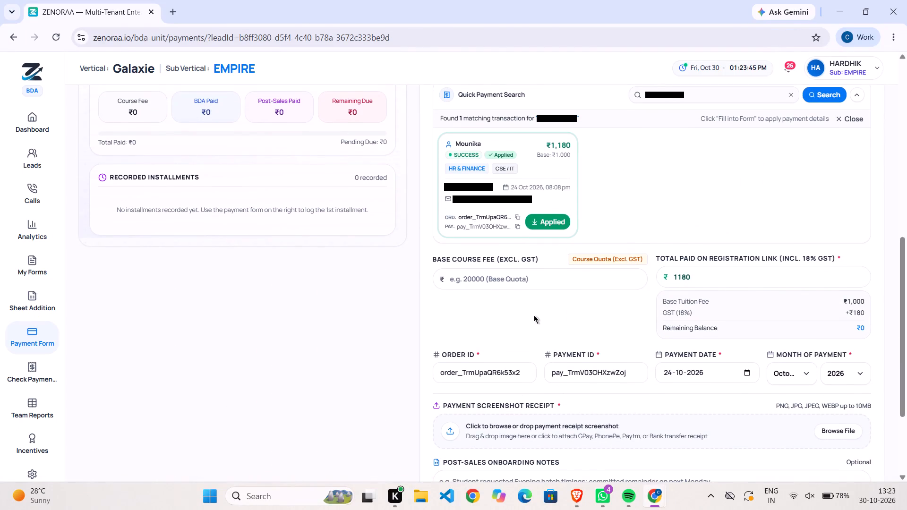
pyautogui.click(519, 278)
pyautogui.write('5000')
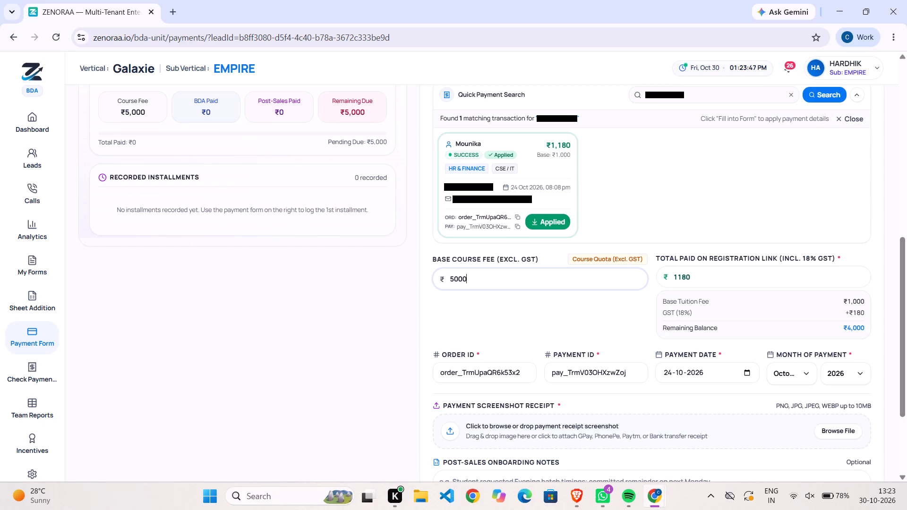
pyautogui.press('Tab')
pyautogui.press('Tab')
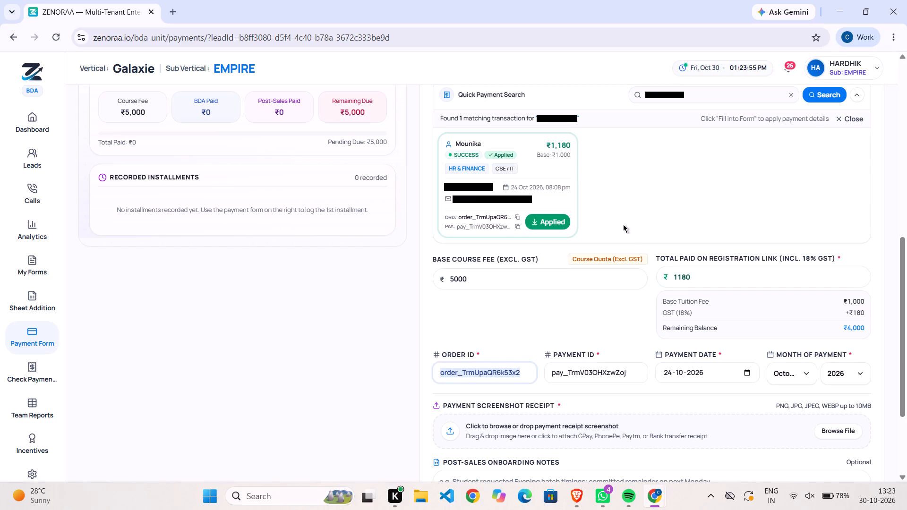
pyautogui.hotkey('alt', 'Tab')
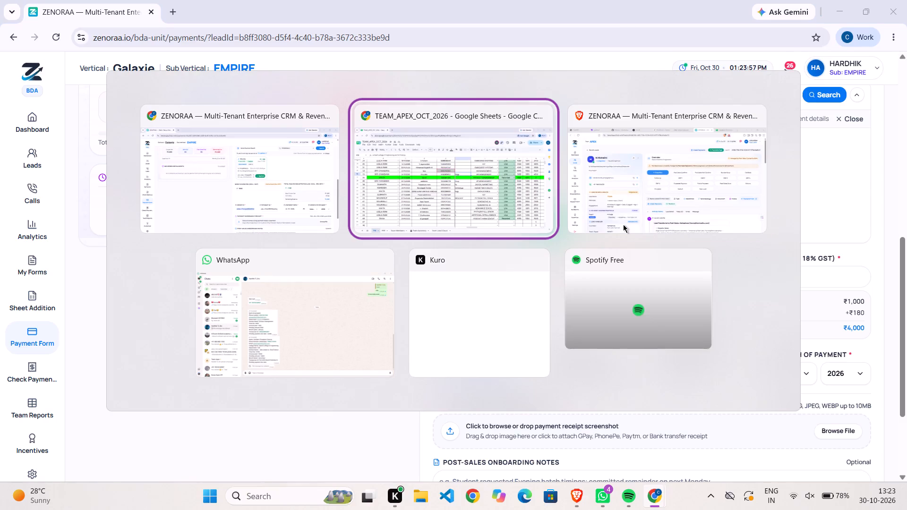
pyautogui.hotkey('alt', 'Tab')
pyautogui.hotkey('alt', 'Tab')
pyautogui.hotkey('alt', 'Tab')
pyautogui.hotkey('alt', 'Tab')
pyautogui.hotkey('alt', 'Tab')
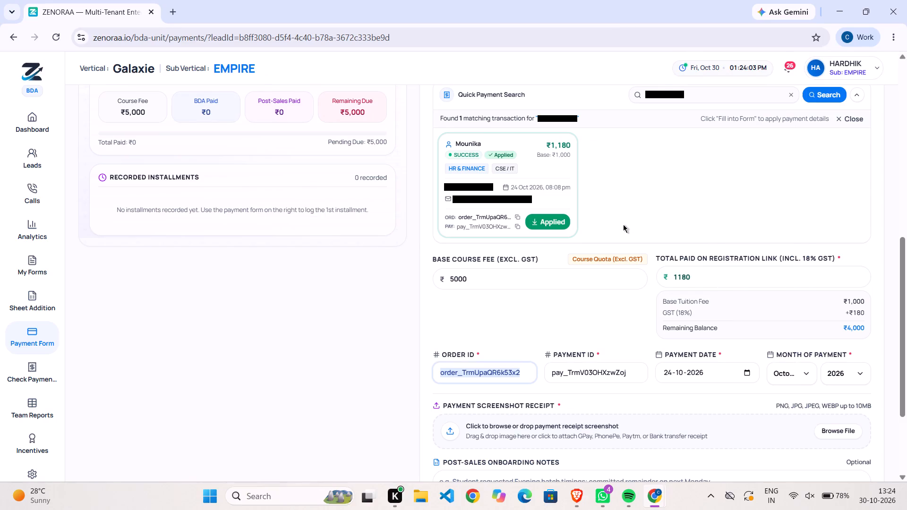
# Switch from Mounika's payment form to the TEAM_APEX_OCT_2026 spreadsheet in Google Sheets.
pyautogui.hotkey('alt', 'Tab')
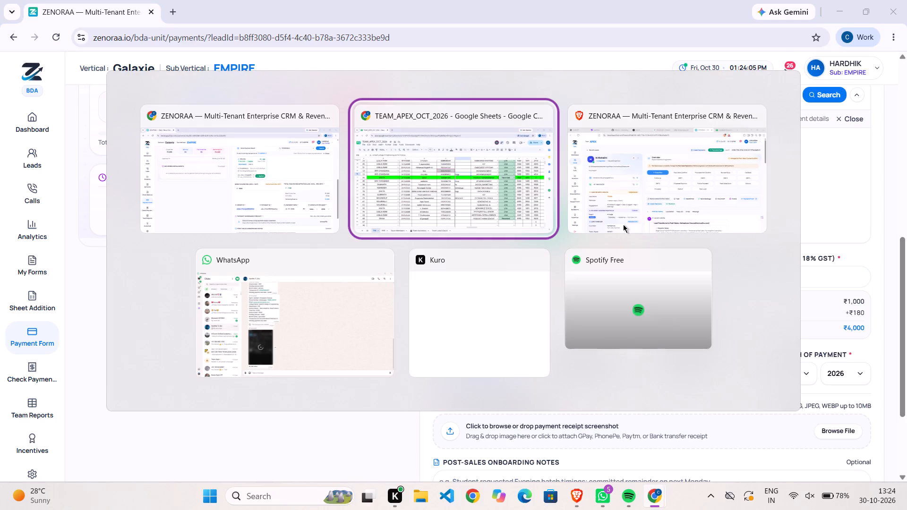
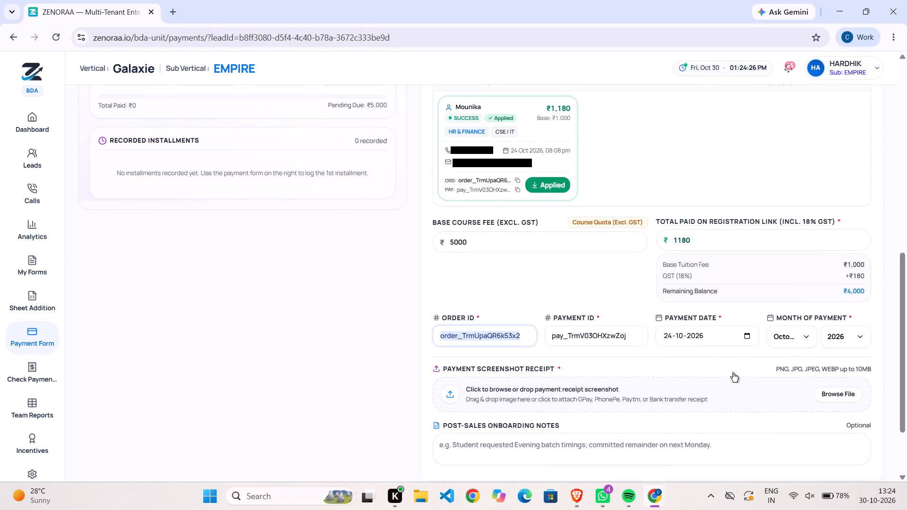
# Attach the image WhatsApp Image 2026-10-30 at 1.24.04 PM as the payment screenshot receipt for Mounika.
pyautogui.click(837, 386)
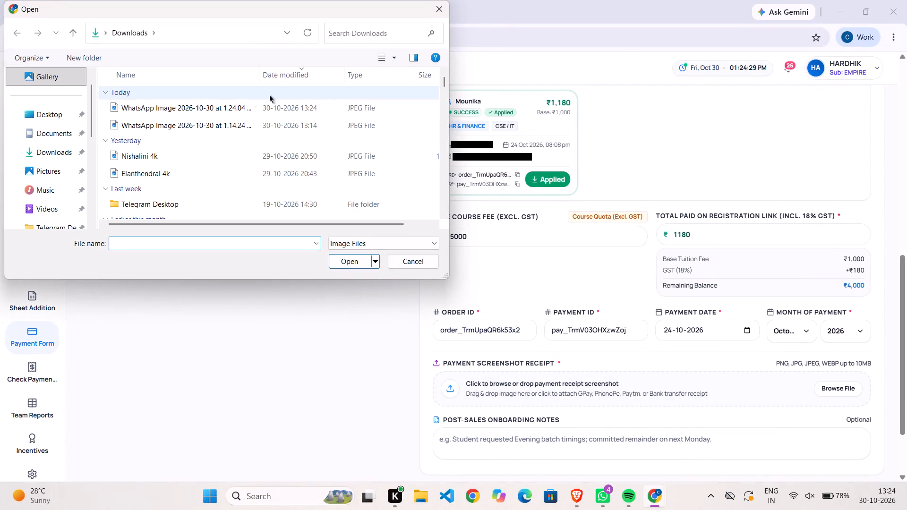
pyautogui.click(239, 106)
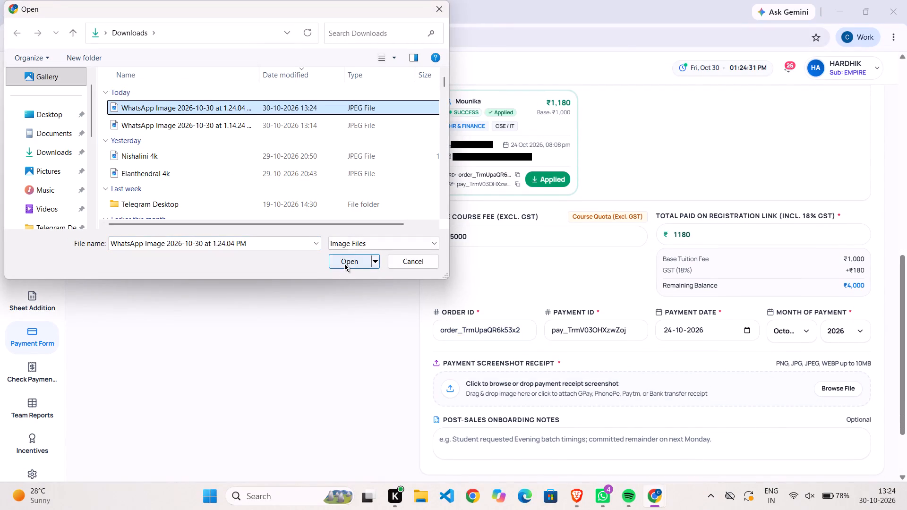
pyautogui.click(344, 263)
# Review Mounika's completed course and payment details, and submit the ₹1,180 payment for transfer to Post-Sales.
pyautogui.scroll(1, 546, 285)
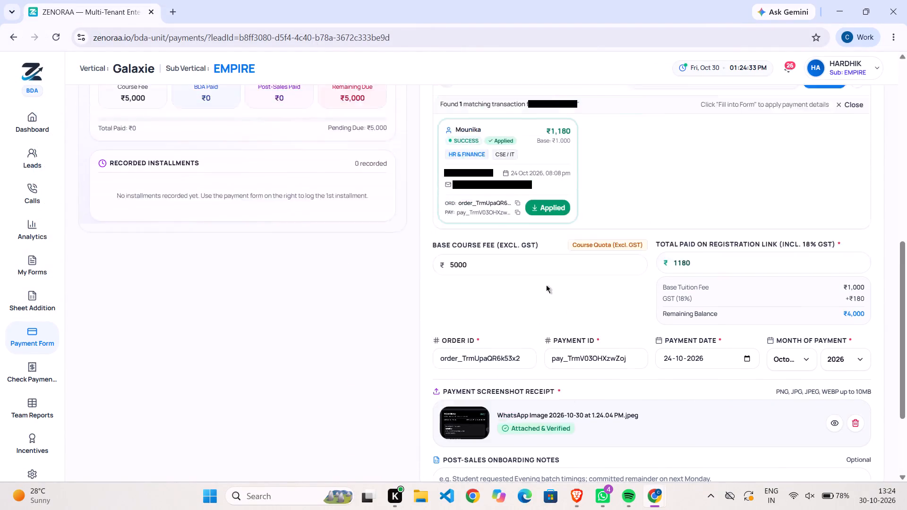
pyautogui.scroll(4, 546, 285)
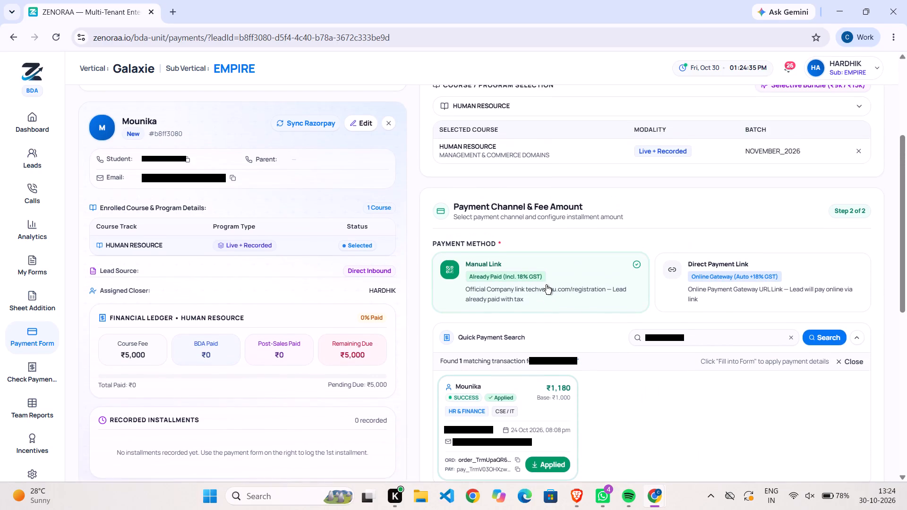
pyautogui.scroll(2, 546, 285)
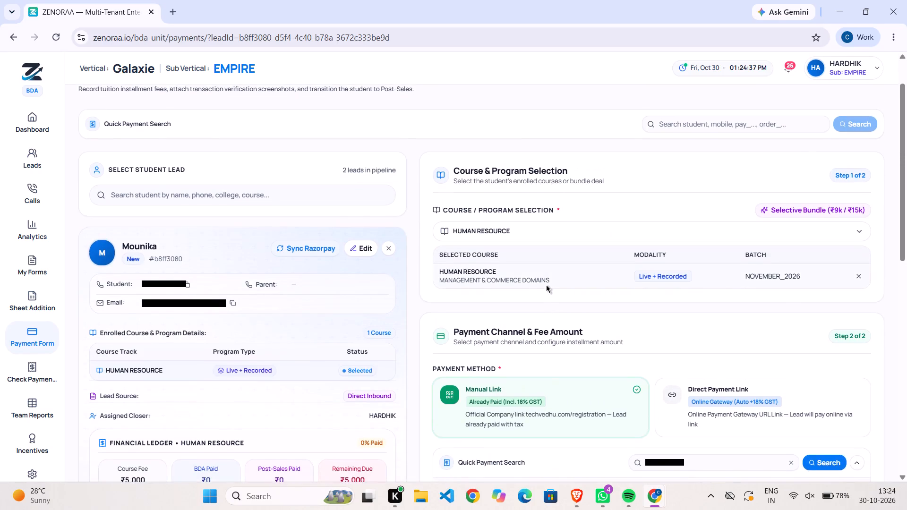
pyautogui.scroll(-6, 546, 285)
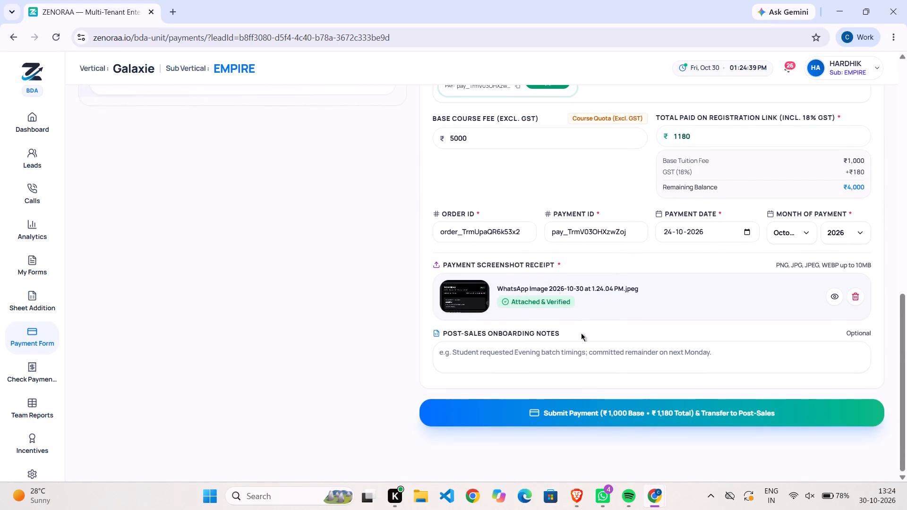
pyautogui.click(667, 411)
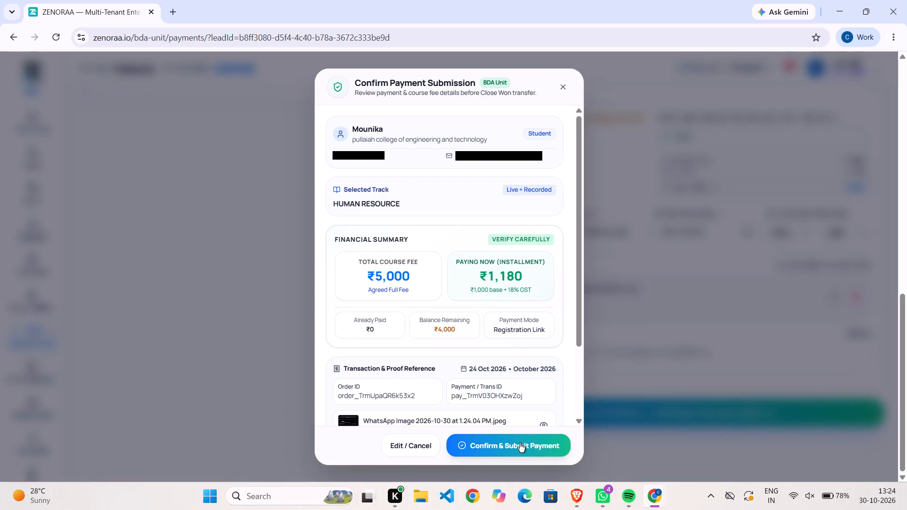
# Submit Mounika's HUMAN RESOURCE installment payment of ₹1,180 against the ₹5,000 total course fee.
pyautogui.click(520, 443)
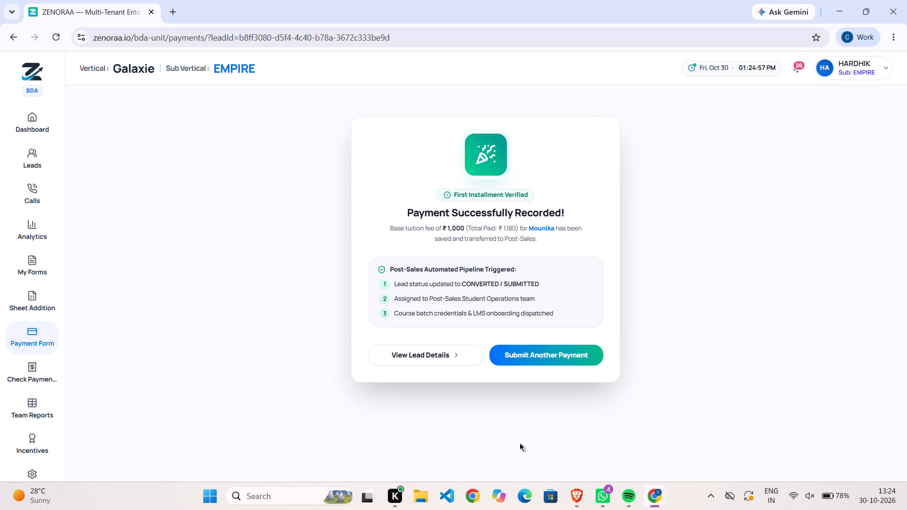
# Go to the Leads list and open a blank new lead profile for the next student.
pyautogui.click(42, 162)
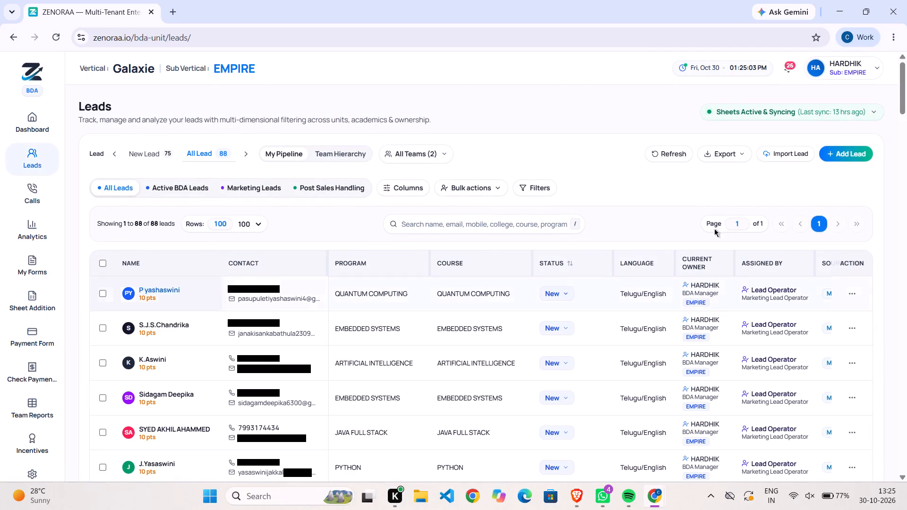
pyautogui.click(836, 151)
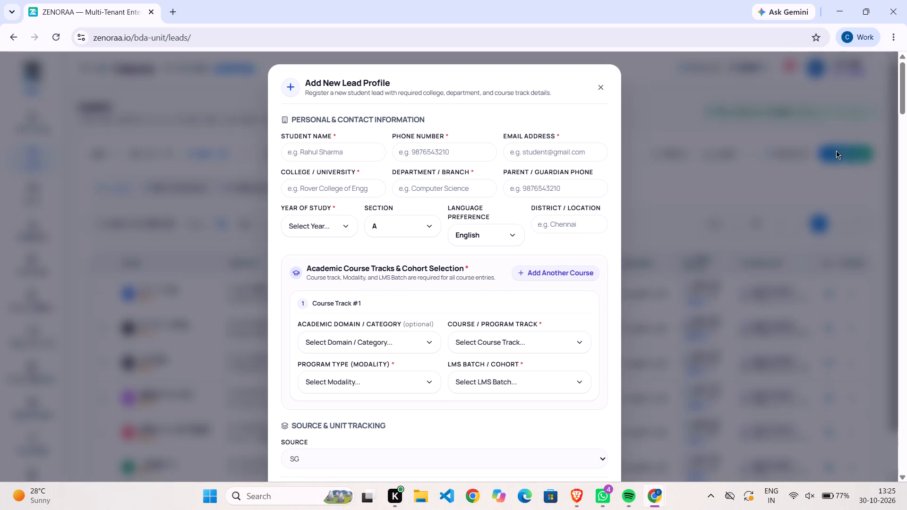
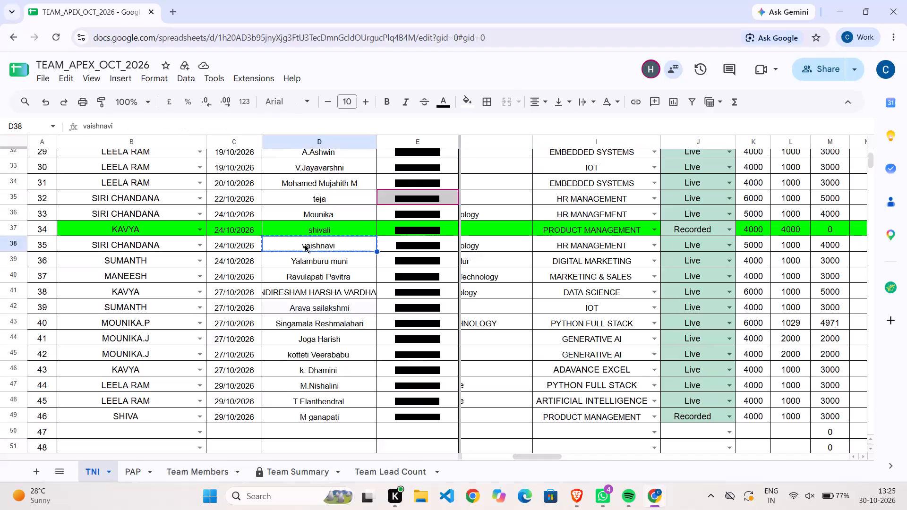
# Copy the student name vaishnavi from row 38 of the TNI sheet into the new ZENORAA lead profile.
pyautogui.hotkey('alt', 'Tab')
pyautogui.hotkey('alt', 'Tab')
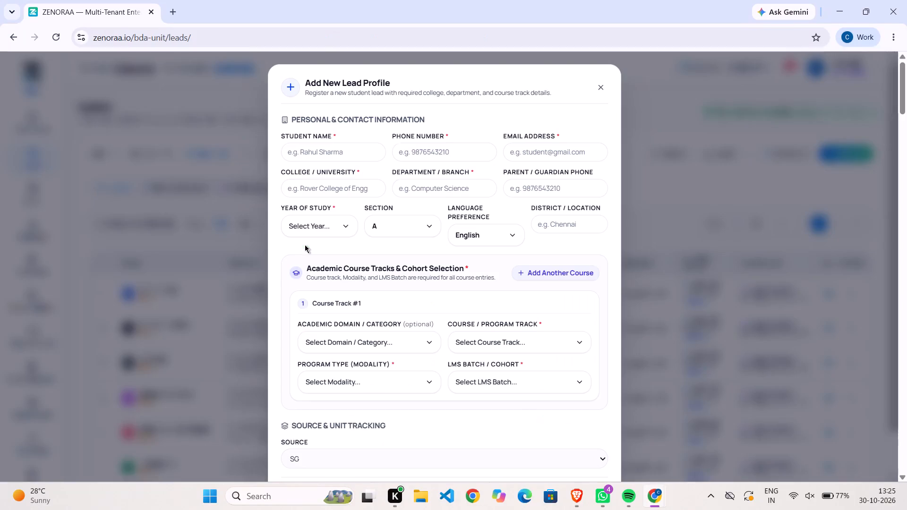
pyautogui.click(326, 155)
pyautogui.hotkey('ctrl', 'v')
# Copy vaishnavi's phone number and email address from the TNI sheet into the matching lead profile fields.
pyautogui.hotkey('alt', 'Tab')
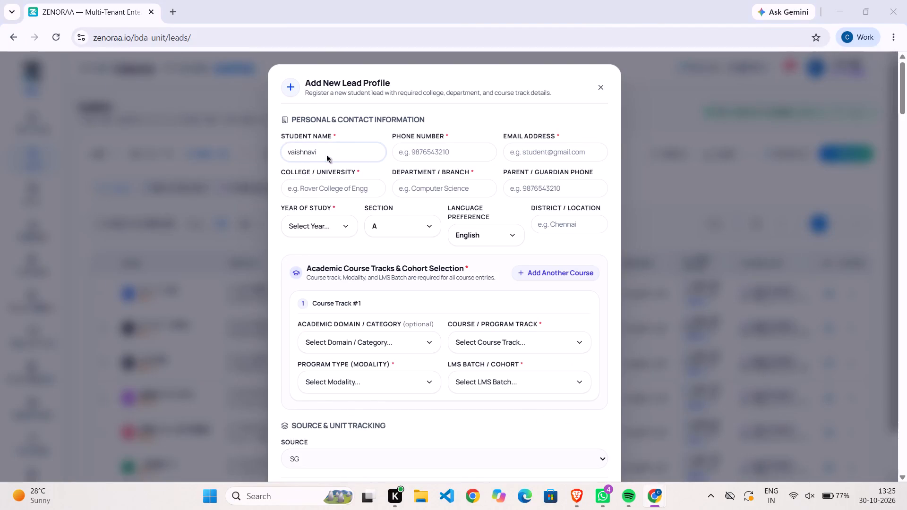
pyautogui.press('Right')
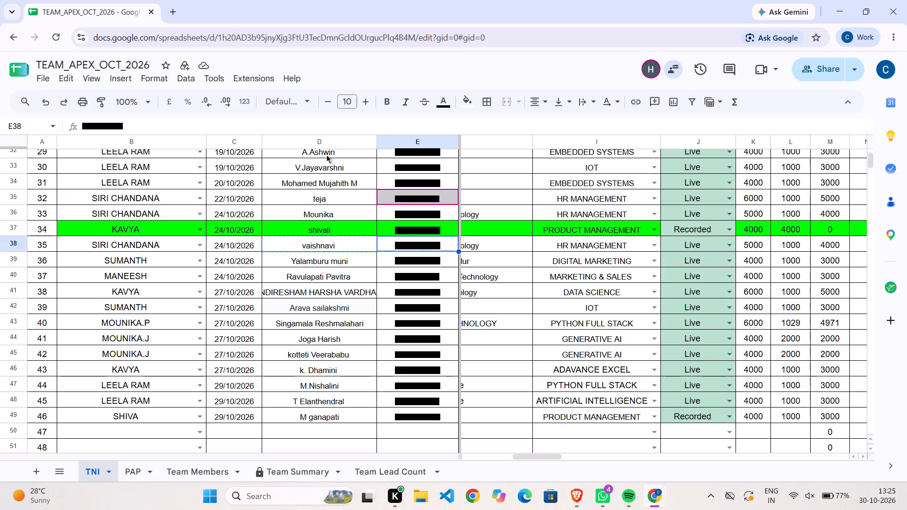
pyautogui.hotkey('ctrl', 'c')
pyautogui.hotkey('alt', 'Tab')
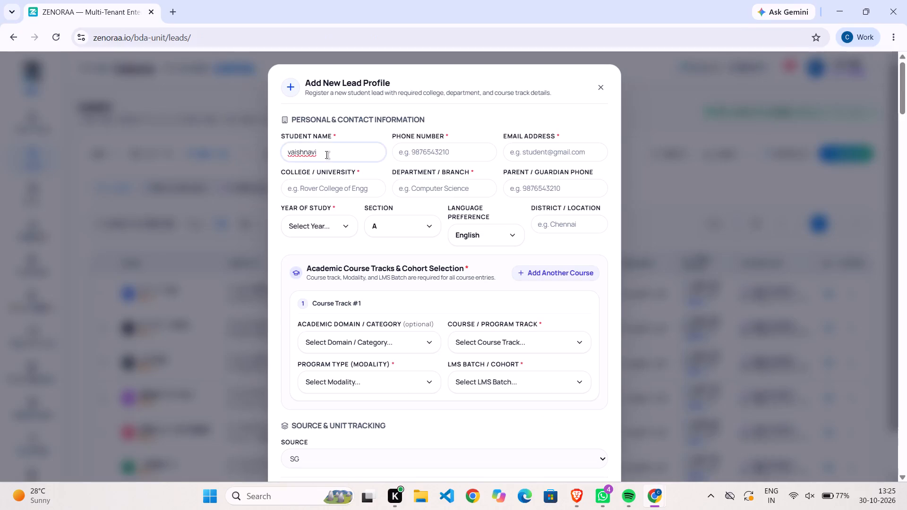
pyautogui.press('Tab')
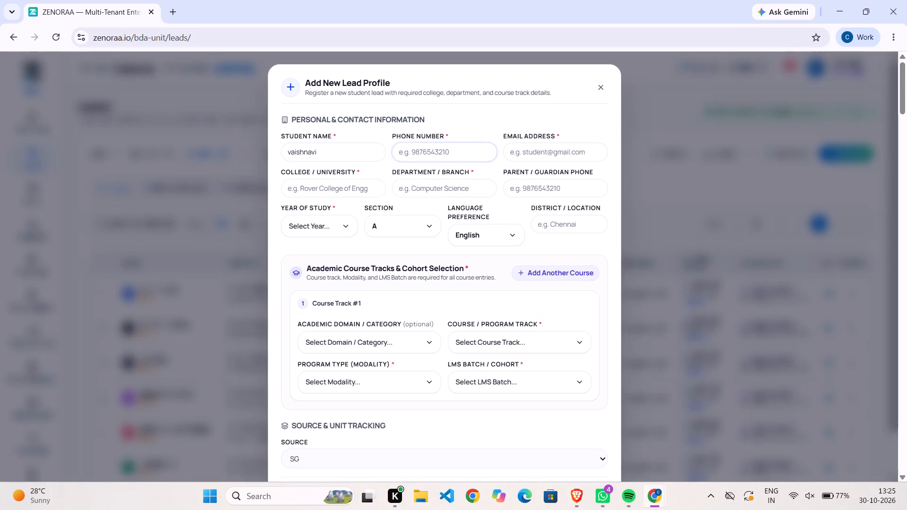
pyautogui.hotkey('ctrl', 'v')
pyautogui.hotkey('alt', 'Tab')
pyautogui.press('Right')
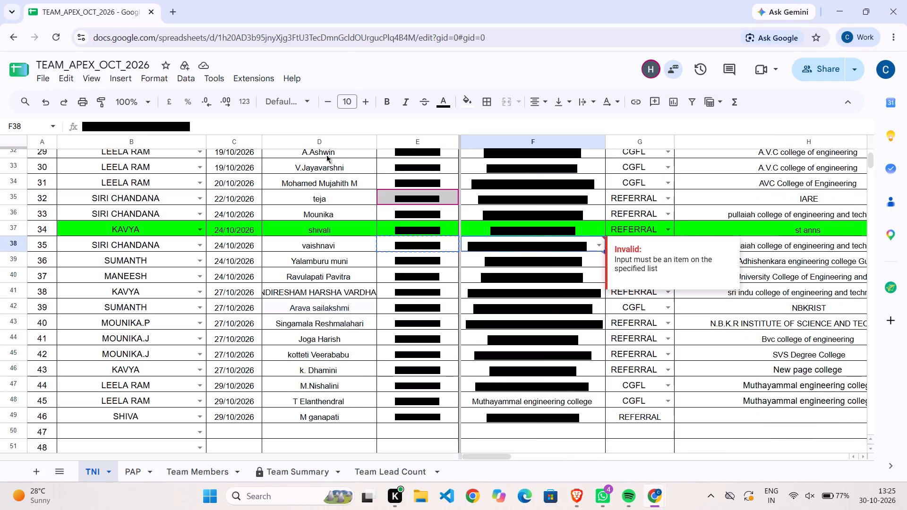
pyautogui.hotkey('ctrl', 'c')
pyautogui.hotkey('alt', 'Tab')
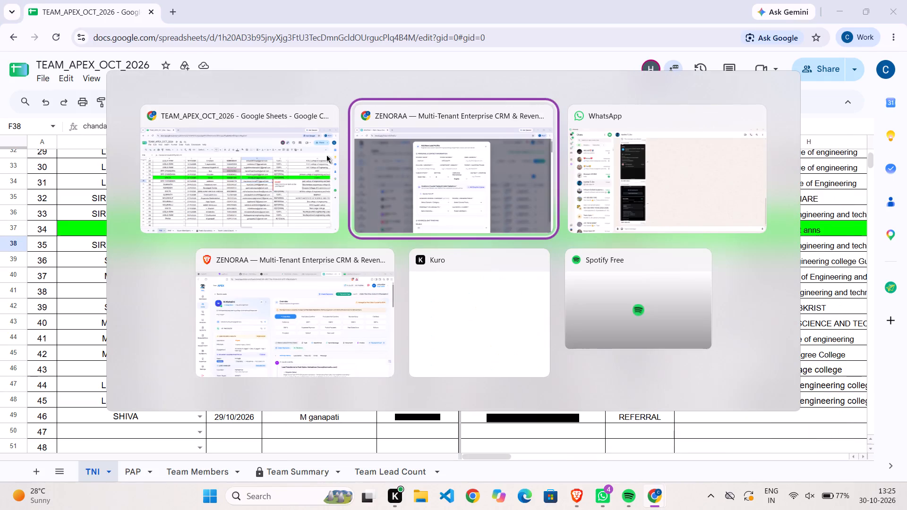
pyautogui.press('Tab')
pyautogui.hotkey('ctrl', 'v')
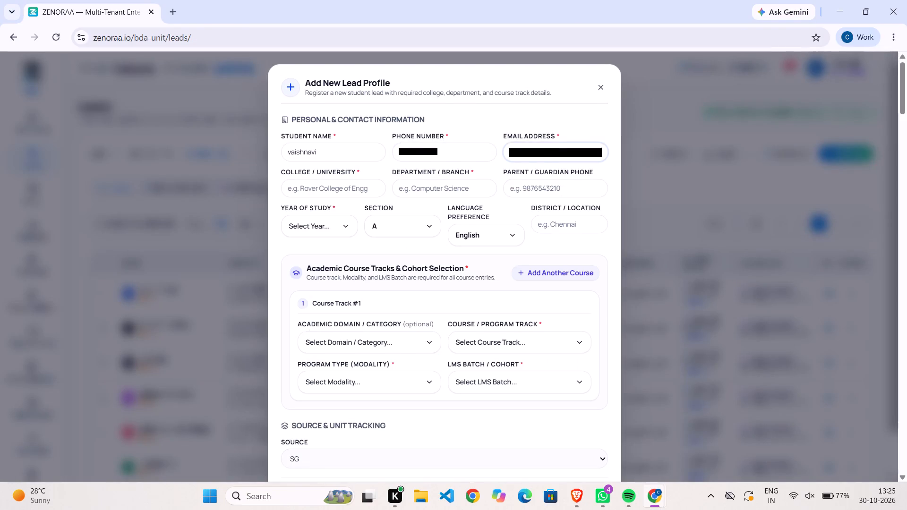
pyautogui.press('Tab')
pyautogui.hotkey('alt', 'Tab')
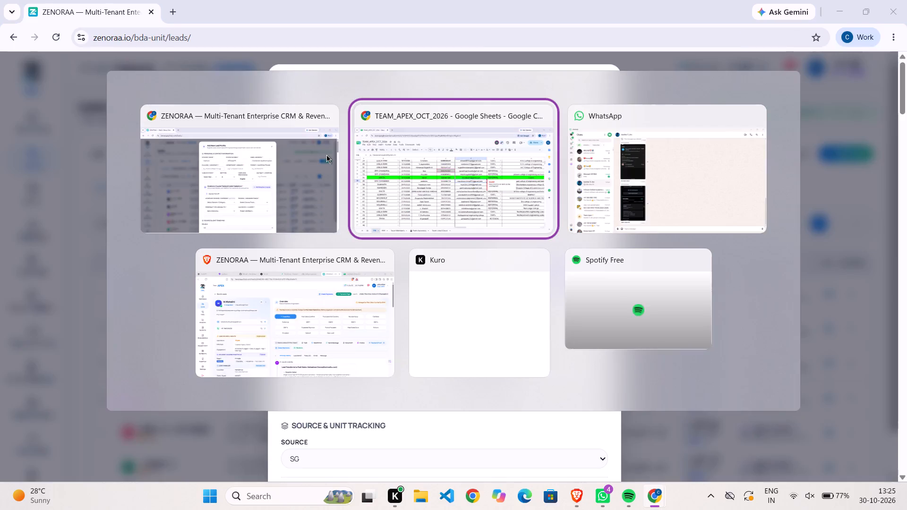
pyautogui.press('Right')
pyautogui.press('Right')
pyautogui.hotkey('ctrl', 'c')
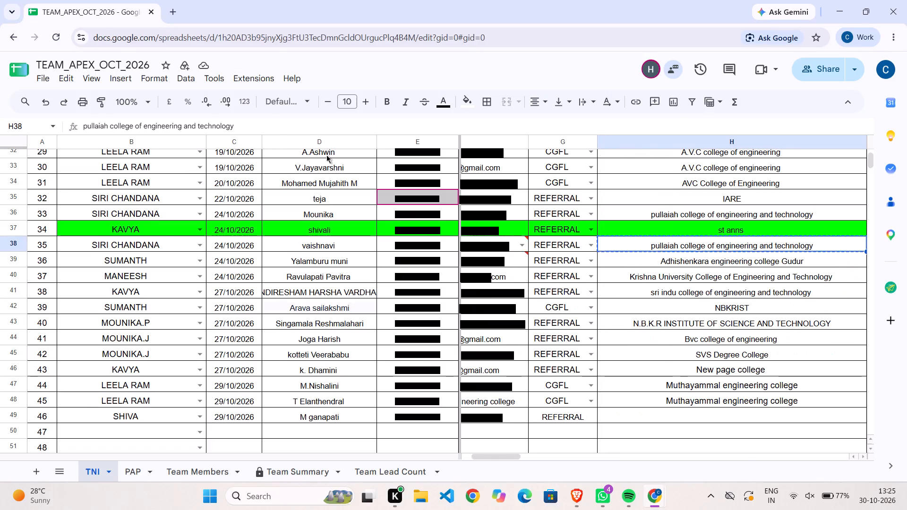
pyautogui.hotkey('alt', 'Tab')
pyautogui.hotkey('ctrl', 'v')
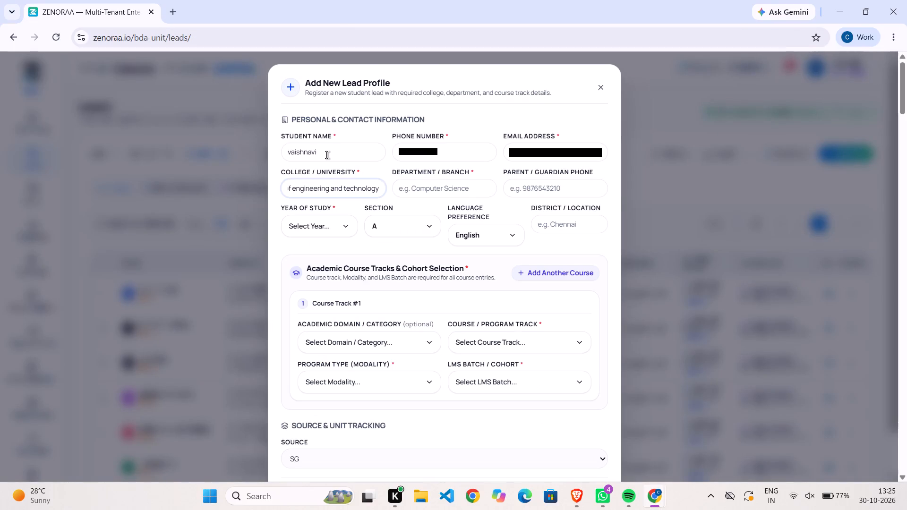
pyautogui.press('Right')
# Set the lead's department to CSE and the year of study to Passed Out.
pyautogui.press('Tab')
pyautogui.press('Tab')
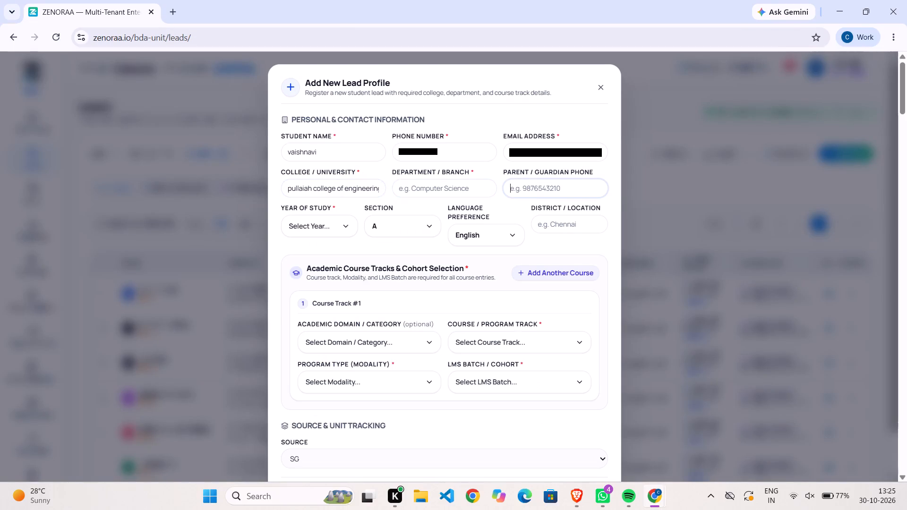
pyautogui.click(431, 191)
pyautogui.write('CSE')
pyautogui.press('Tab')
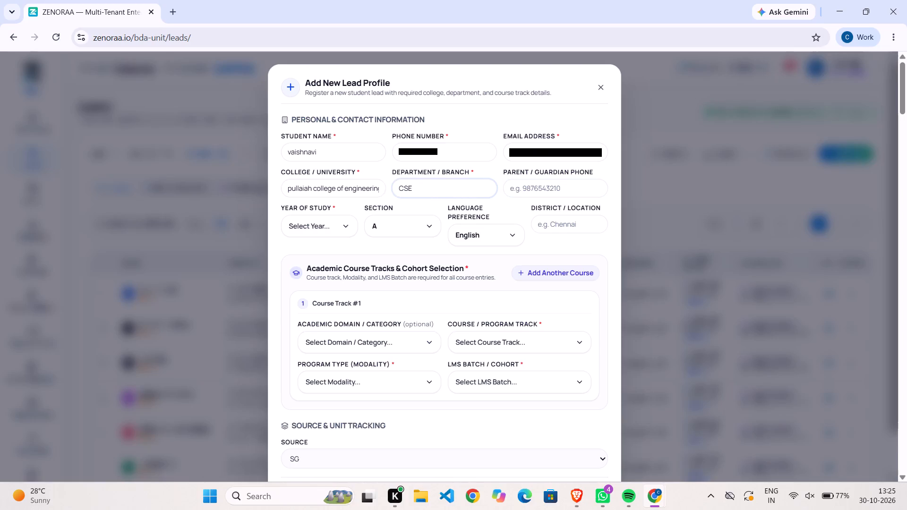
pyautogui.press('Tab')
pyautogui.press('Tab')
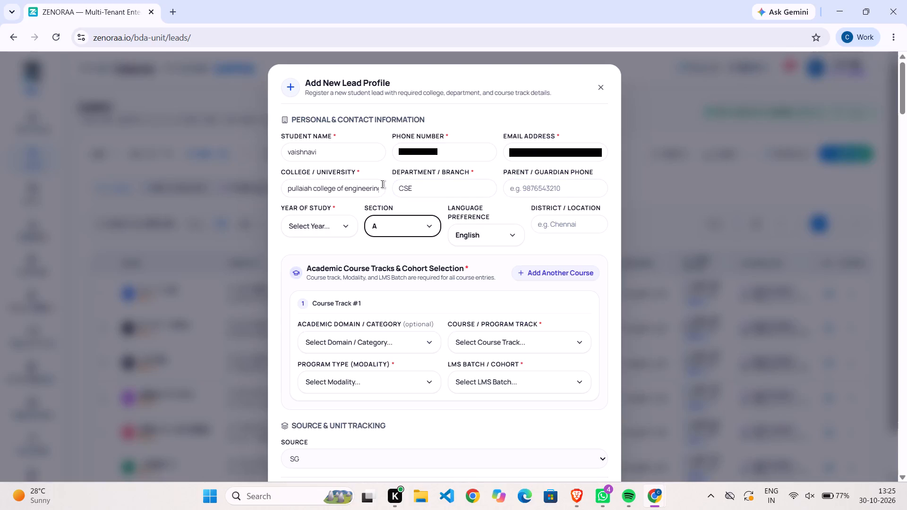
pyautogui.click(337, 229)
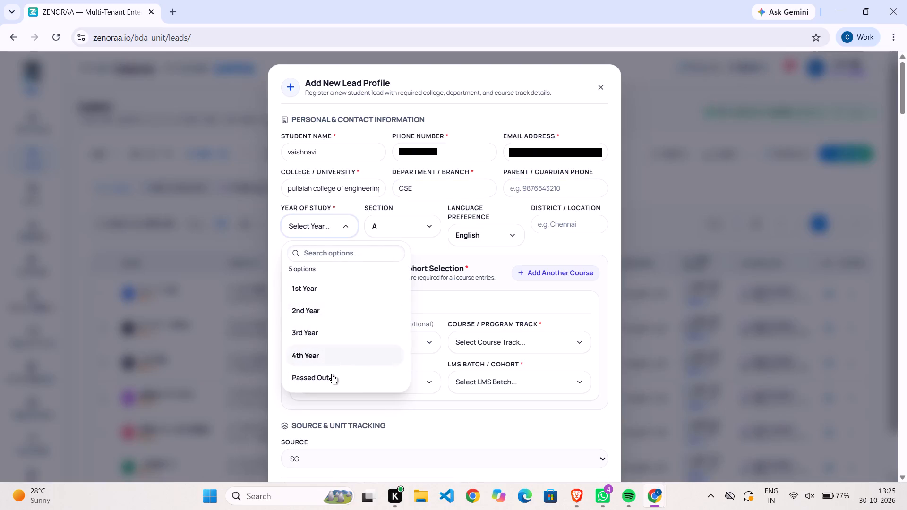
pyautogui.click(332, 380)
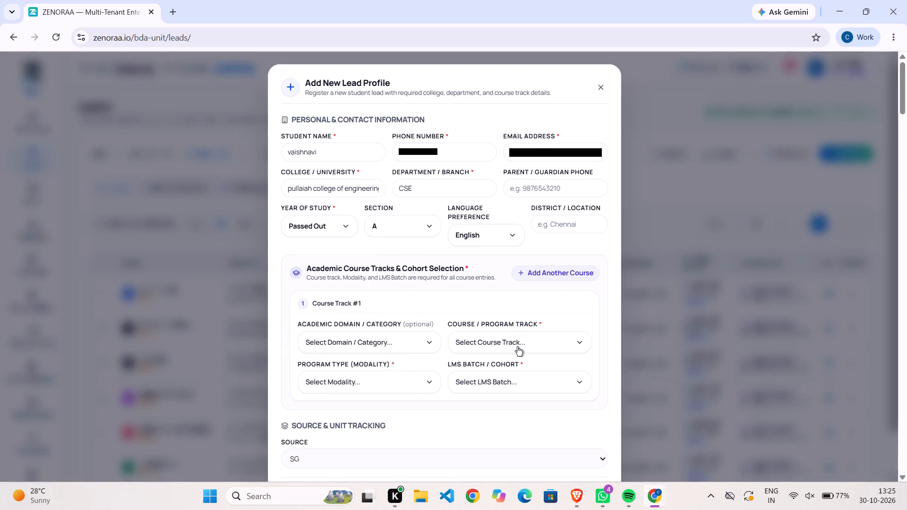
# Find and choose HUMAN RESOURCE as the course track for Course Track #1.
pyautogui.click(517, 347)
pyautogui.write('hum')
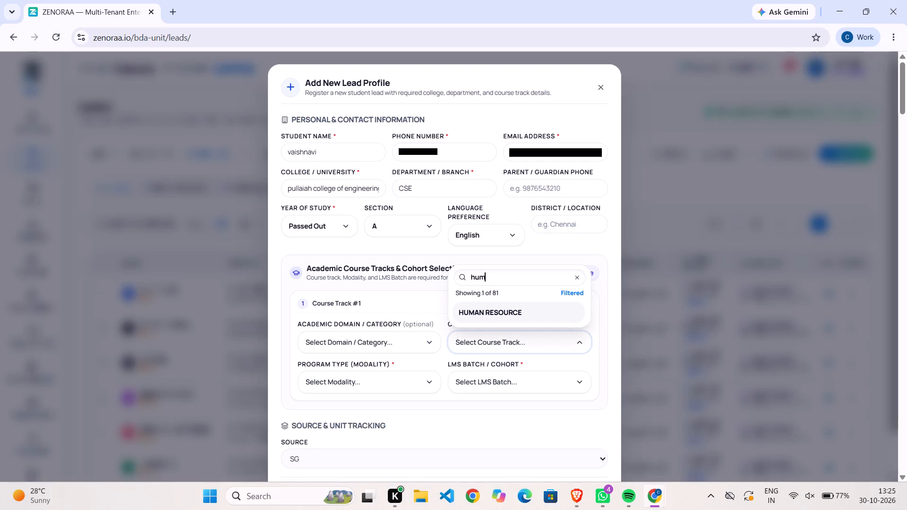
pyautogui.press('Down')
pyautogui.press('Return')
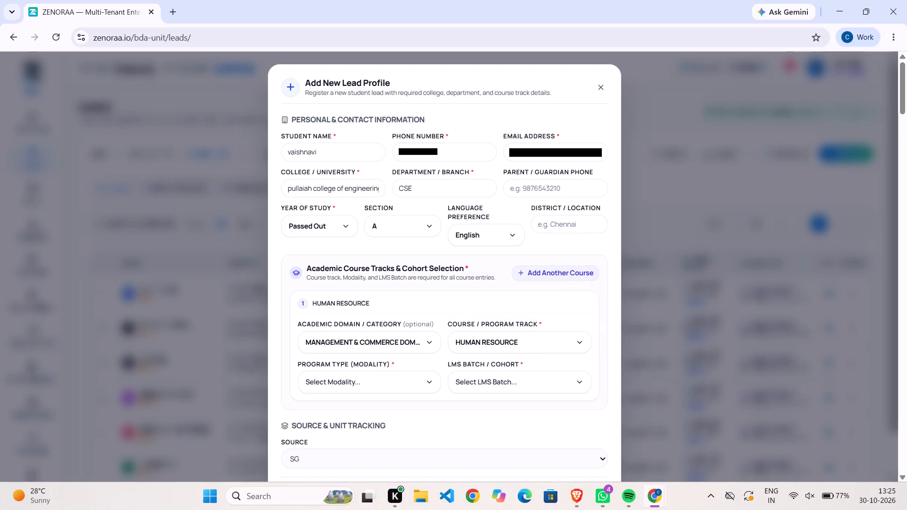
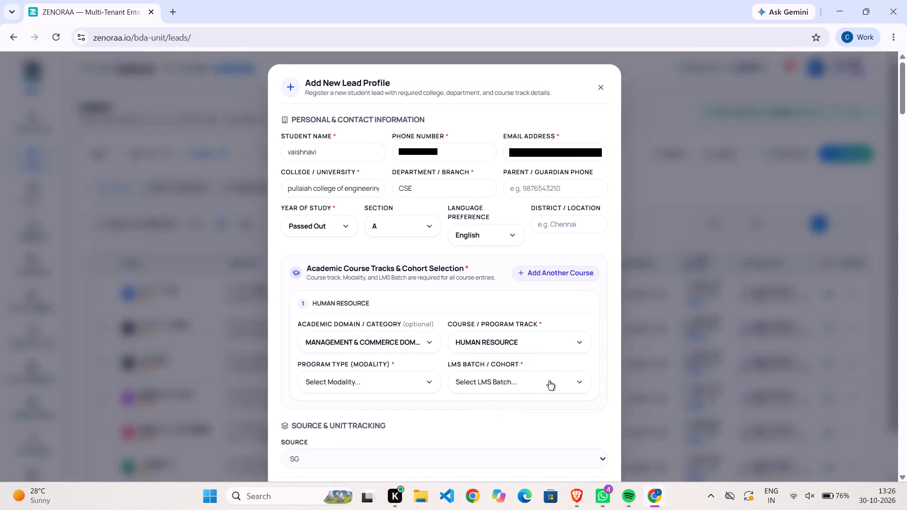
# Set the LMS batch for the HUMAN RESOURCE course track to NOVEMBER_2026.
pyautogui.click(549, 381)
pyautogui.scroll(-1, 522, 321)
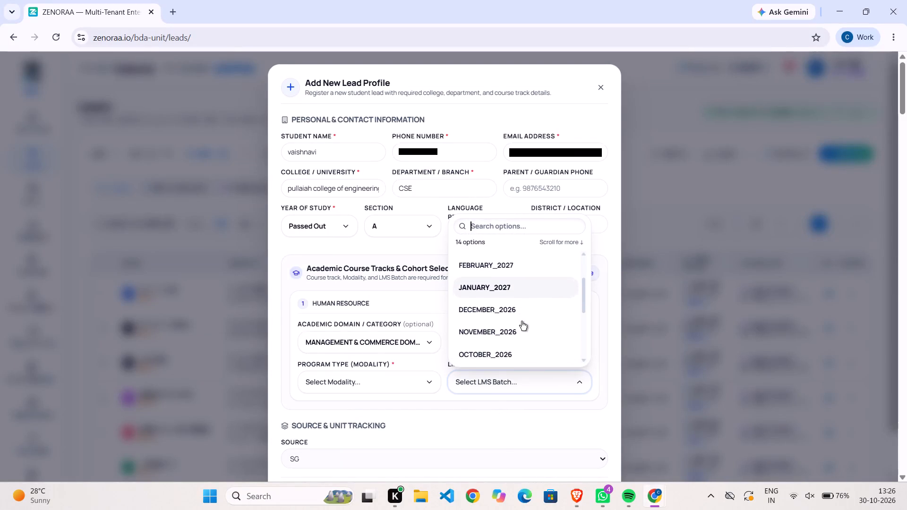
pyautogui.scroll(-1, 522, 321)
pyautogui.click(516, 324)
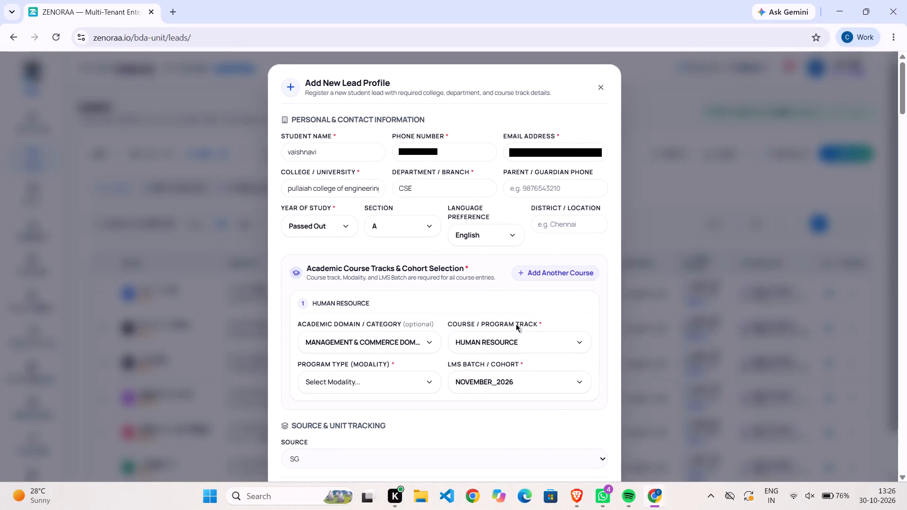
# Set the course track's program type to Live + Recorded and save vaishnavi's new lead.
pyautogui.scroll(-2, 445, 384)
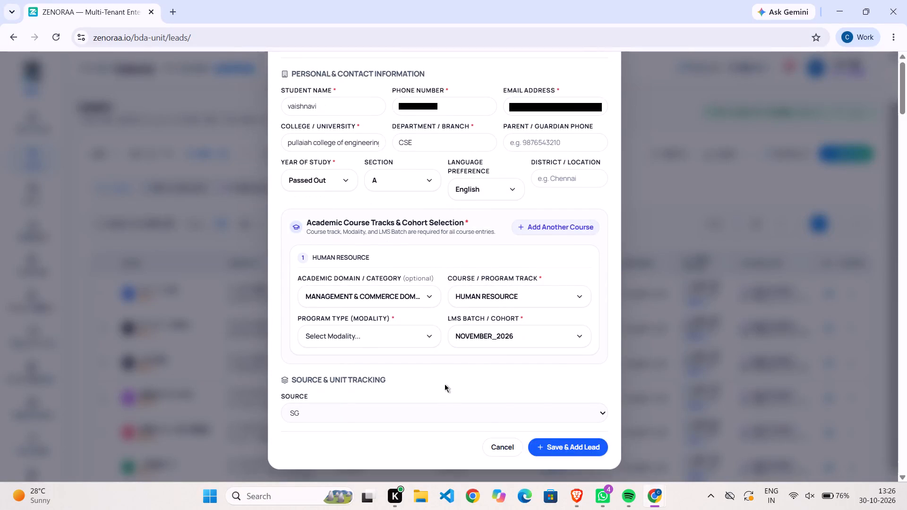
pyautogui.scroll(2, 445, 384)
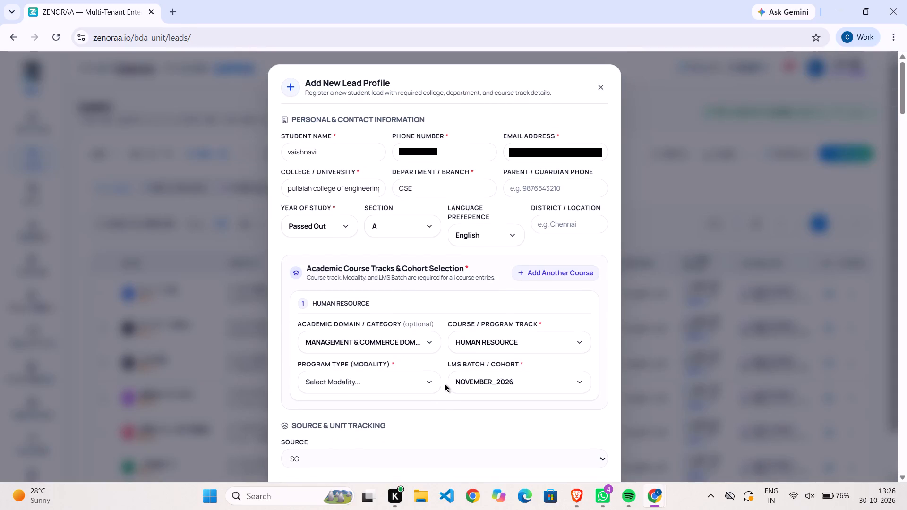
pyautogui.scroll(-2, 445, 384)
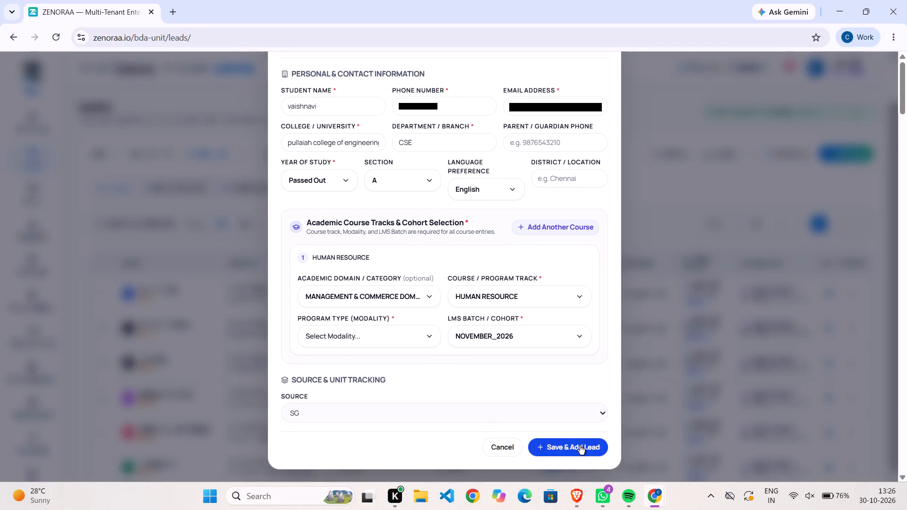
pyautogui.click(426, 332)
pyautogui.click(389, 259)
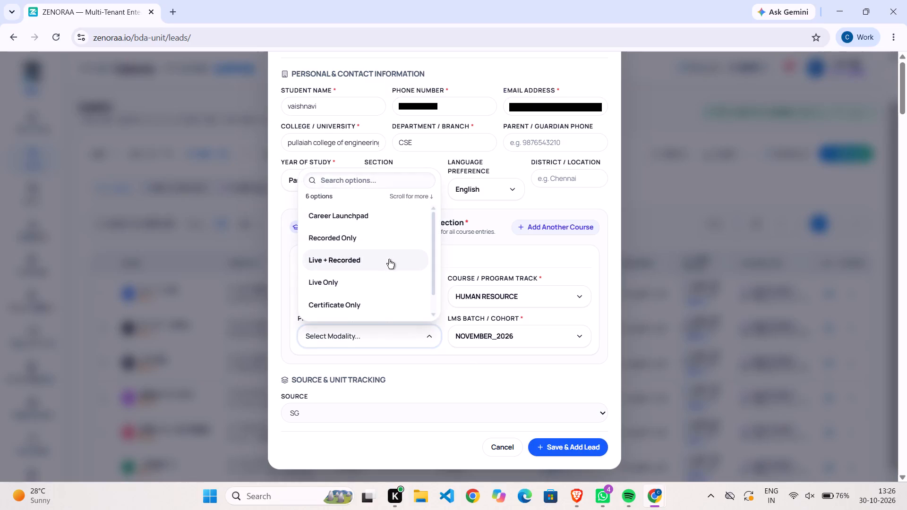
pyautogui.click(564, 448)
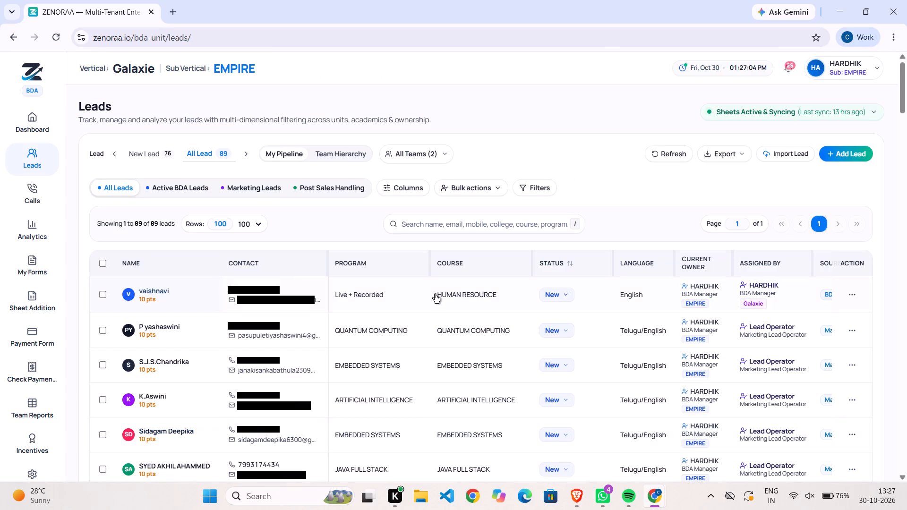
# Open vaishnavi's lead and choose the Close Won status to bring up the installment payment form and its fee section.
pyautogui.click(435, 295)
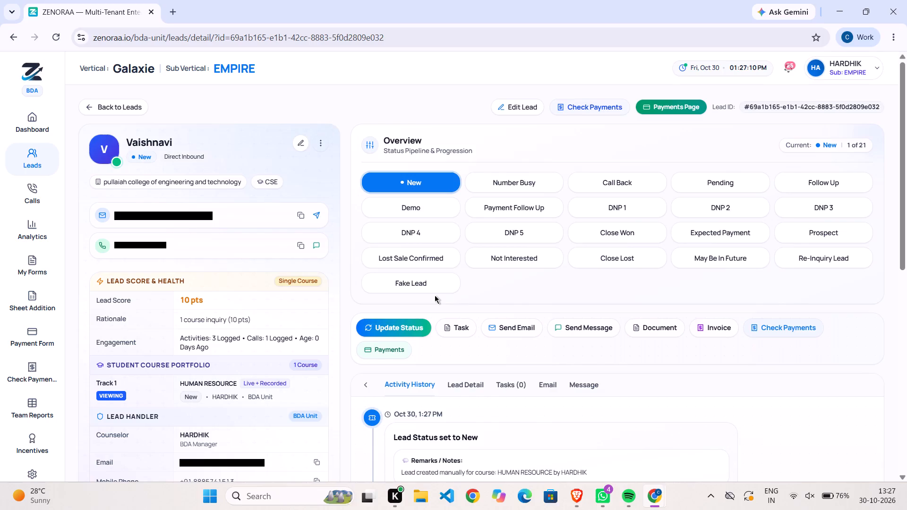
pyautogui.click(631, 229)
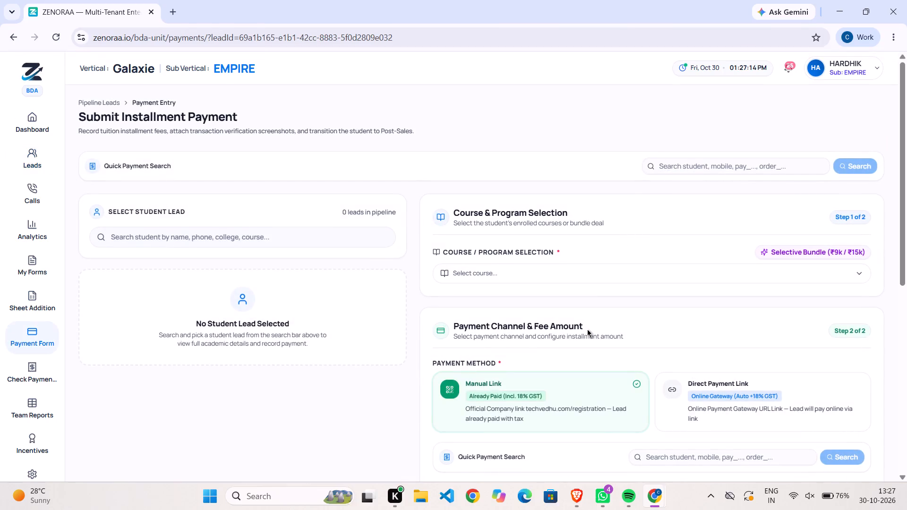
pyautogui.scroll(-5, 587, 329)
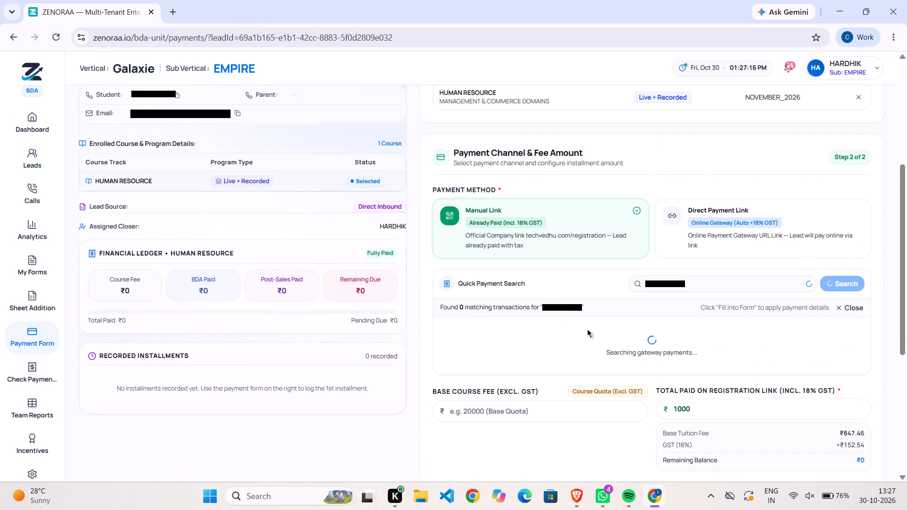
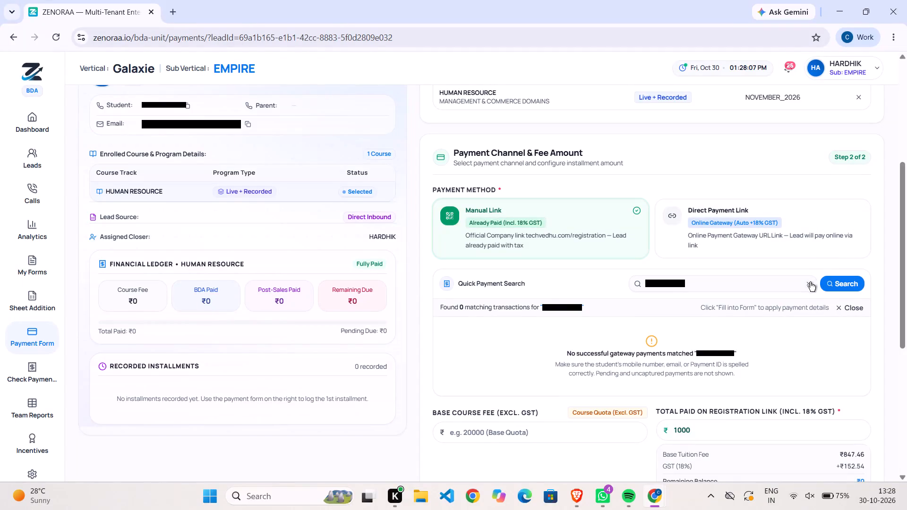
# Copy vaishnavi's mobile number from the TNI sheet and run a quick payment search for it in the payment form.
pyautogui.click(810, 281)
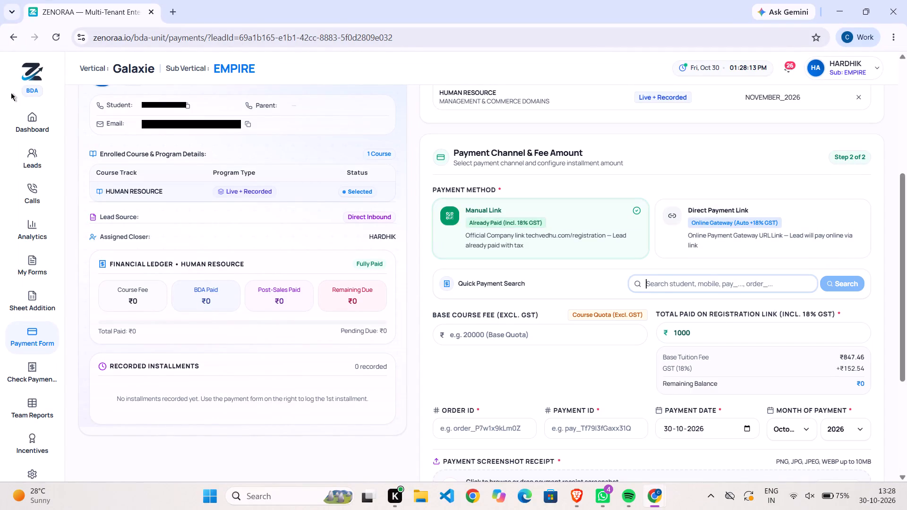
pyautogui.hotkey('alt', 'Tab')
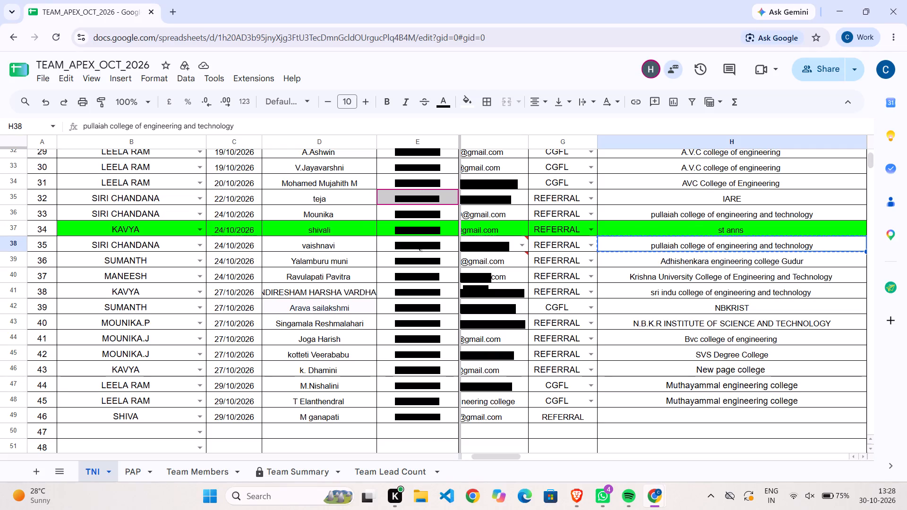
pyautogui.click(416, 244)
pyautogui.hotkey('ctrl', 'c')
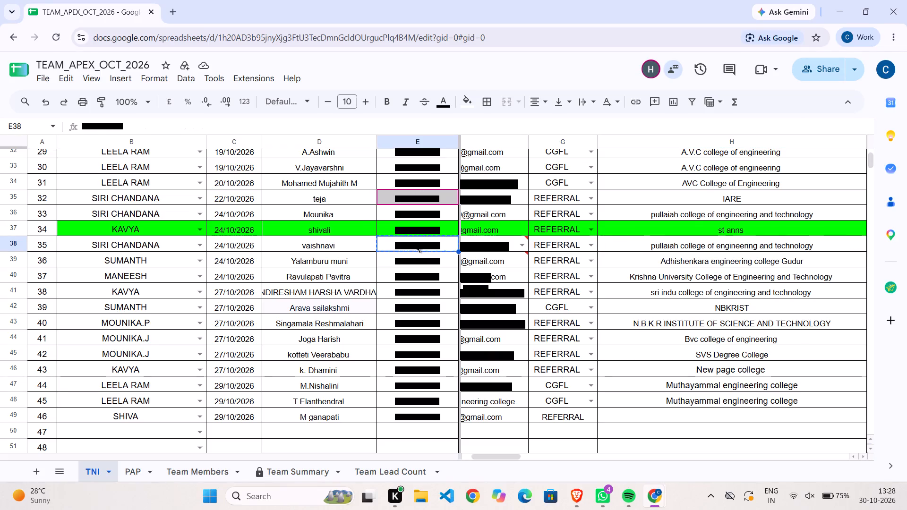
pyautogui.hotkey('alt', 'Tab')
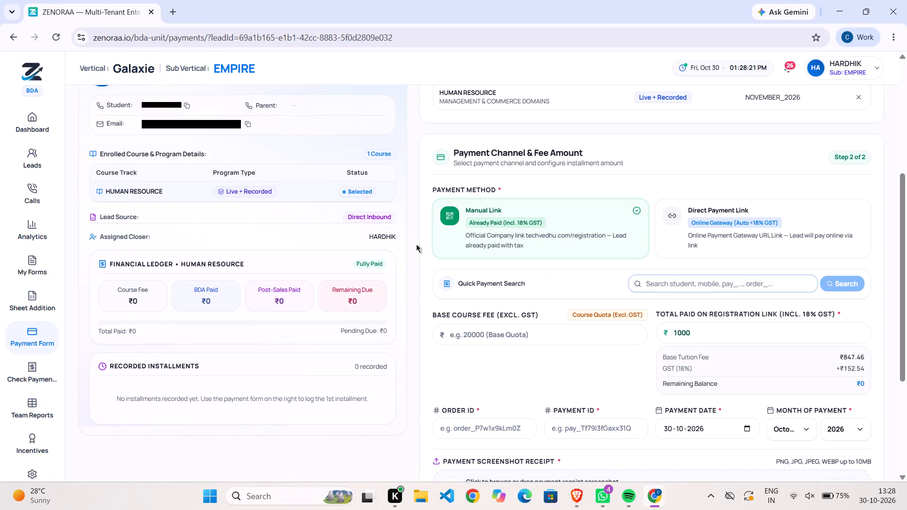
pyautogui.hotkey('alt', 'Tab')
pyautogui.hotkey('alt', 'Tab')
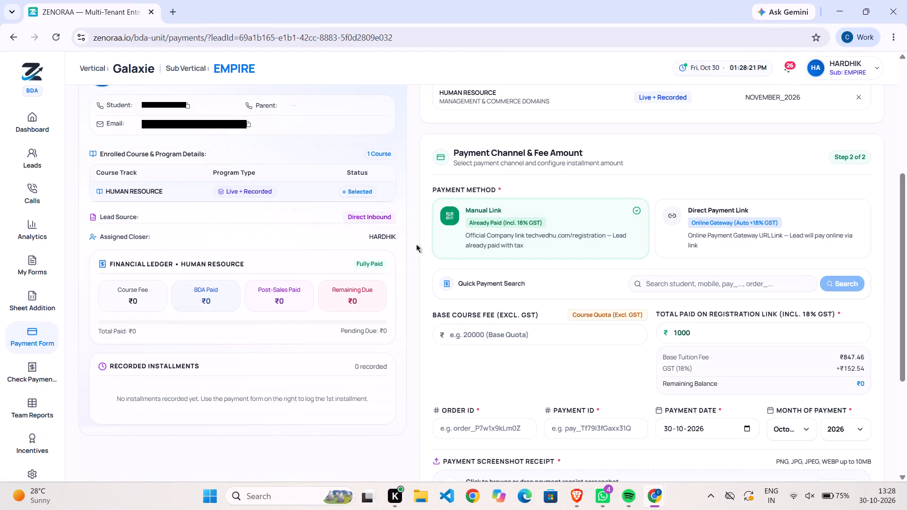
pyautogui.hotkey('ctrl', 'v')
pyautogui.press('Return')
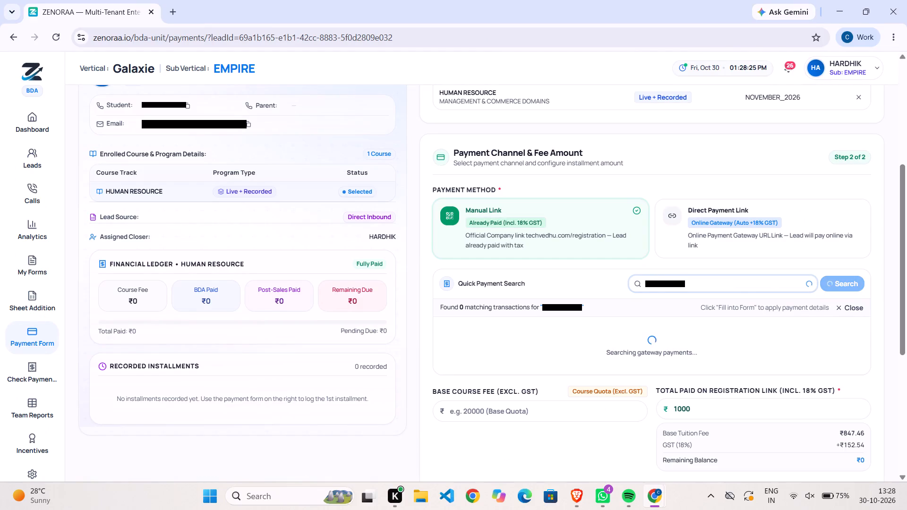
# Copy teja's mobile number from the TNI sheet and run a new quick payment search with it, replacing the previous search term.
pyautogui.hotkey('alt', 'Tab')
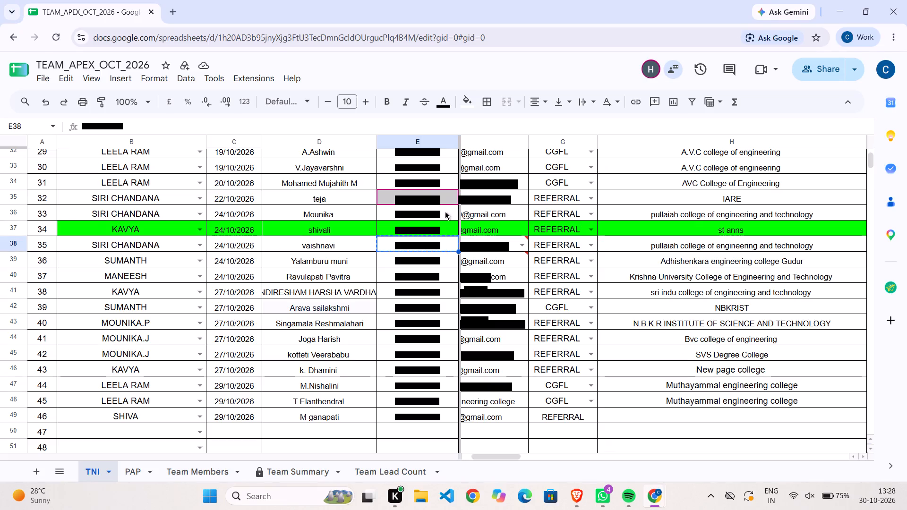
pyautogui.click(437, 199)
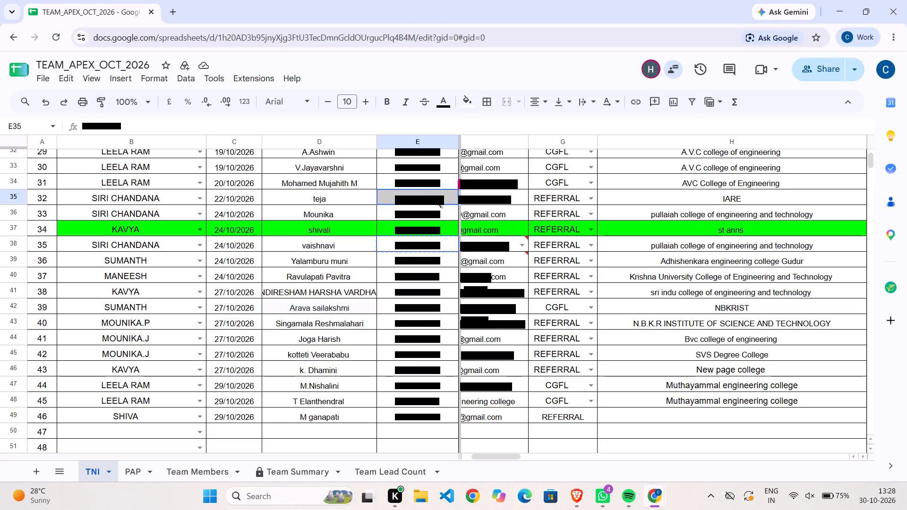
pyautogui.hotkey('ctrl', 'c')
pyautogui.hotkey('alt', 'Tab')
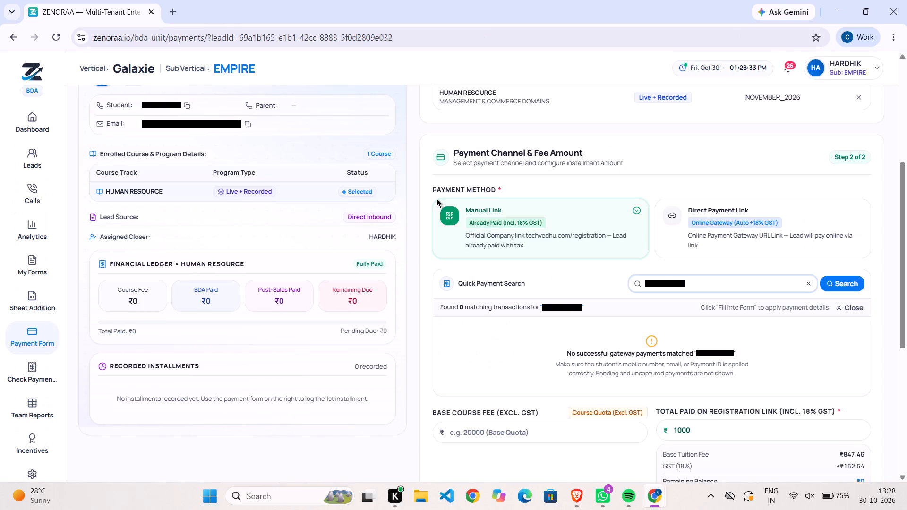
pyautogui.press('BackSpace')
pyautogui.press('BackSpace')
pyautogui.press('BackSpace')
pyautogui.press('BackSpace')
pyautogui.press('BackSpace')
pyautogui.press('BackSpace')
pyautogui.press('BackSpace')
pyautogui.press('BackSpace')
pyautogui.press('BackSpace')
pyautogui.press('BackSpace')
pyautogui.press('BackSpace')
pyautogui.press('BackSpace')
pyautogui.press('BackSpace')
pyautogui.press('BackSpace')
pyautogui.press('BackSpace')
pyautogui.press('BackSpace')
pyautogui.press('BackSpace')
pyautogui.hotkey('ctrl', 'v')
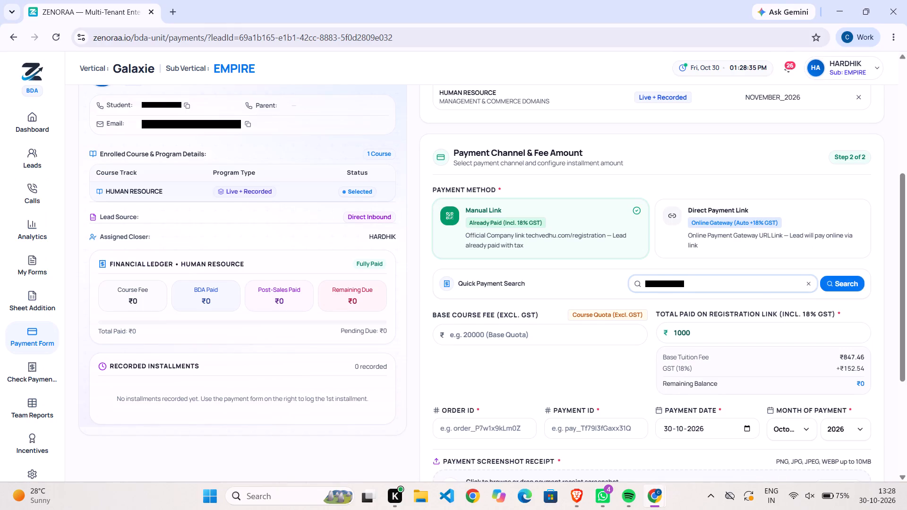
pyautogui.press('Return')
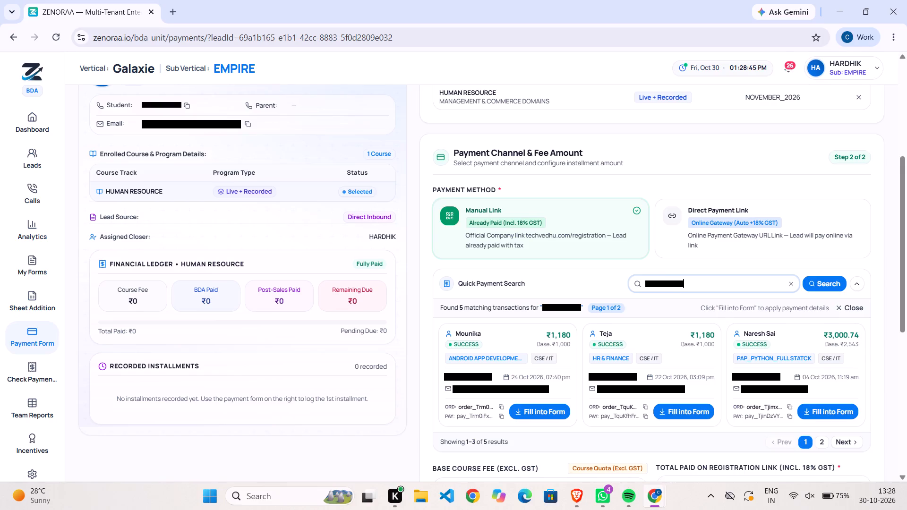
# Fill Mounika's ₹1,180 payment of 24 Oct 2026 into the form and set the base course fee to 5000.
pyautogui.click(557, 410)
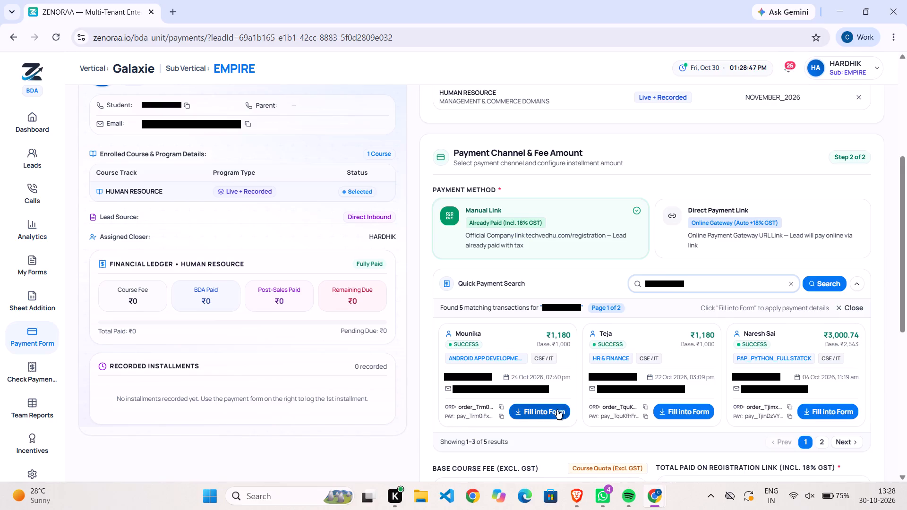
pyautogui.scroll(-5, 631, 394)
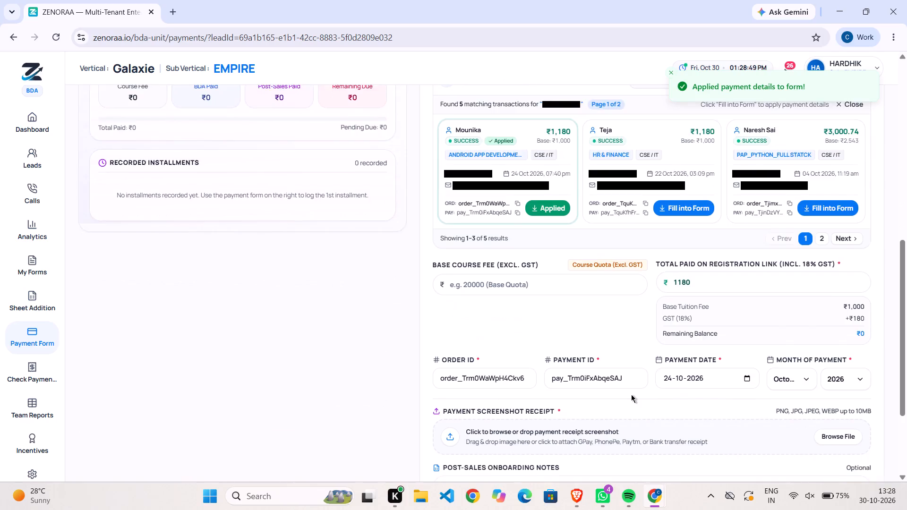
pyautogui.scroll(-1, 631, 394)
pyautogui.click(578, 174)
pyautogui.write('5000')
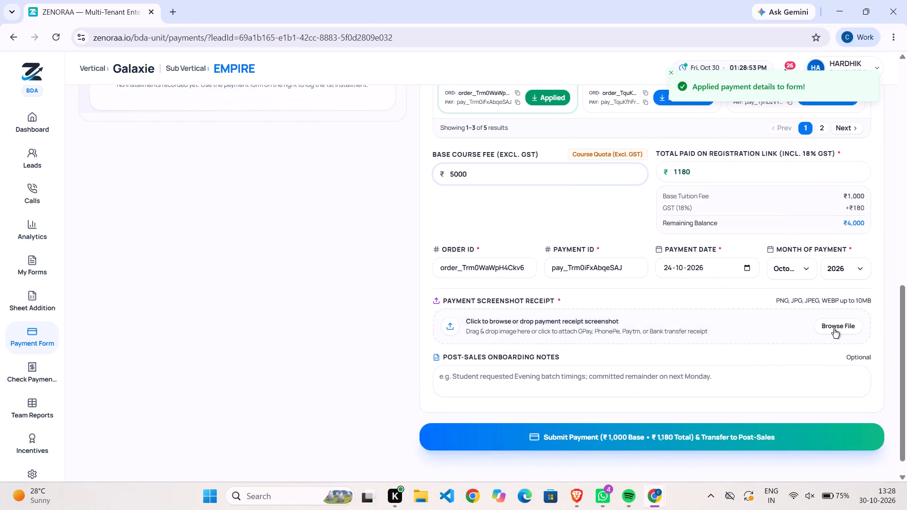
# Switch from the ZENORAA payment form to another open window.
pyautogui.hotkey('alt', 'Tab')
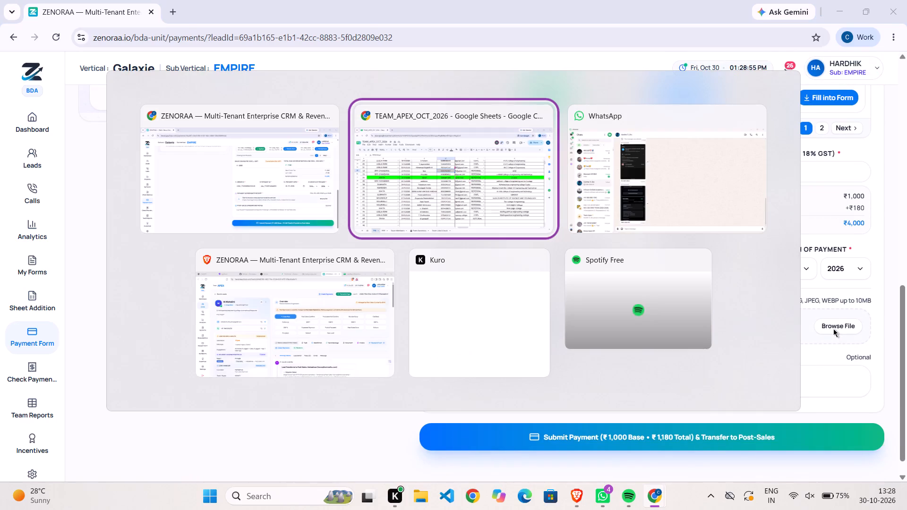
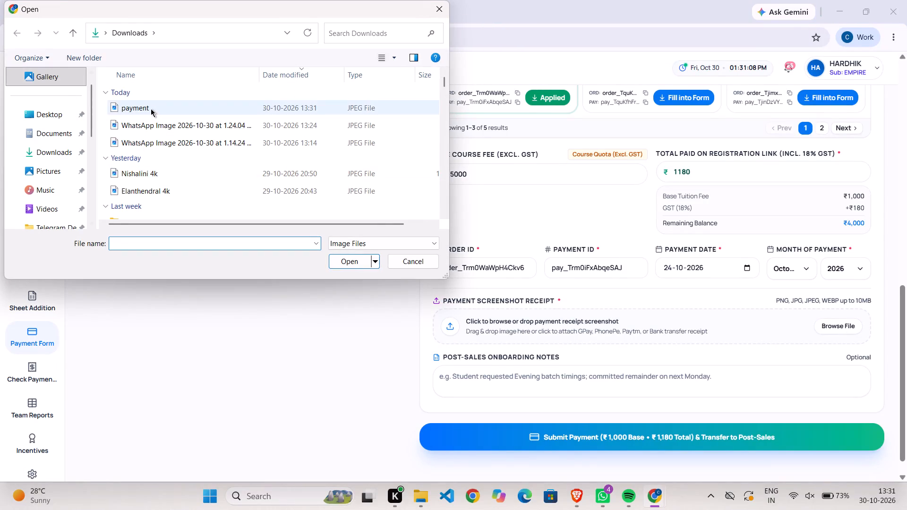
# Attach the payment JPEG image from Downloads as the payment screenshot receipt.
pyautogui.click(151, 109)
pyautogui.click(351, 261)
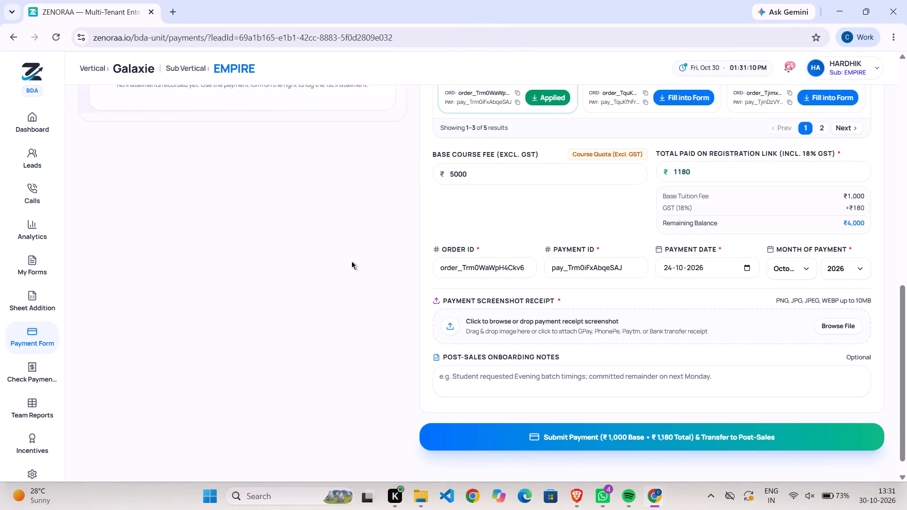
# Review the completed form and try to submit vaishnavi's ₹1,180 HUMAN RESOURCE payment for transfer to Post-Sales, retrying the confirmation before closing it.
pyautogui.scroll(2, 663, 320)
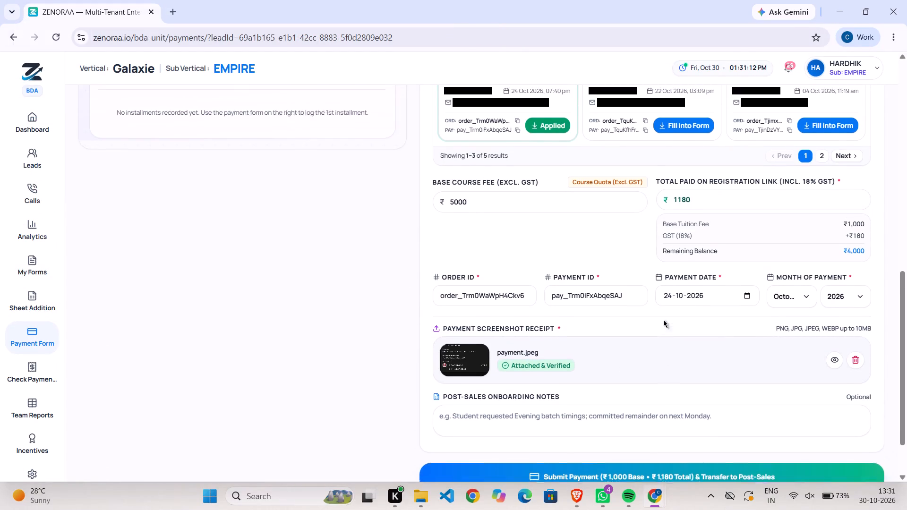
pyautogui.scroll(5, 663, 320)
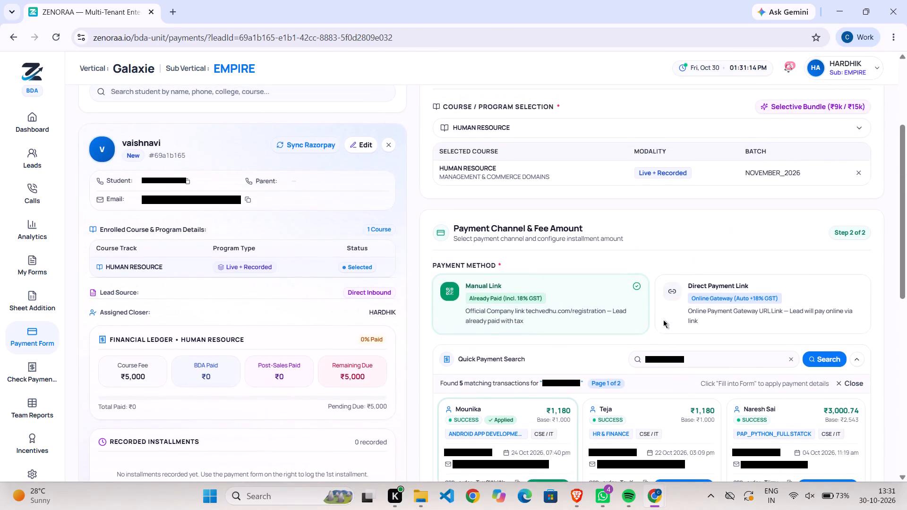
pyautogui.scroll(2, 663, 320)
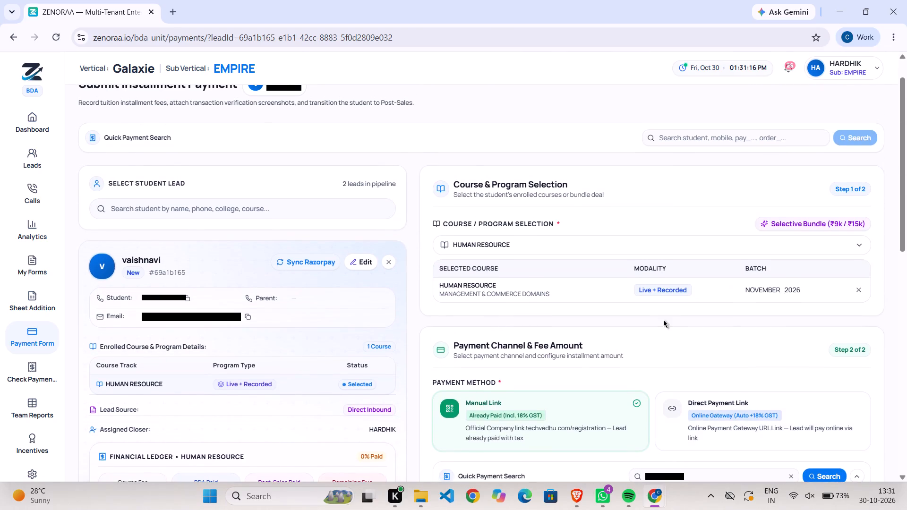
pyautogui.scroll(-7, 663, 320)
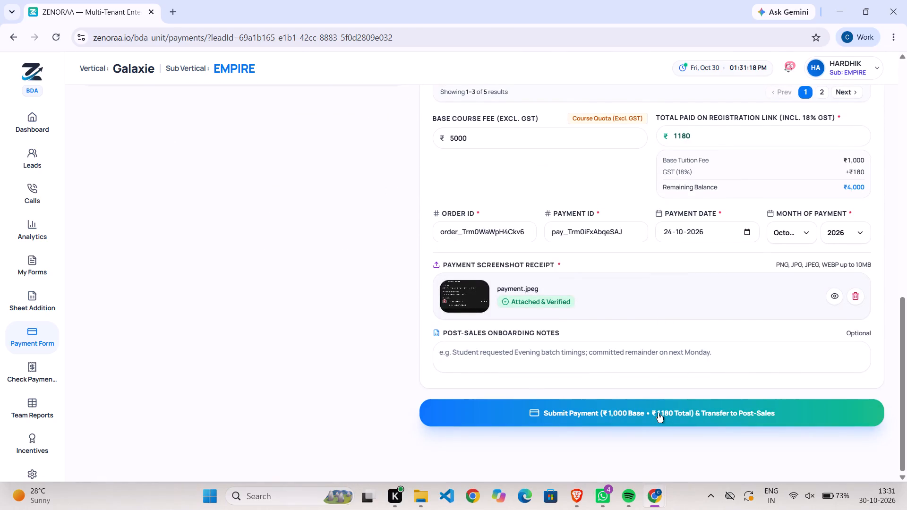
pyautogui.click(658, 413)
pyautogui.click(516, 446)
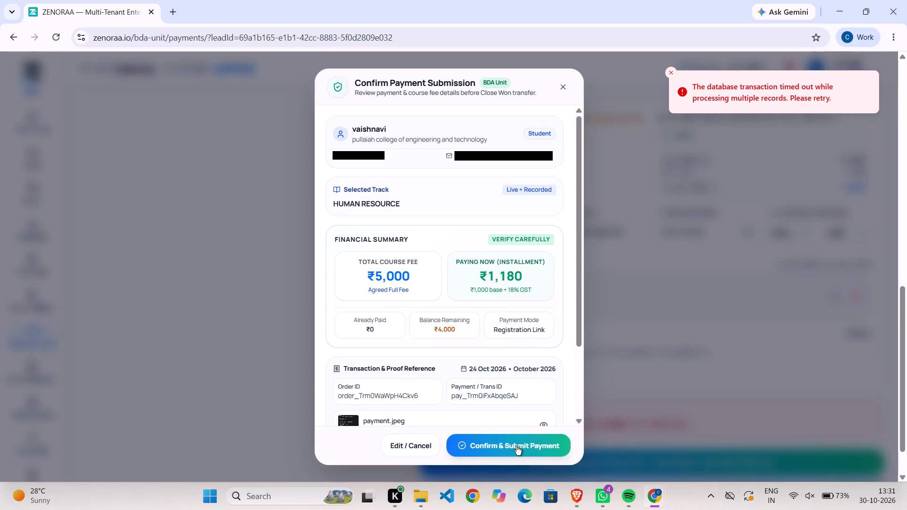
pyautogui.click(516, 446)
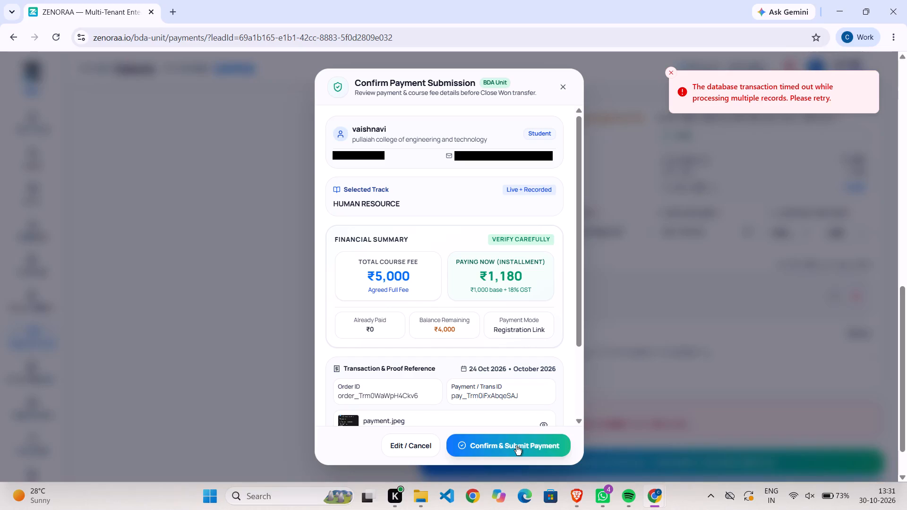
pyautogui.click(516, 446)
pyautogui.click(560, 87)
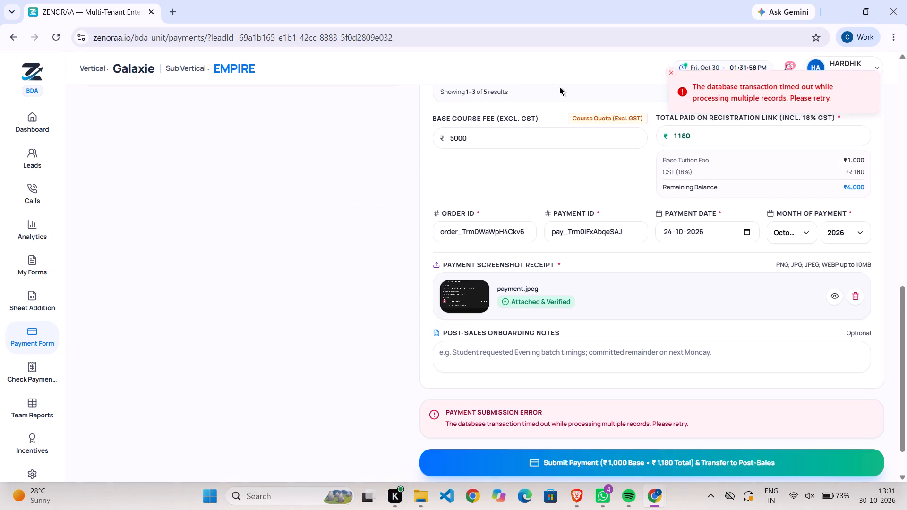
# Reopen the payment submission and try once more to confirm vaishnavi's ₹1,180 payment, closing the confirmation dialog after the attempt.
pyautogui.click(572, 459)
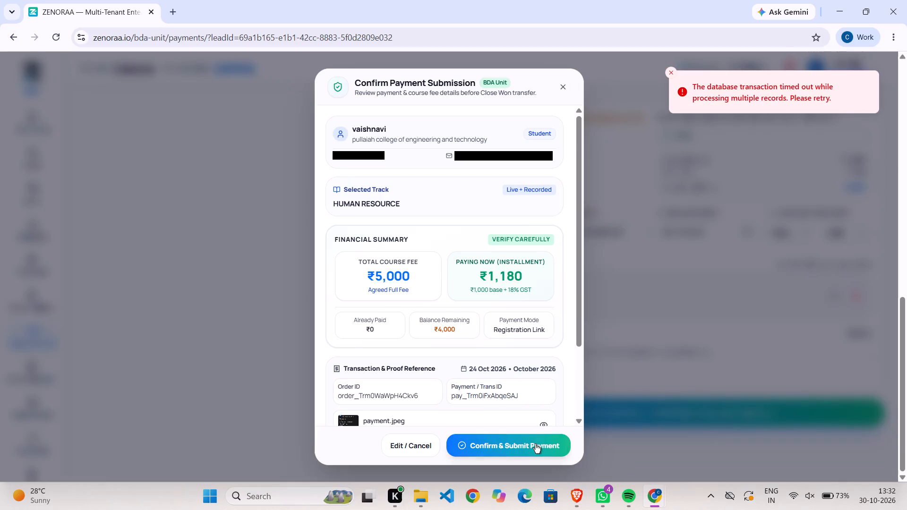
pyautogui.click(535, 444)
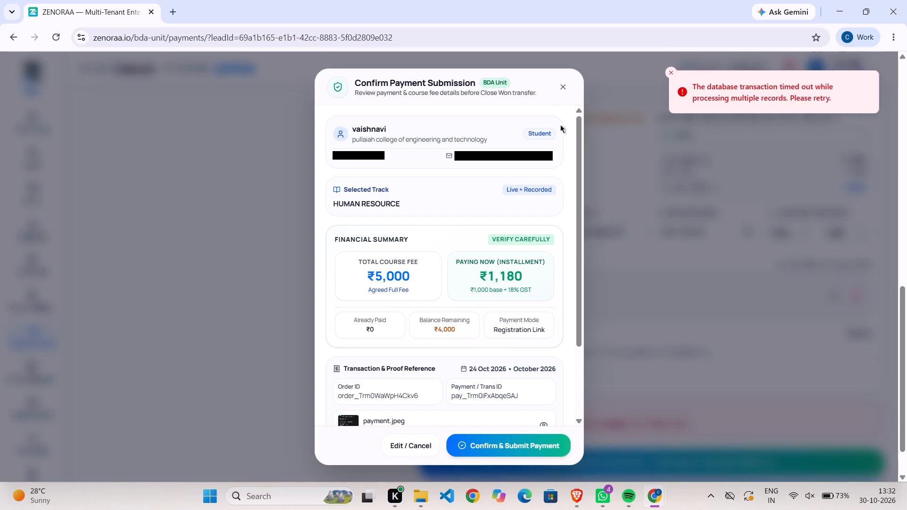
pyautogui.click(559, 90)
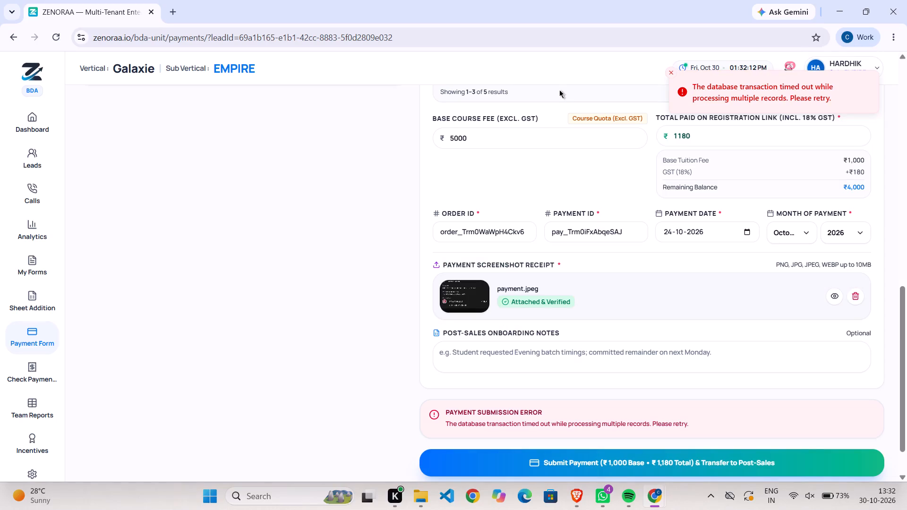
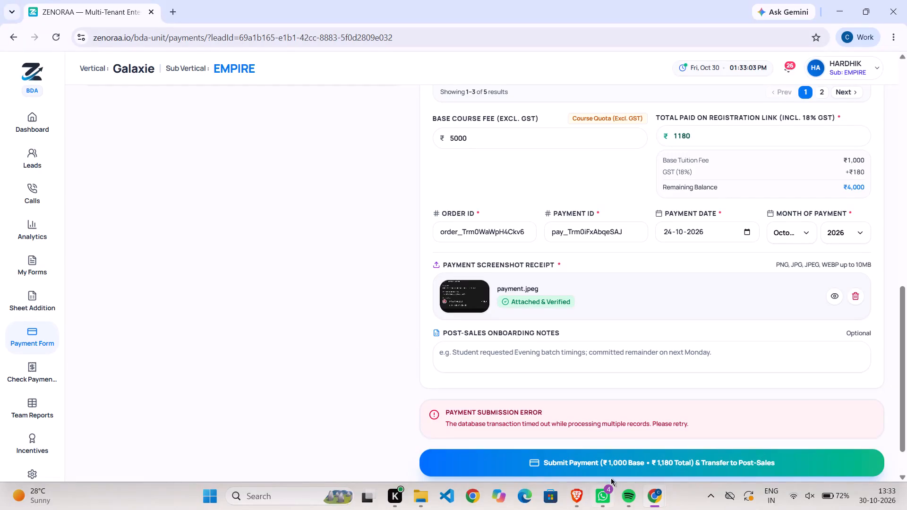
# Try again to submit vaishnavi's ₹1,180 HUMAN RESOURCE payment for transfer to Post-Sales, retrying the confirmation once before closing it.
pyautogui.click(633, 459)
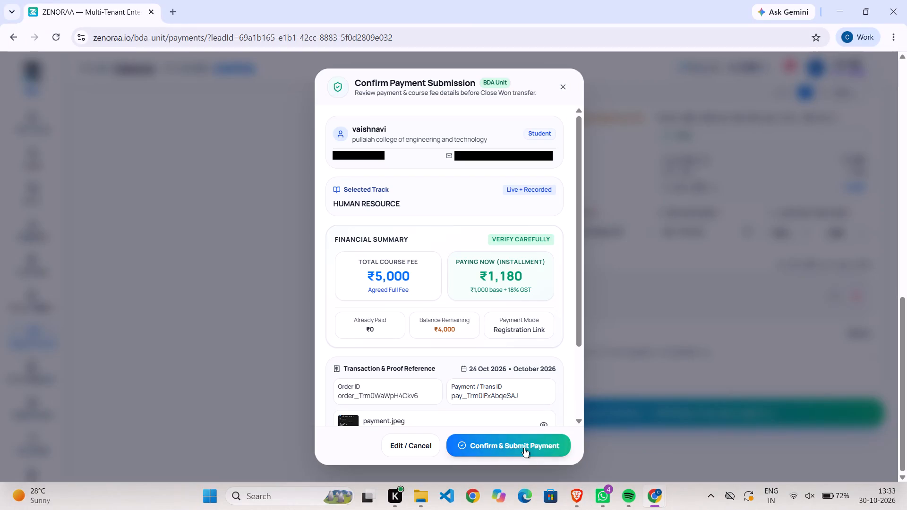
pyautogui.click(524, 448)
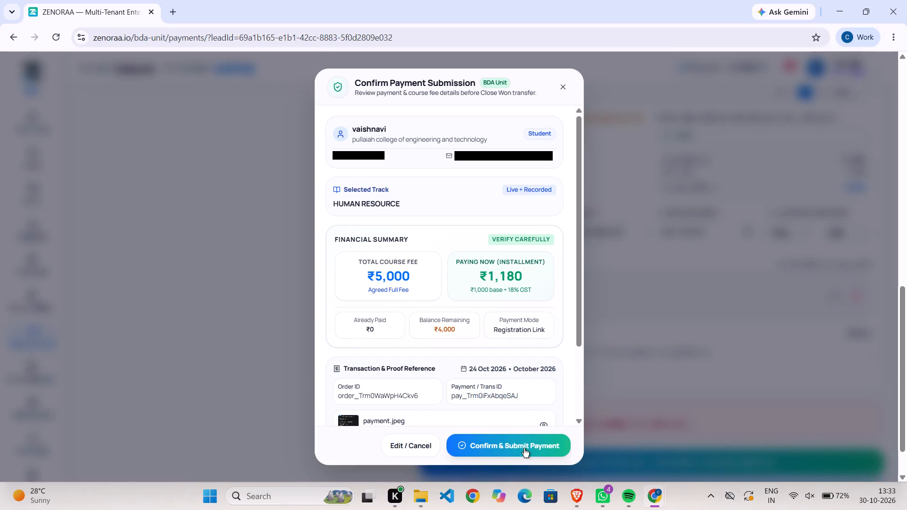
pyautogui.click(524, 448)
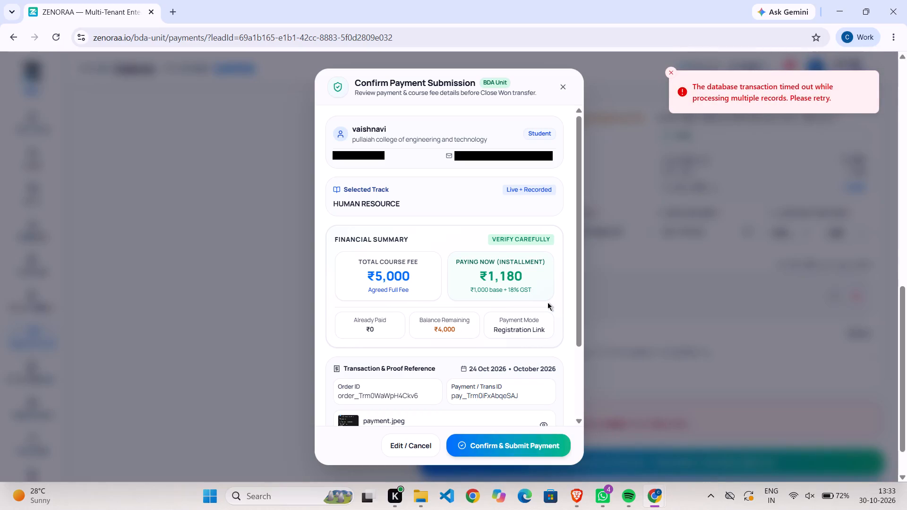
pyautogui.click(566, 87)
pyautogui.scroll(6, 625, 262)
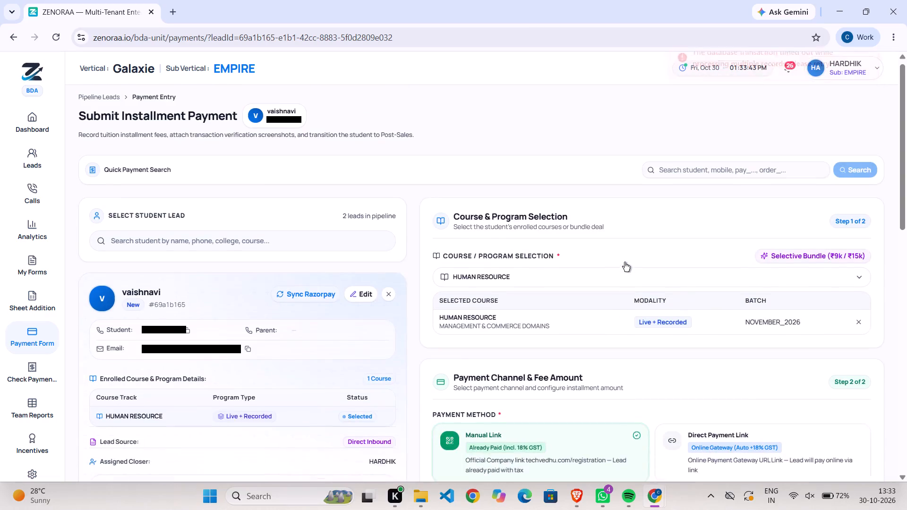
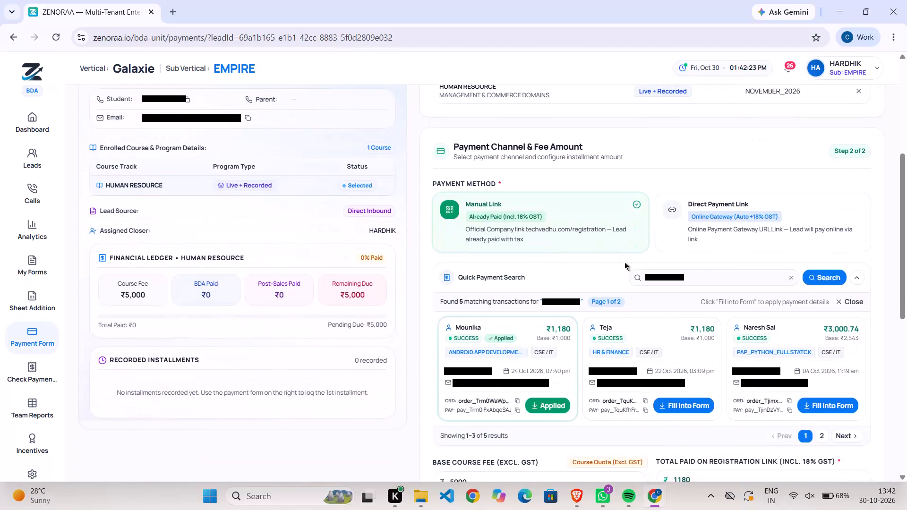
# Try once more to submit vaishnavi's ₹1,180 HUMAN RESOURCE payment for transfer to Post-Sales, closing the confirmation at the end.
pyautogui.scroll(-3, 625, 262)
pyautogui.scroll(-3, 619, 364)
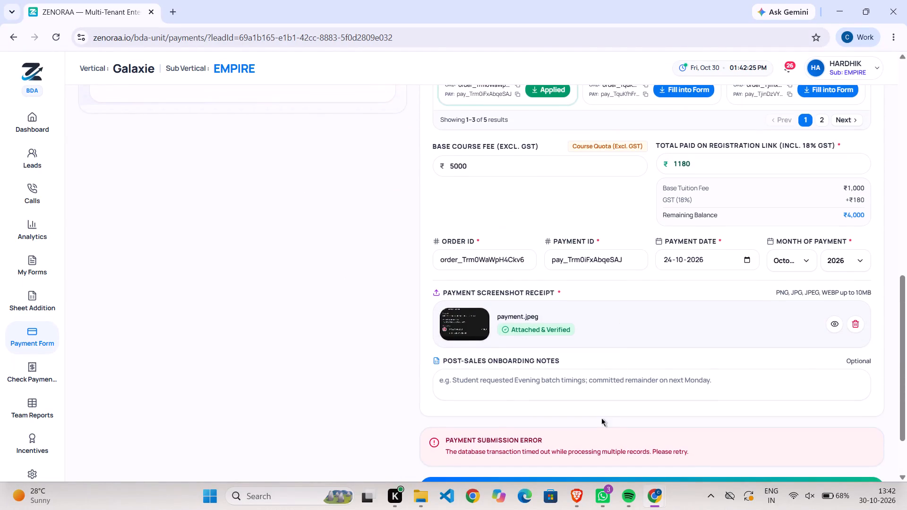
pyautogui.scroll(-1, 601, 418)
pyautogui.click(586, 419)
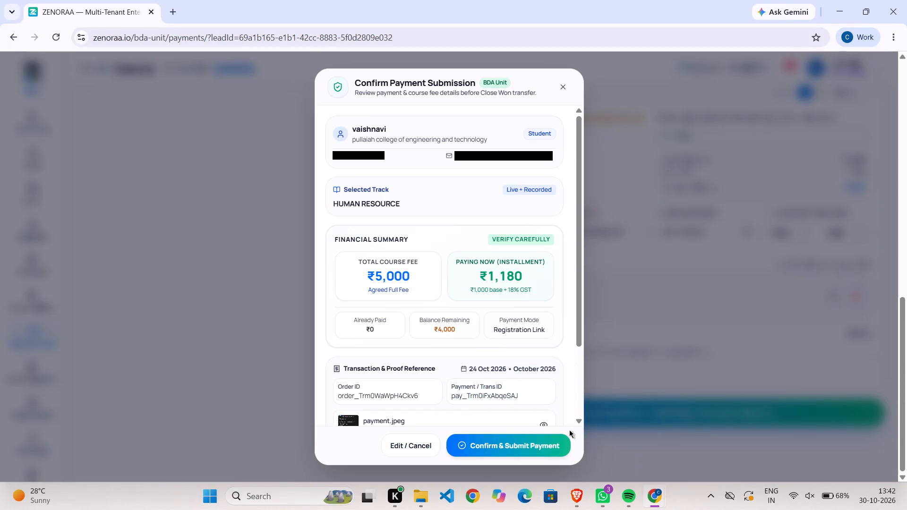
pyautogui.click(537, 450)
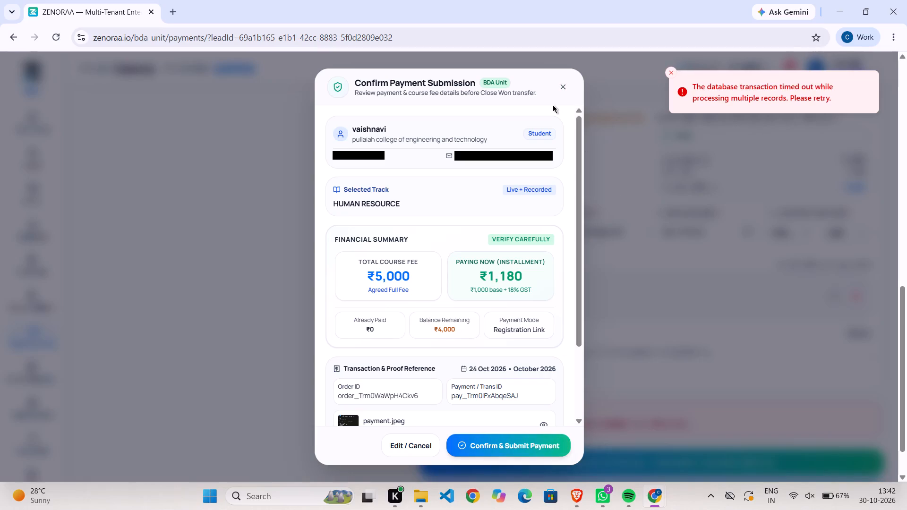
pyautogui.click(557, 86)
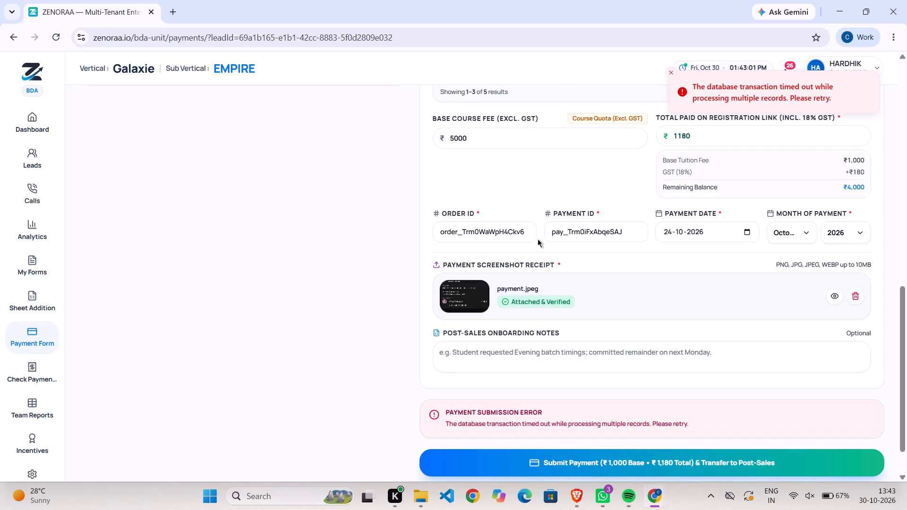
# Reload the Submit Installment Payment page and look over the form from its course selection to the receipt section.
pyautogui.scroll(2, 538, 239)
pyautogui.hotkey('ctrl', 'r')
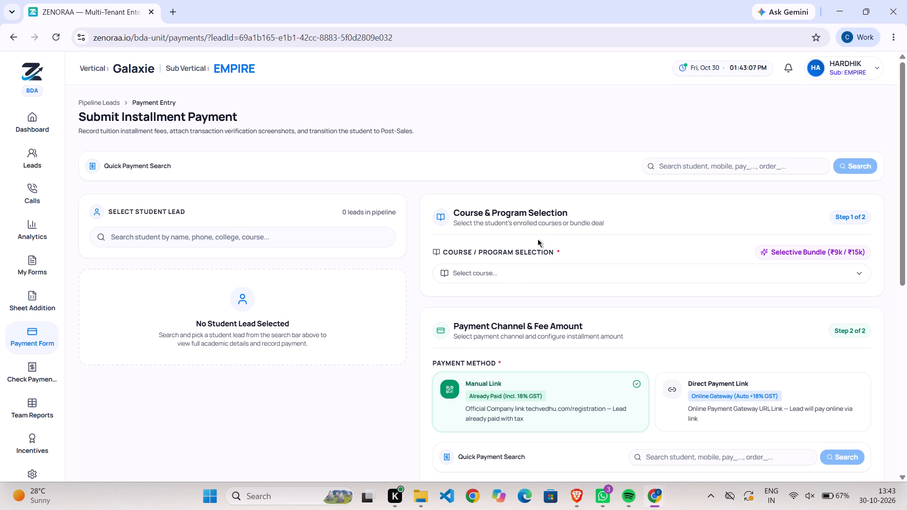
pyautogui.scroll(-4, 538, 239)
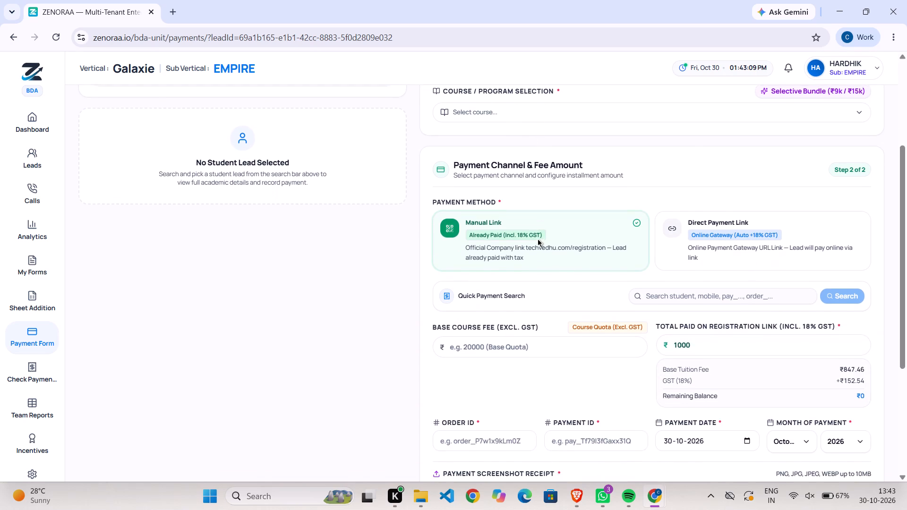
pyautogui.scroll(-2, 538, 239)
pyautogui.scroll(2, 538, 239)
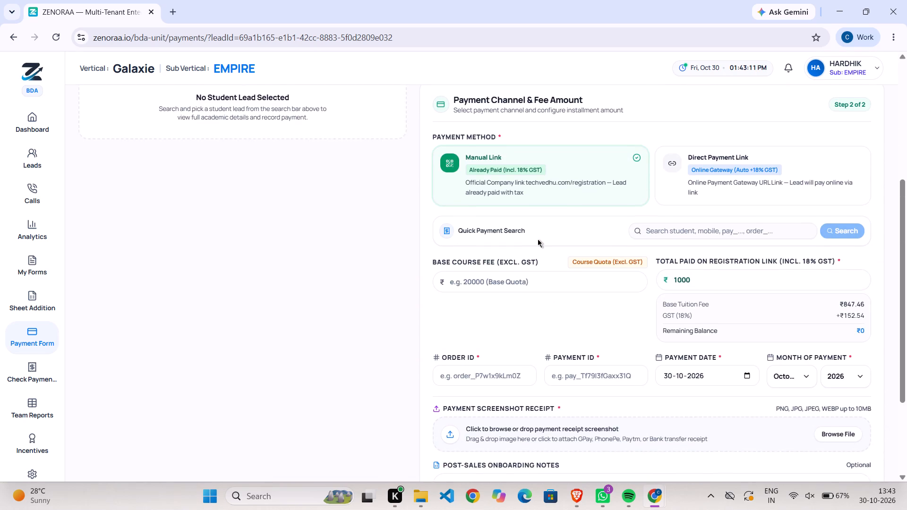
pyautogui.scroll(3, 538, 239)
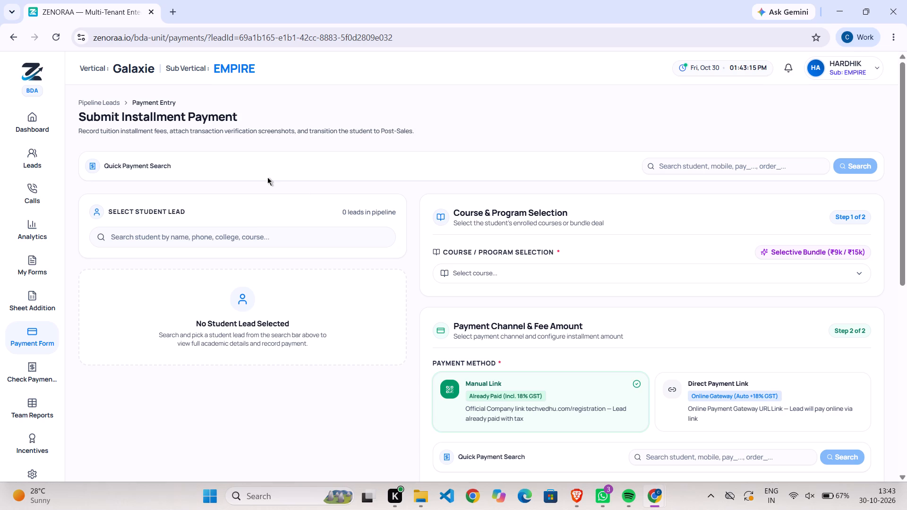
# Open vaishnavi's record from the Leads list and choose the Close Won status to reach her installment payment form.
pyautogui.click(30, 153)
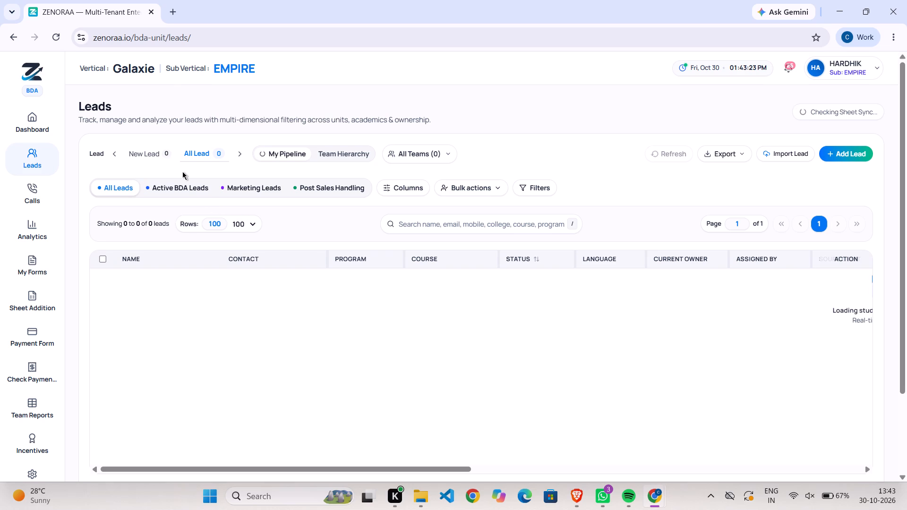
pyautogui.click(172, 15)
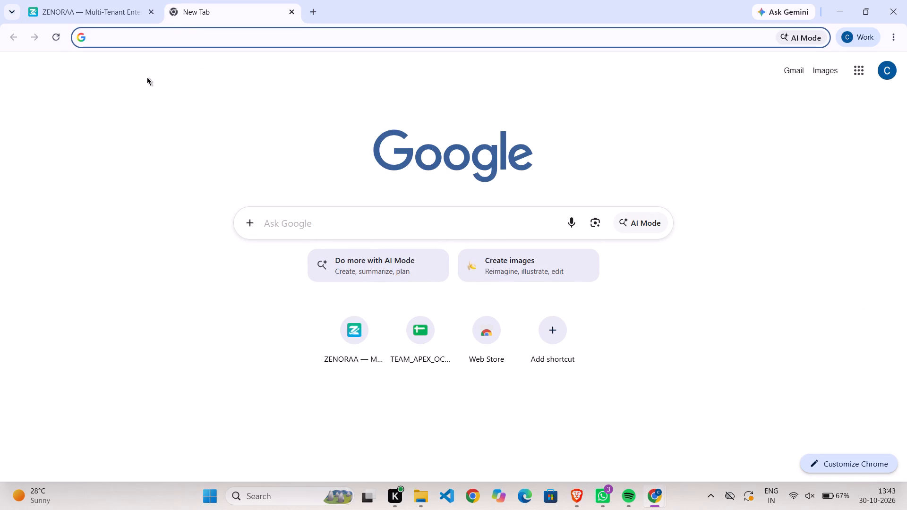
pyautogui.click(86, 6)
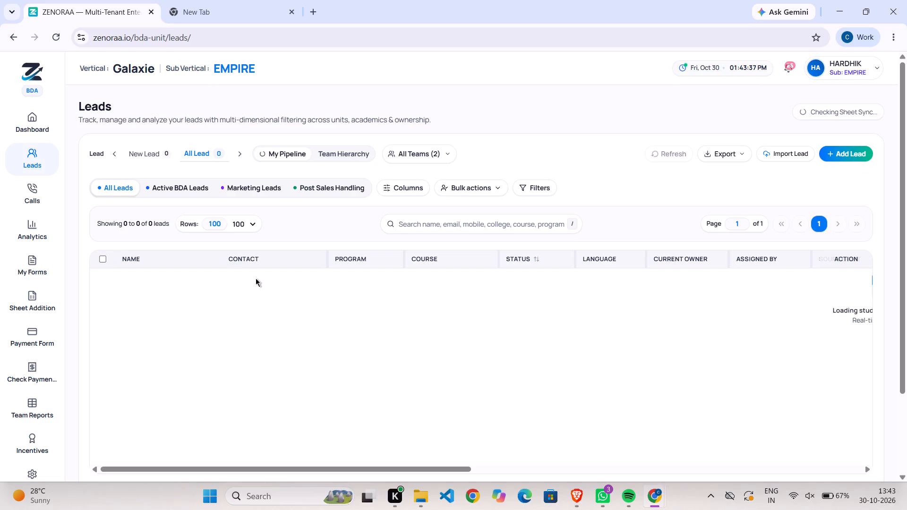
pyautogui.hscroll(-3, 256, 278)
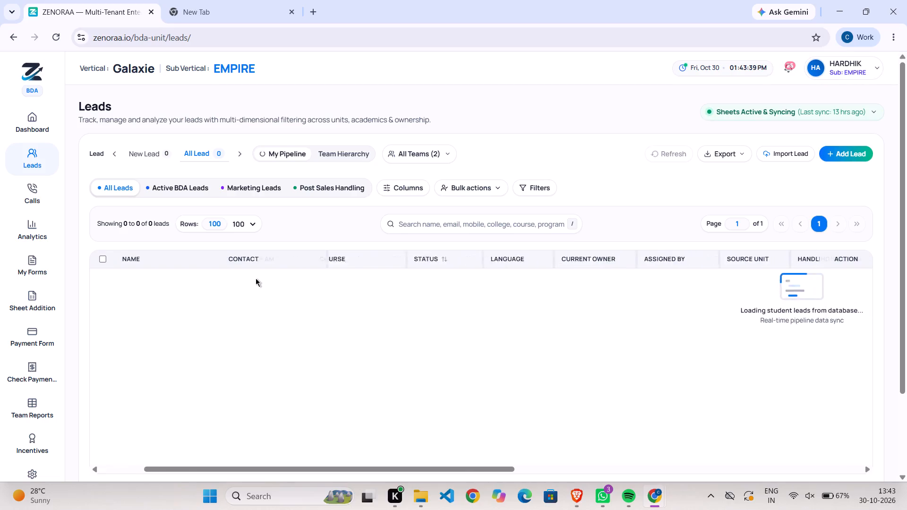
pyautogui.hscroll(-3, 256, 278)
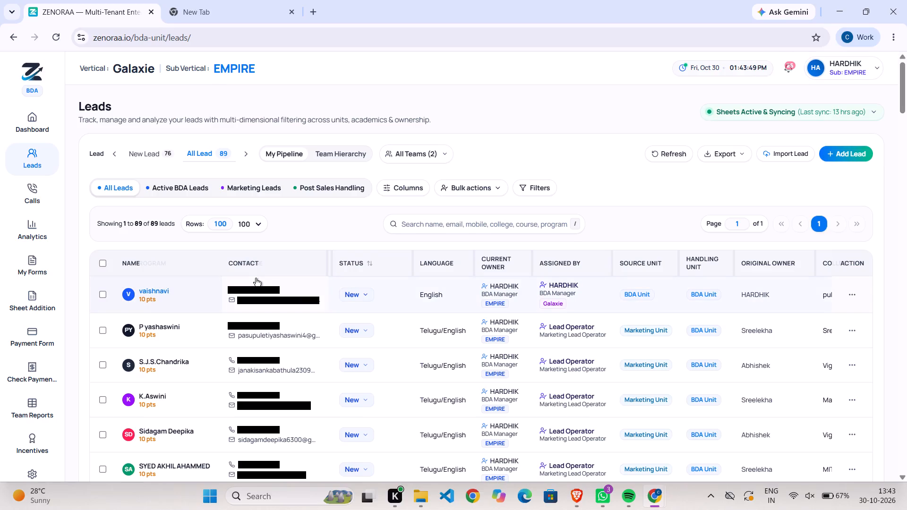
pyautogui.click(169, 296)
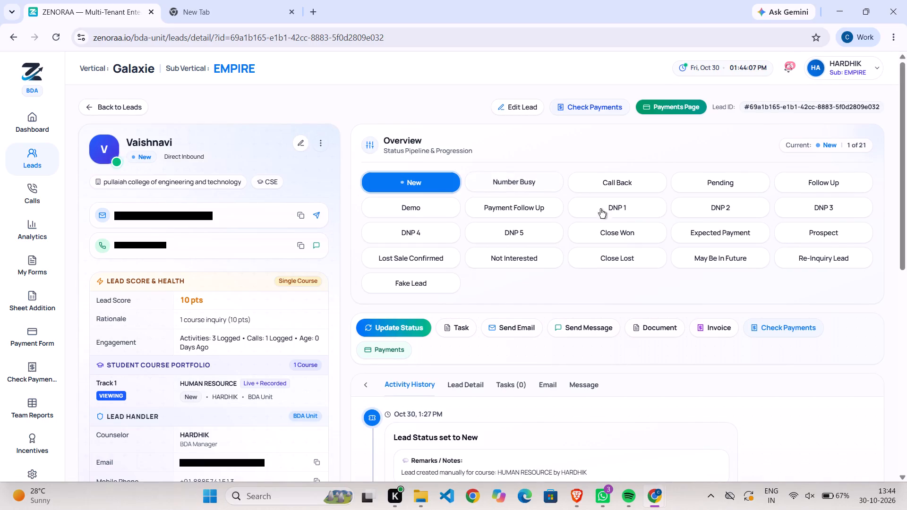
pyautogui.click(625, 229)
pyautogui.scroll(-2, 625, 229)
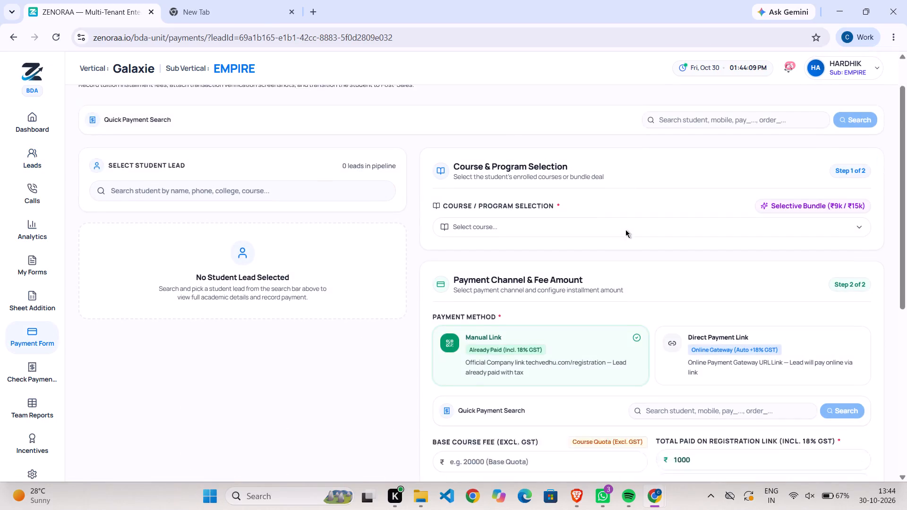
pyautogui.scroll(-1, 625, 229)
pyautogui.scroll(3, 625, 229)
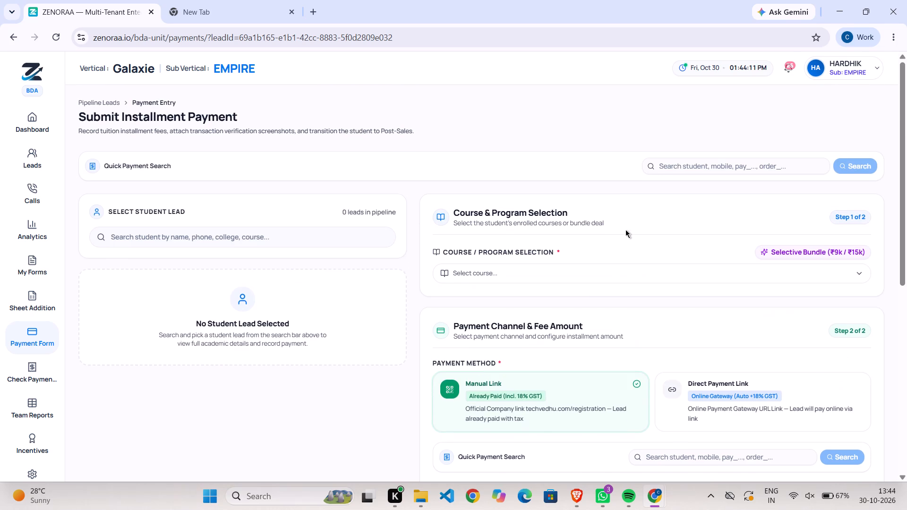
pyautogui.scroll(-5, 625, 229)
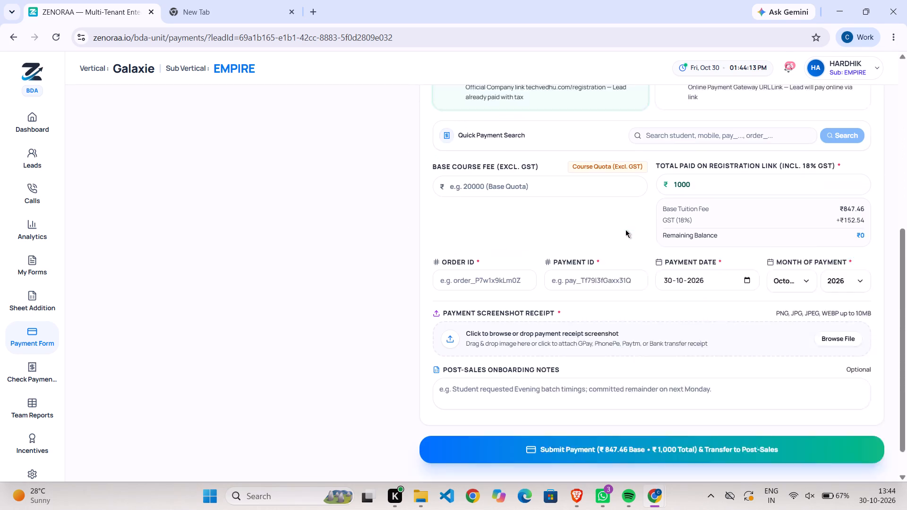
pyautogui.scroll(-2, 625, 229)
pyautogui.scroll(7, 625, 229)
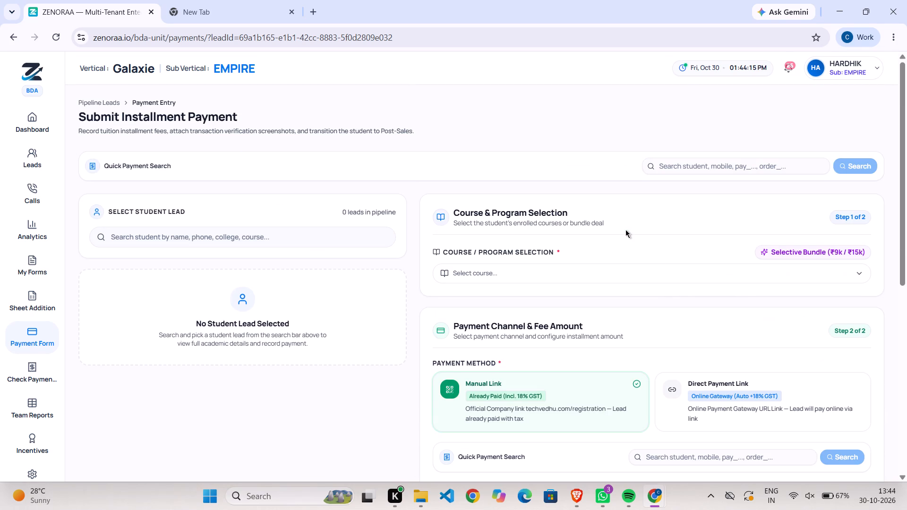
pyautogui.scroll(-3, 625, 229)
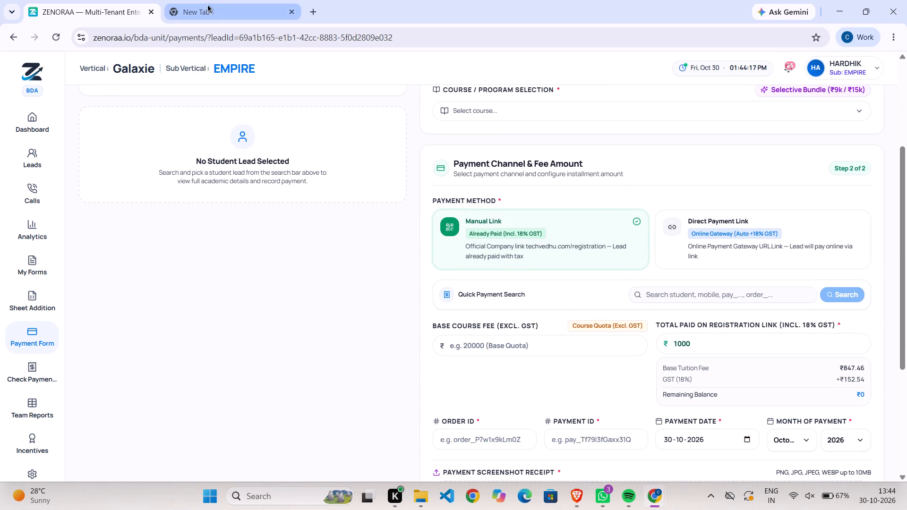
# Switch to the TEAM_APEX_OCT_2026 spreadsheet, copy Mounika's mobile number from the TNI sheet, and return to vaishnavi's payment form.
pyautogui.hotkey('alt', 'Tab')
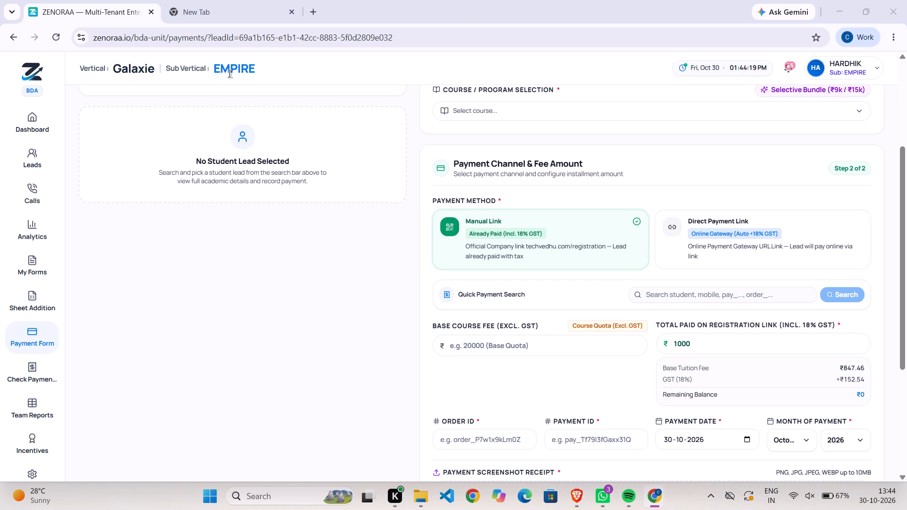
pyautogui.hotkey('alt', 'Tab')
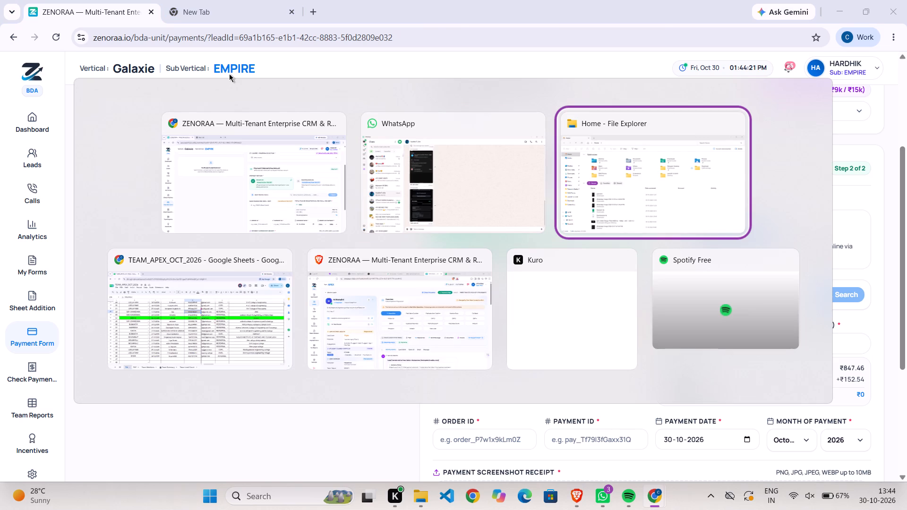
pyautogui.keyDown('alt'); pyautogui.click(737, 131); pyautogui.keyUp('alt')
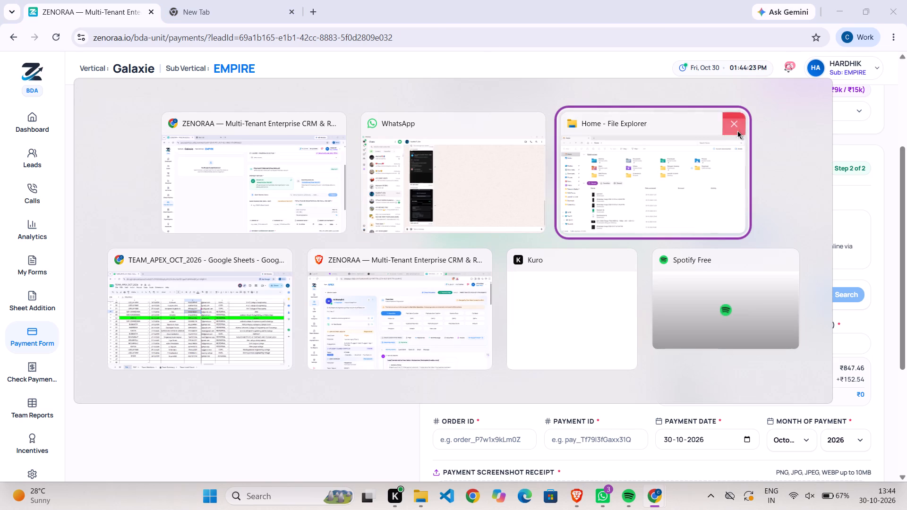
pyautogui.keyDown('alt'); pyautogui.click(186, 318); pyautogui.keyUp('alt')
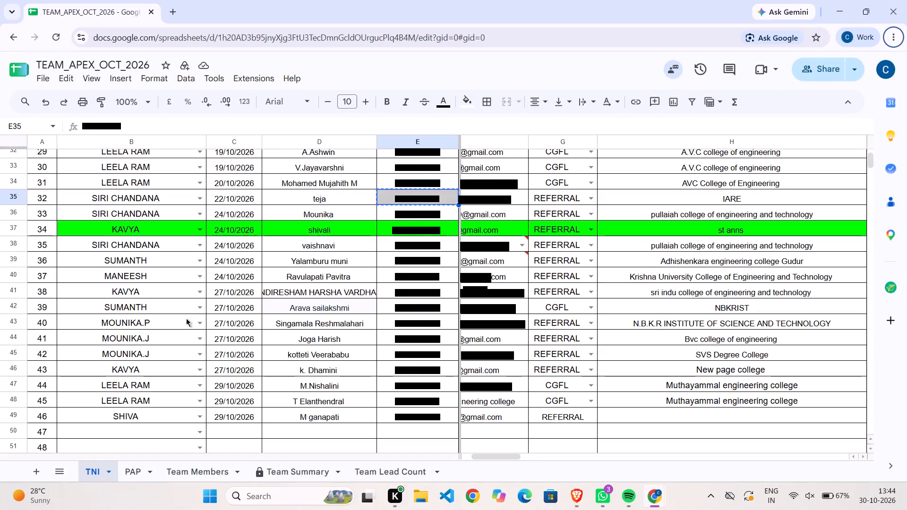
pyautogui.click(343, 191)
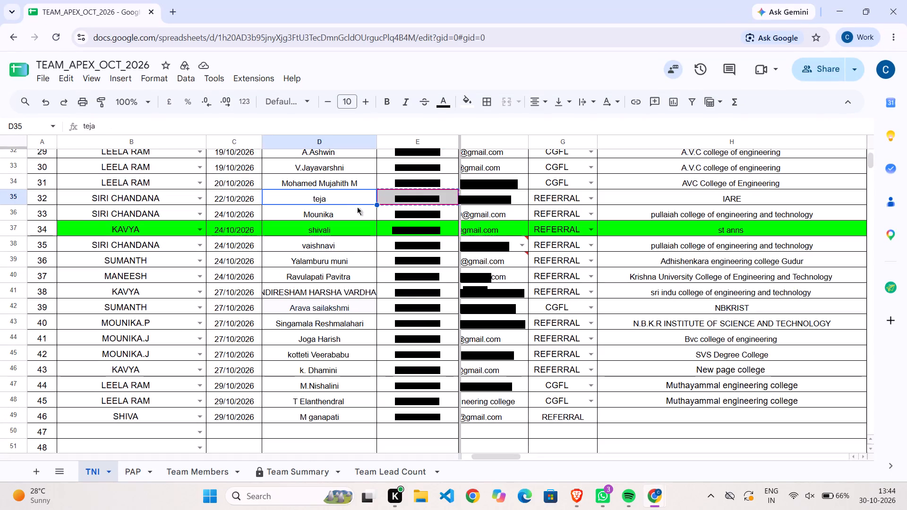
pyautogui.click(417, 216)
pyautogui.hotkey('ctrl', 'c')
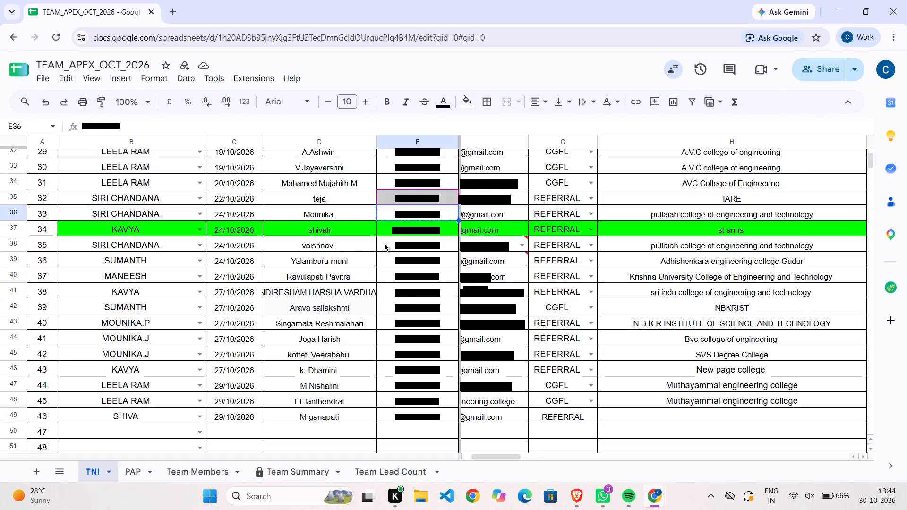
pyautogui.click(385, 244)
pyautogui.hotkey('alt', 'Tab')
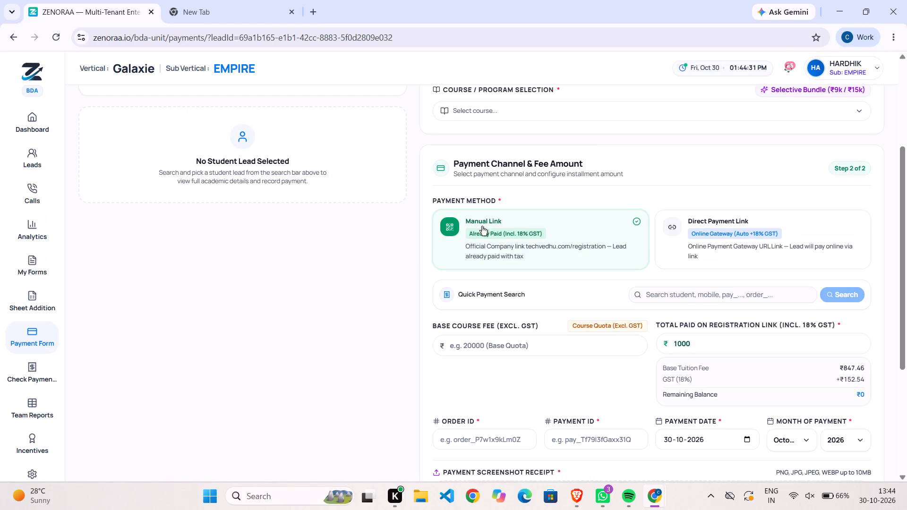
# Replace the Quick Payment Search query in vaishnavi's payment form with Mounika's copied mobile number and run the search.
pyautogui.scroll(2, 650, 225)
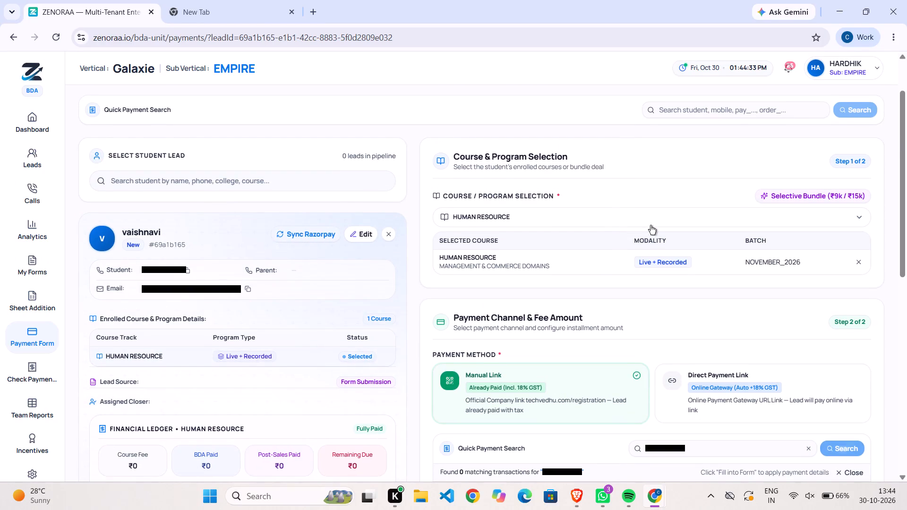
pyautogui.scroll(-4, 650, 225)
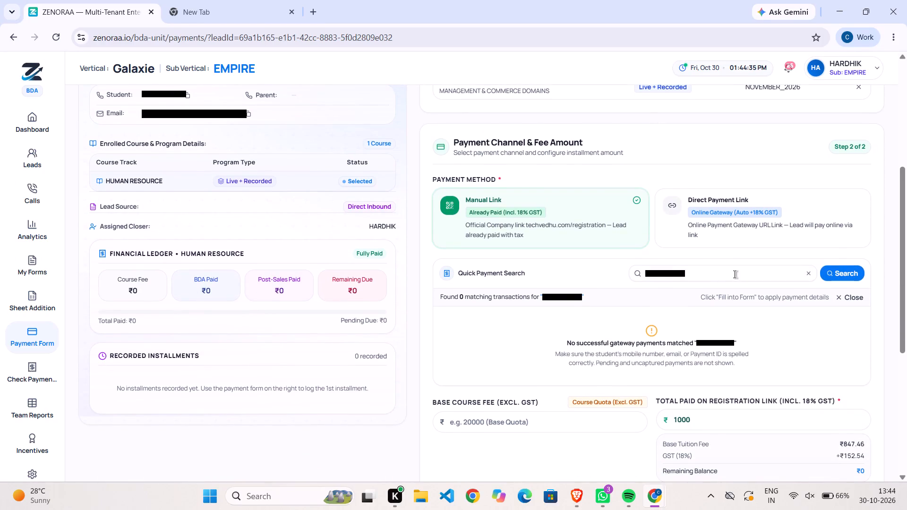
pyautogui.moveTo(735, 274); pyautogui.dragTo(636, 271)
pyautogui.hotkey('ctrl', 'v')
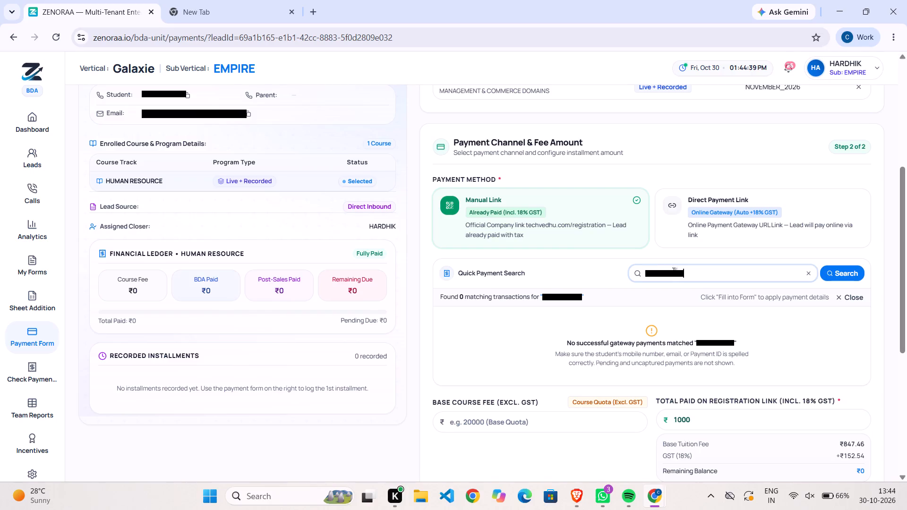
pyautogui.press('BackSpace')
pyautogui.press('BackSpace')
pyautogui.press('BackSpace')
pyautogui.press('BackSpace')
pyautogui.press('BackSpace')
pyautogui.press('BackSpace')
pyautogui.press('BackSpace')
pyautogui.press('BackSpace')
pyautogui.press('BackSpace')
pyautogui.press('BackSpace')
pyautogui.press('BackSpace')
pyautogui.press('BackSpace')
pyautogui.press('BackSpace')
pyautogui.press('BackSpace')
pyautogui.press('BackSpace')
pyautogui.press('BackSpace')
pyautogui.press('BackSpace')
pyautogui.press('BackSpace')
pyautogui.press('BackSpace')
pyautogui.hotkey('ctrl', 'v')
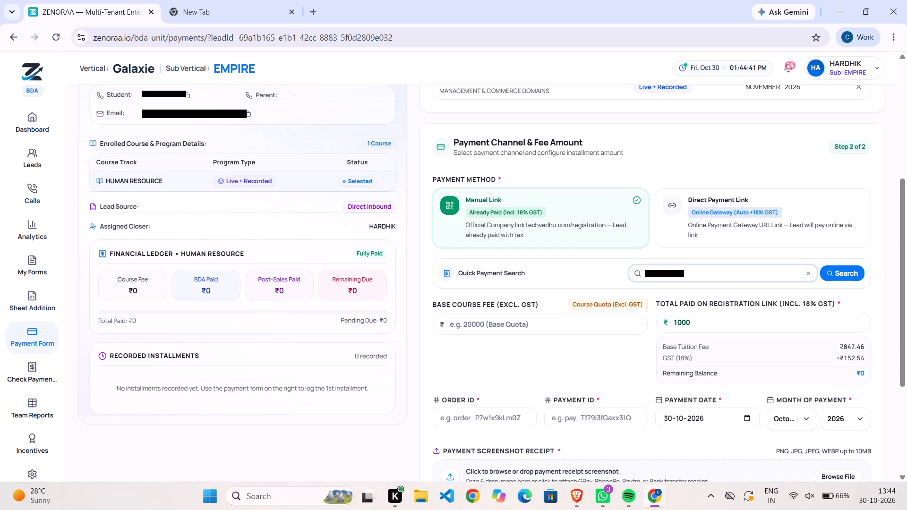
pyautogui.press('Return')
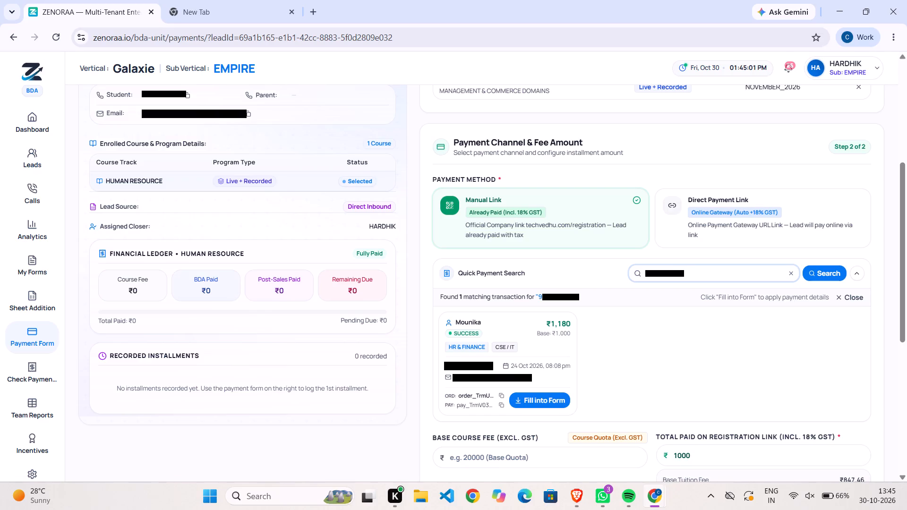
# Recopy Mounika's mobile number from the TNI sheet and rerun the Quick Payment Search in vaishnavi's payment form with it.
pyautogui.hotkey('alt', 'Tab')
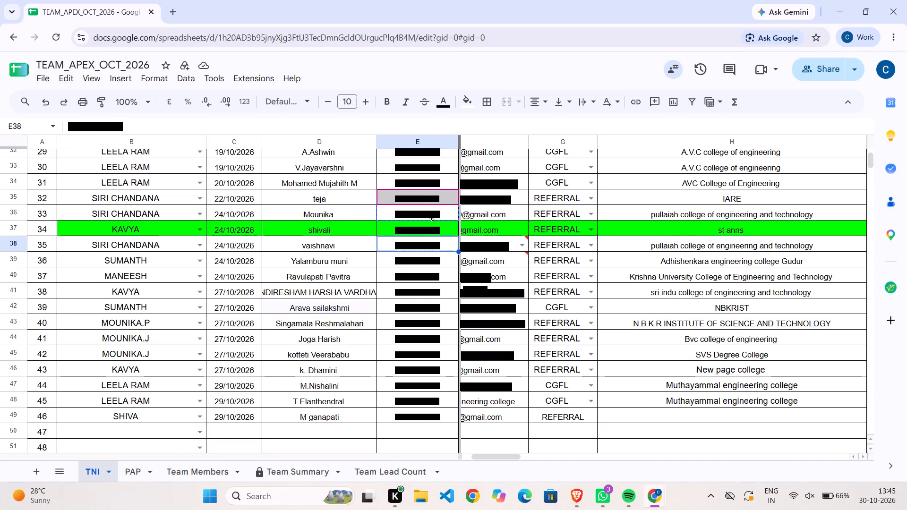
pyautogui.click(428, 212)
pyautogui.hotkey('ctrl', 'c')
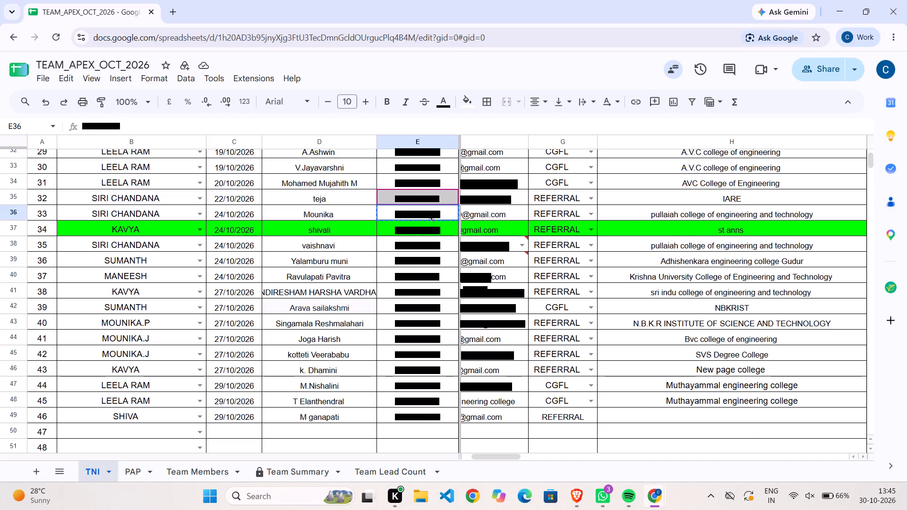
pyautogui.hotkey('alt', 'Tab')
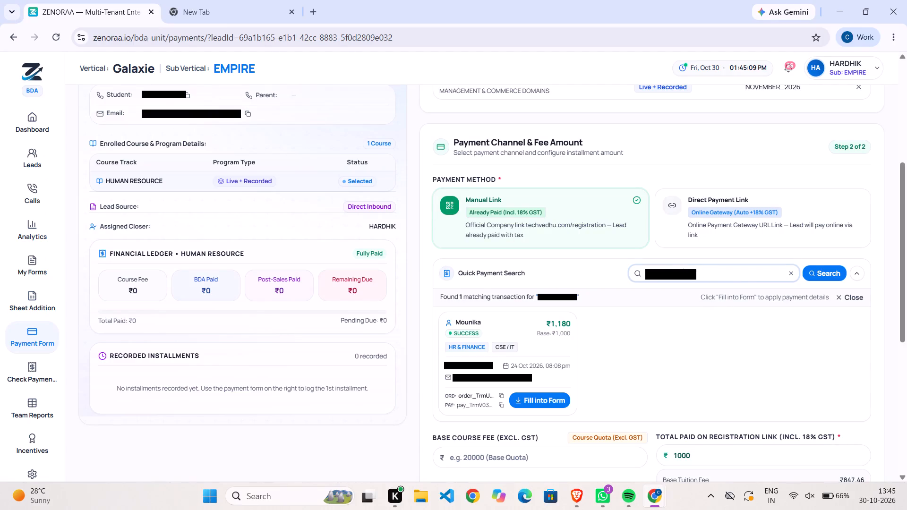
pyautogui.moveTo(692, 274); pyautogui.dragTo(638, 276)
pyautogui.hotkey('ctrl', 'v')
pyautogui.press('Return')
# Copy vaishnavi's mobile number from the TNI sheet and run the Quick Payment Search in the payment form with it.
pyautogui.hotkey('alt', 'Tab')
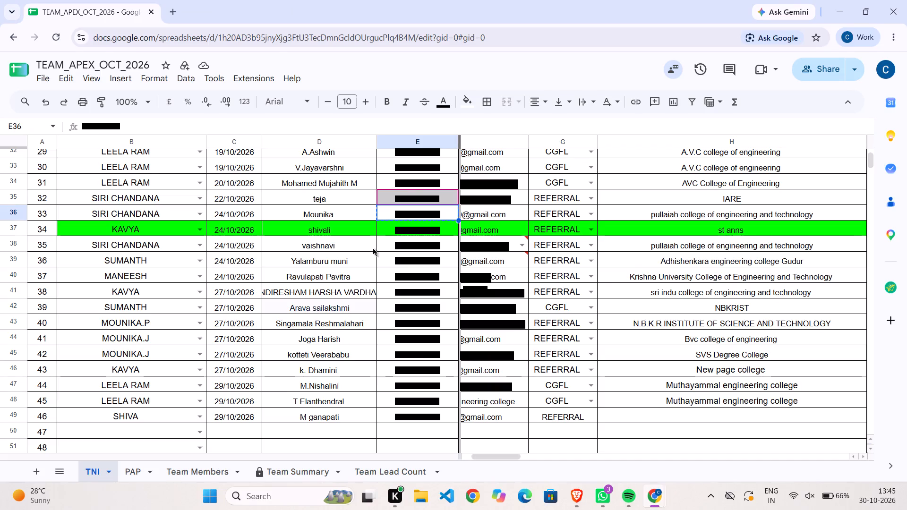
pyautogui.click(409, 245)
pyautogui.hotkey('ctrl', 'c')
pyautogui.hotkey('alt', 'Tab')
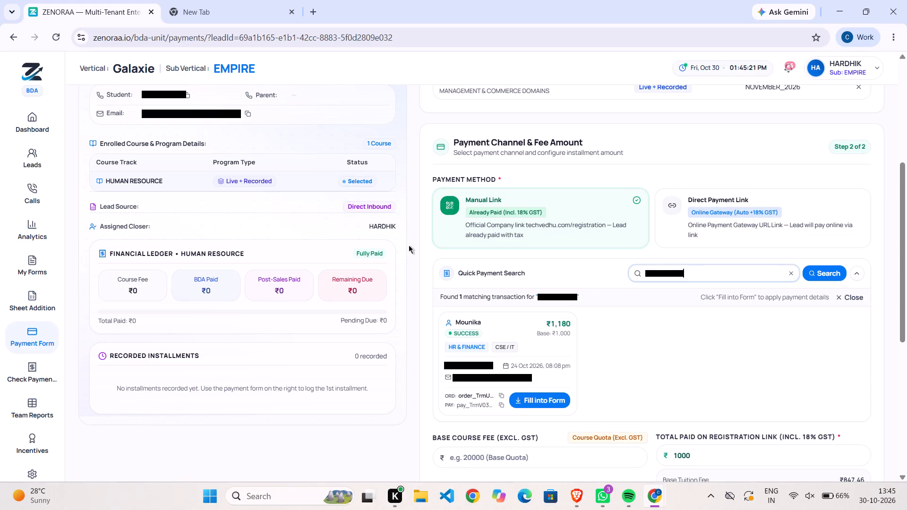
pyautogui.moveTo(687, 275); pyautogui.dragTo(647, 272)
pyautogui.moveTo(647, 272); pyautogui.dragTo(641, 274)
pyautogui.hotkey('ctrl', 'v')
pyautogui.press('Return')
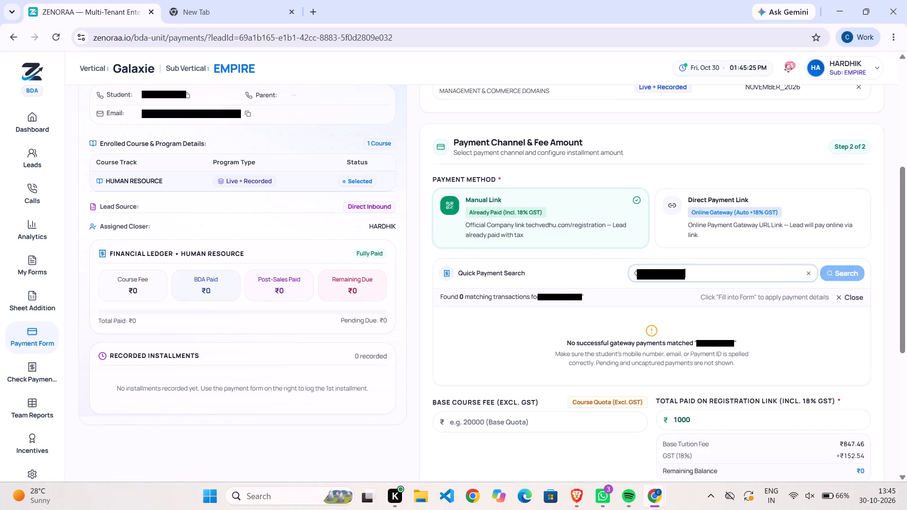
# Copy teja's mobile number from the TNI sheet and run the Quick Payment Search in vaishnavi's payment form with it.
pyautogui.hotkey('alt', 'Tab')
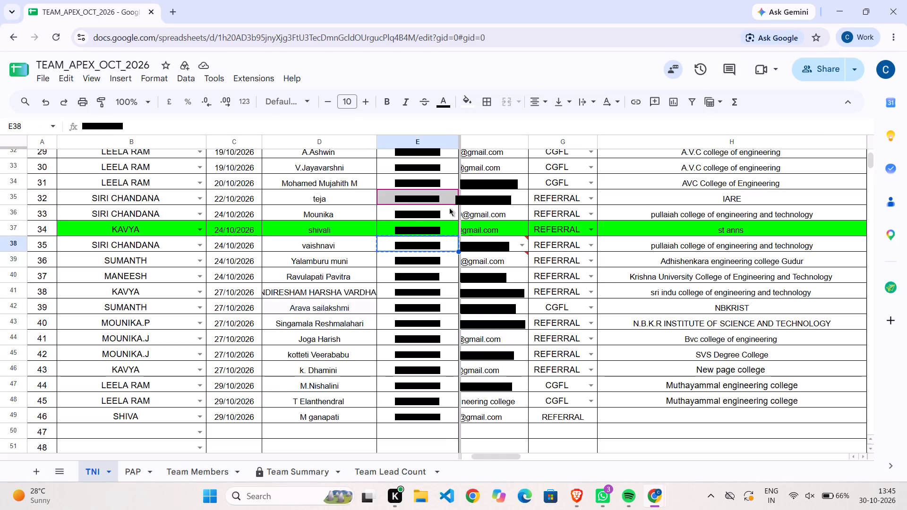
pyautogui.click(436, 202)
pyautogui.hotkey('ctrl', 'c')
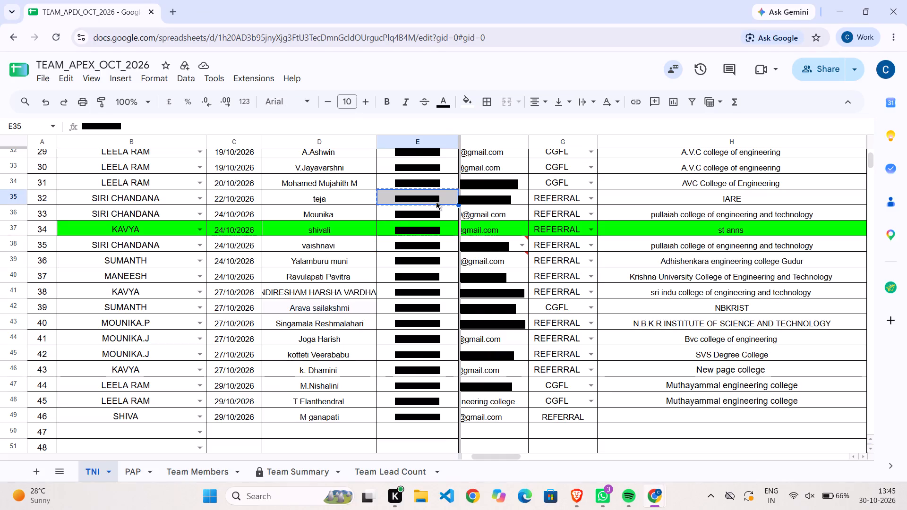
pyautogui.hotkey('alt', 'Tab')
pyautogui.moveTo(688, 274); pyautogui.dragTo(640, 273)
pyautogui.hotkey('ctrl', 'v')
pyautogui.press('Return')
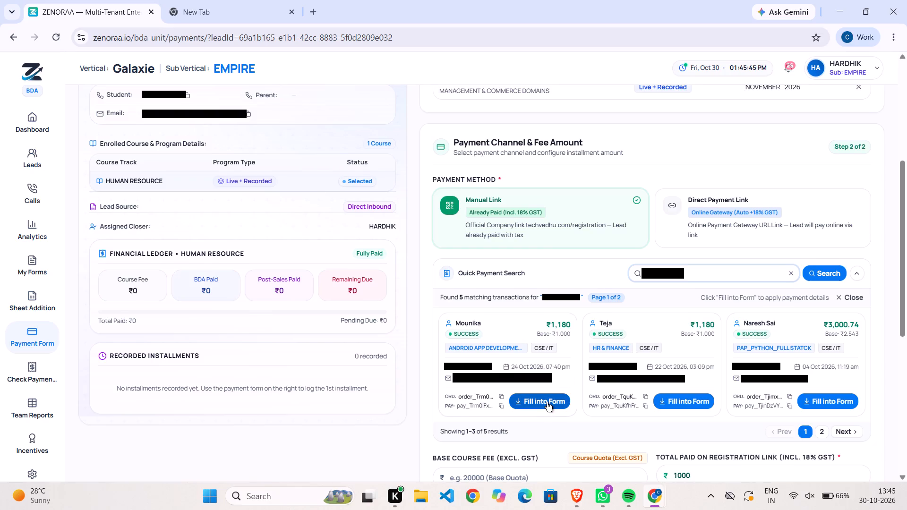
pyautogui.scroll(2, 547, 402)
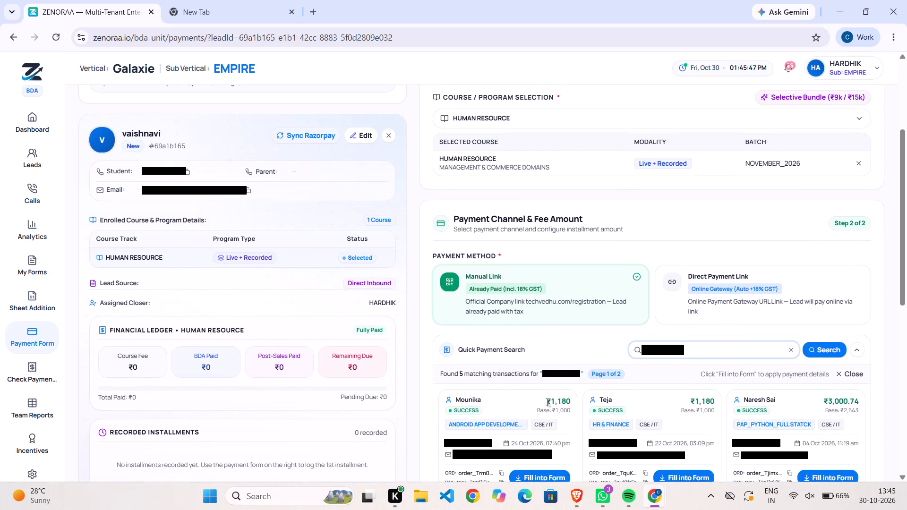
pyautogui.scroll(-3, 547, 402)
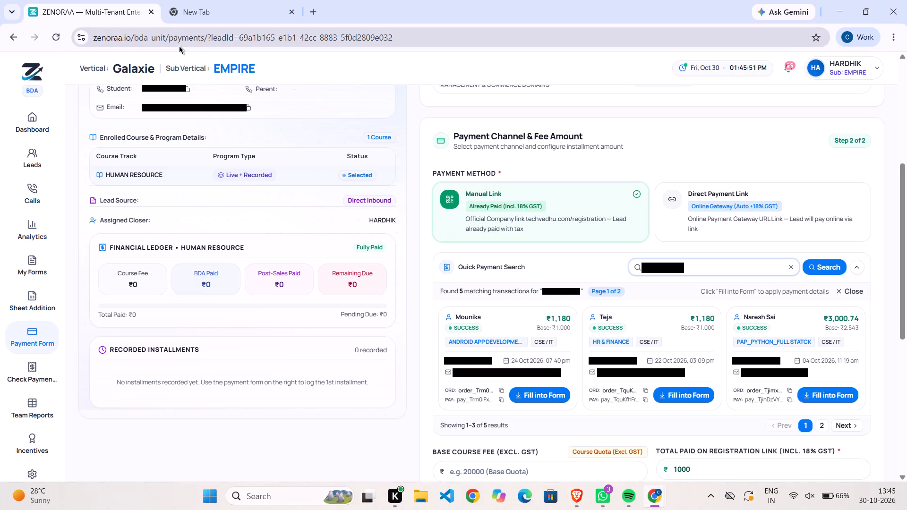
# Switch to the TEAM_APEX_OCT_2026 spreadsheet, compare the transaction IDs of teja, Mounika and vaishnavi in the TNI sheet, and return to the payment form.
pyautogui.hotkey('alt', 'Tab')
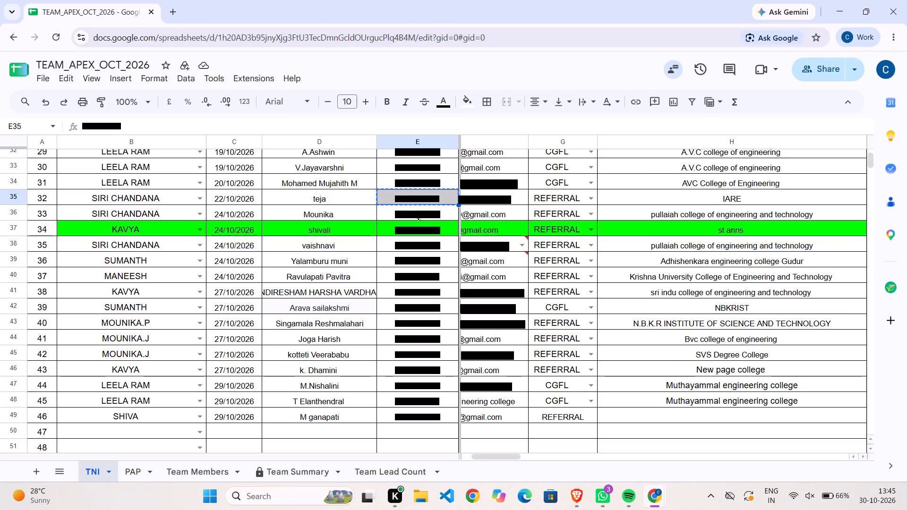
pyautogui.hscroll(-9, 415, 212)
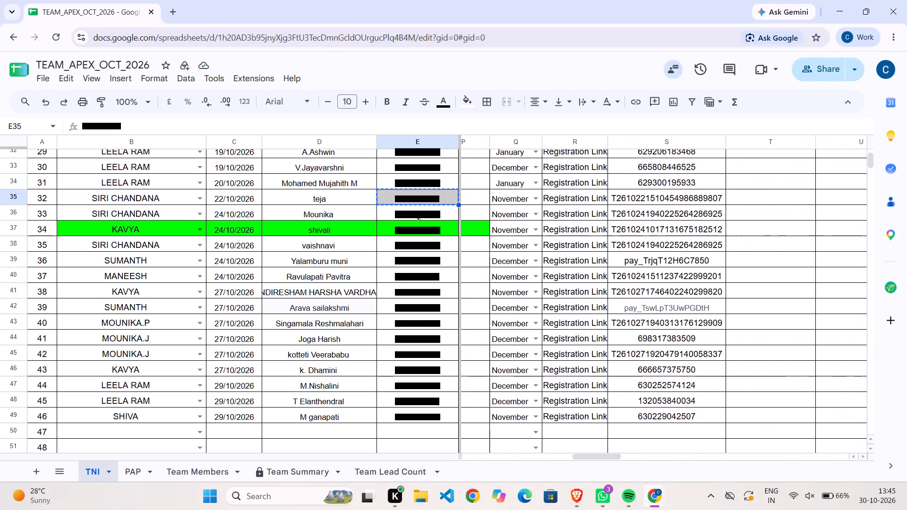
pyautogui.hscroll(-1, 415, 212)
pyautogui.hscroll(1, 415, 212)
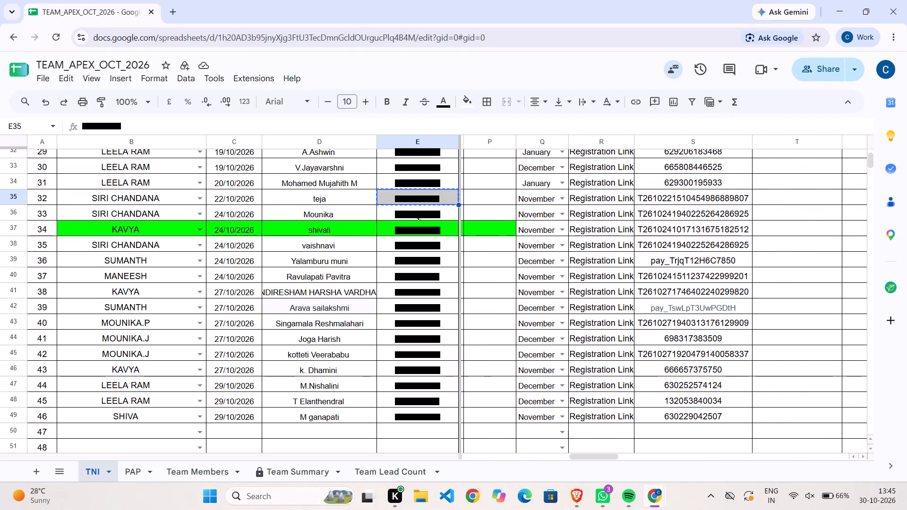
pyautogui.hscroll(1, 415, 212)
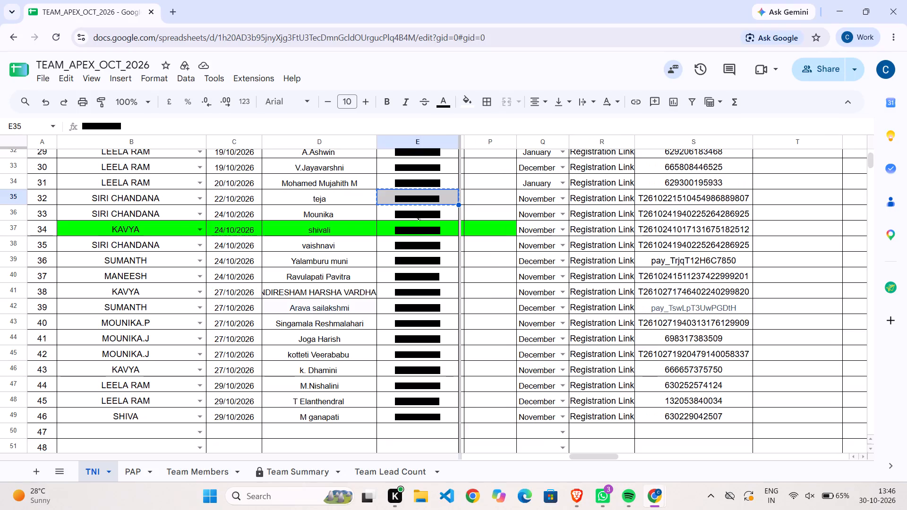
pyautogui.hotkey('alt', 'Tab')
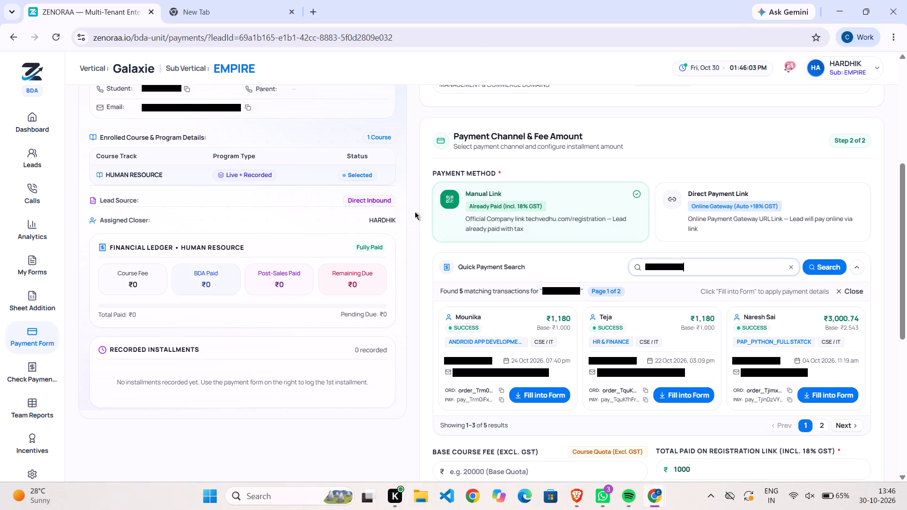
# Fill vaishnavi's payment form from Mounika's ₹1,180 transaction of 24 Oct 2026, 07:40 pm, and look over the filled payment details.
pyautogui.click(542, 392)
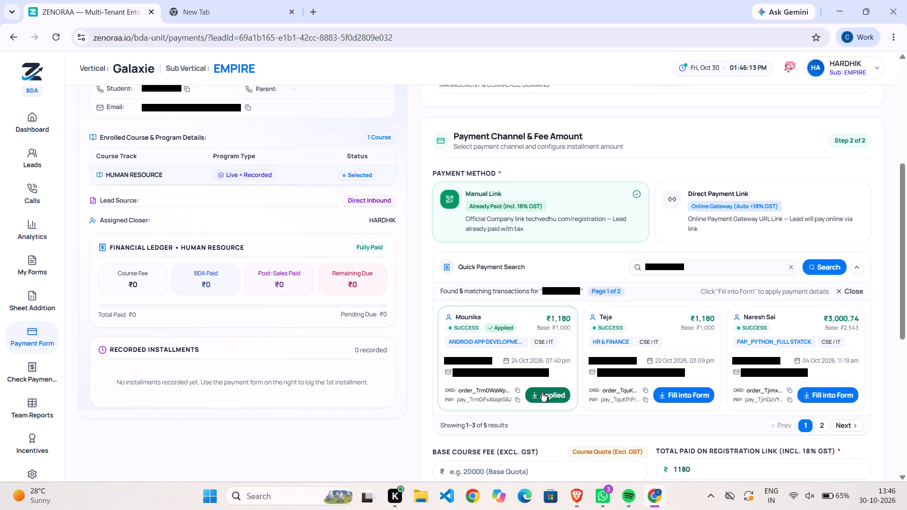
pyautogui.scroll(-4, 542, 392)
pyautogui.scroll(-2, 741, 384)
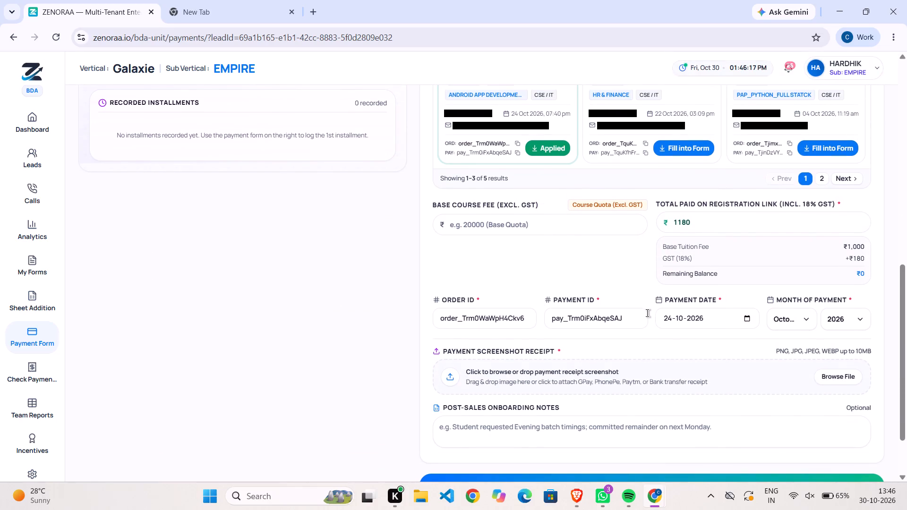
pyautogui.scroll(2, 647, 313)
pyautogui.scroll(-4, 647, 313)
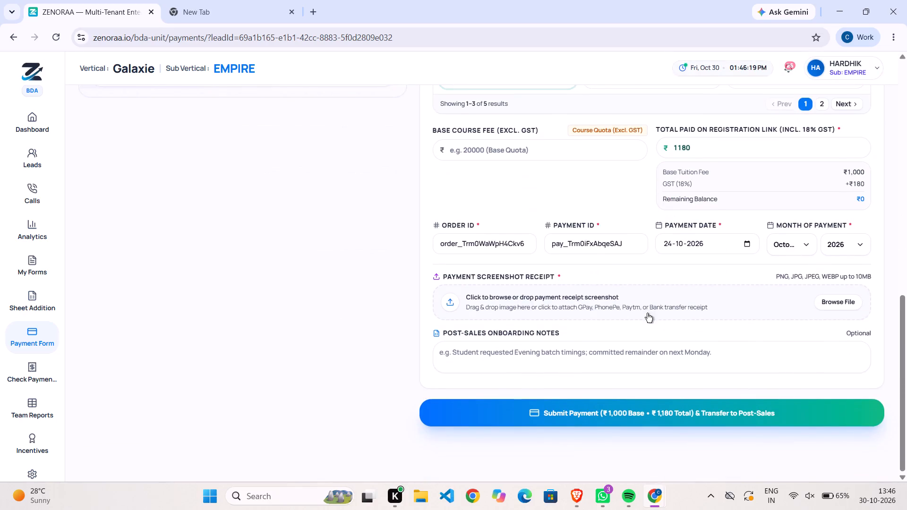
# Attach the payment JPEG from Downloads as the payment screenshot receipt and preview it against the order and payment IDs.
pyautogui.click(853, 305)
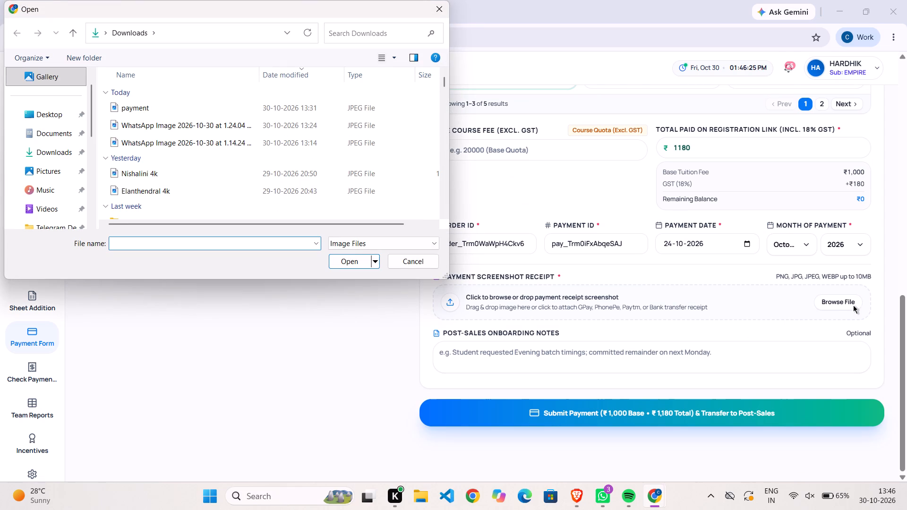
pyautogui.click(260, 108)
pyautogui.click(352, 266)
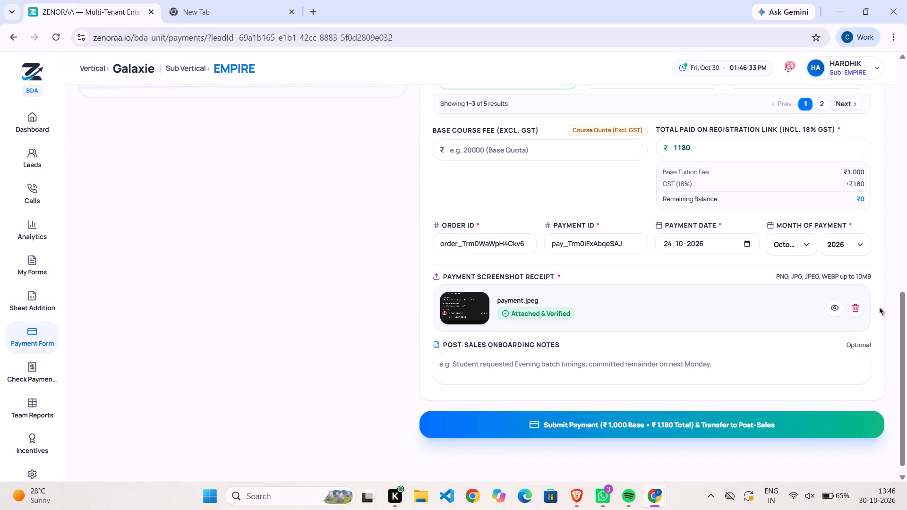
pyautogui.click(833, 307)
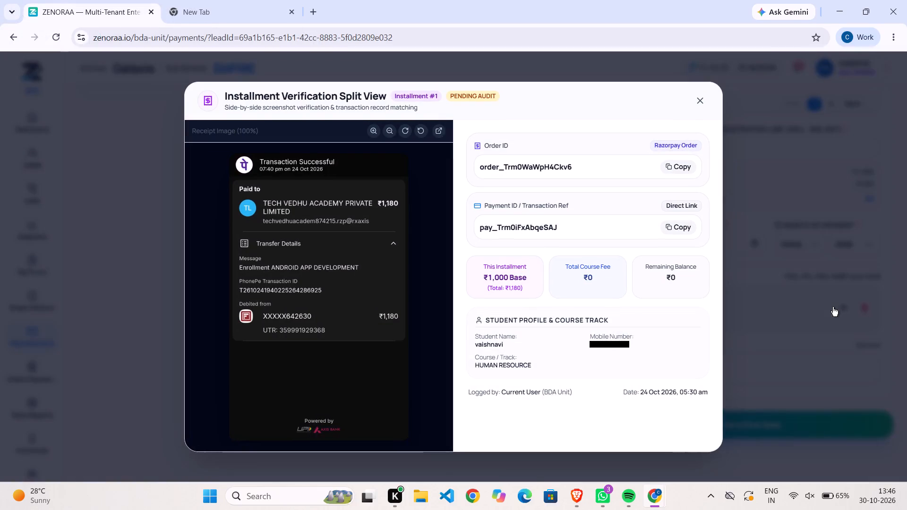
pyautogui.click(700, 103)
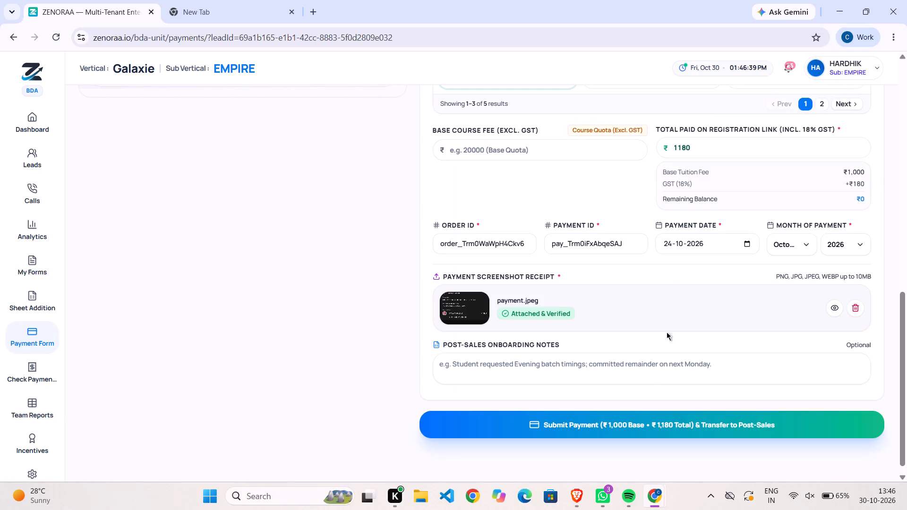
# Set the base course fee to ₹5,000, submit vaishnavi's ₹1,180 HUMAN RESOURCE payment and confirm the submission.
pyautogui.click(638, 423)
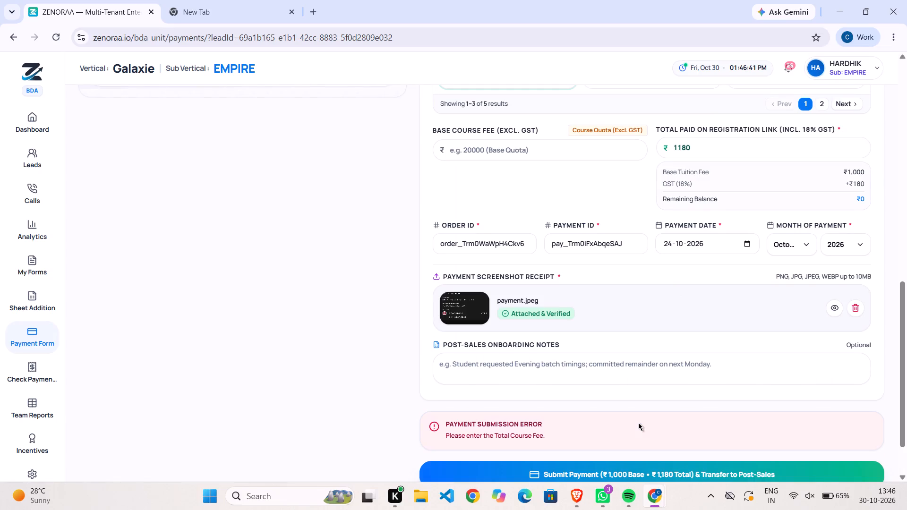
pyautogui.click(532, 148)
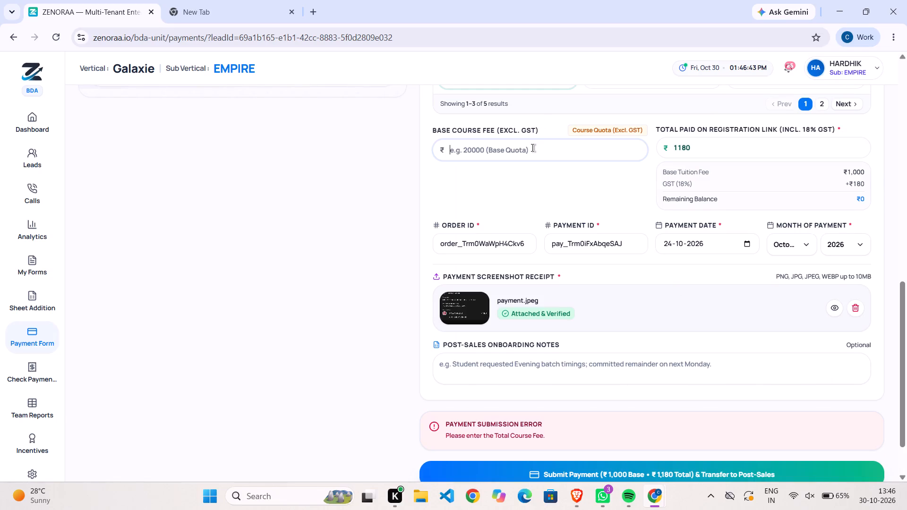
pyautogui.write('5000')
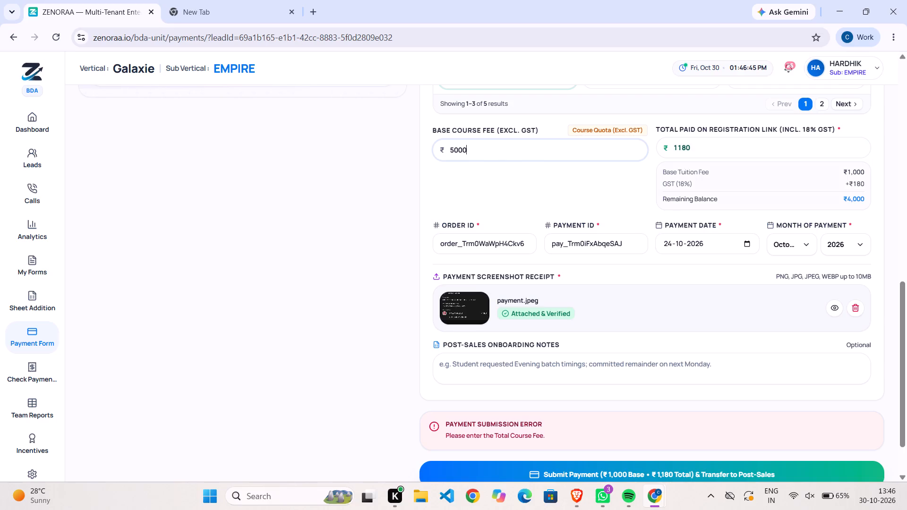
pyautogui.click(662, 471)
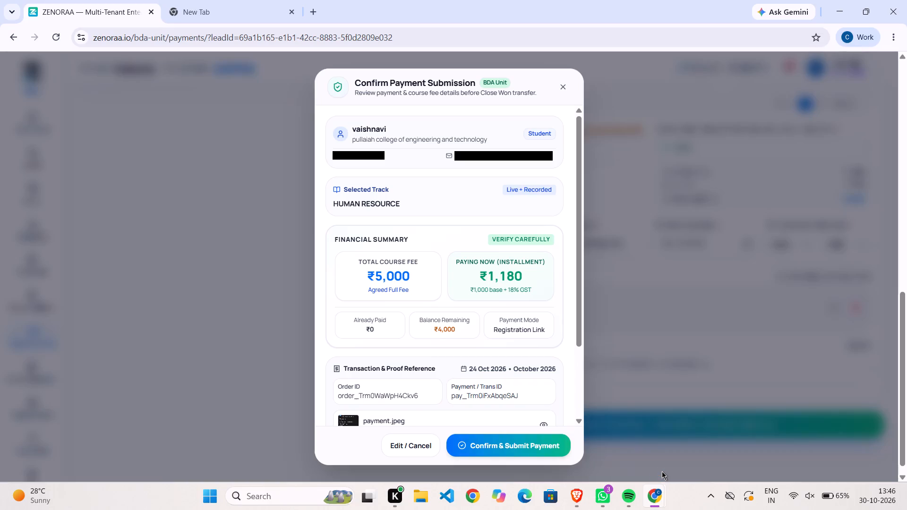
pyautogui.click(498, 442)
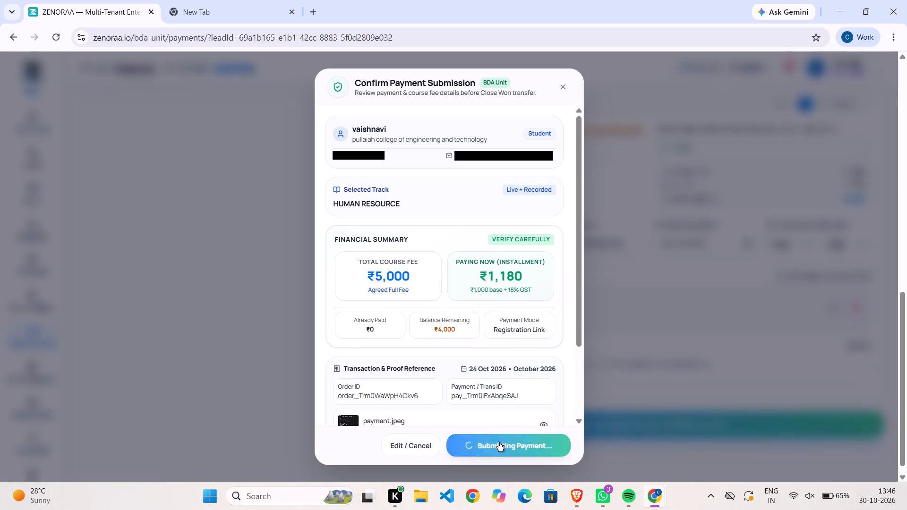
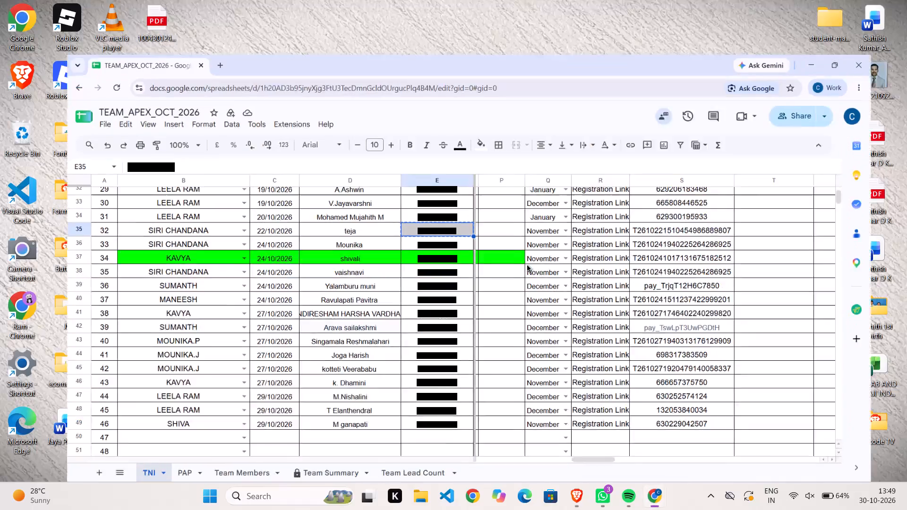
# Review the latest course fees in the TNI sheet, the fee records in the PAP sheet and the Team Summary totals.
pyautogui.scroll(-1, 362, 414)
pyautogui.click(362, 414)
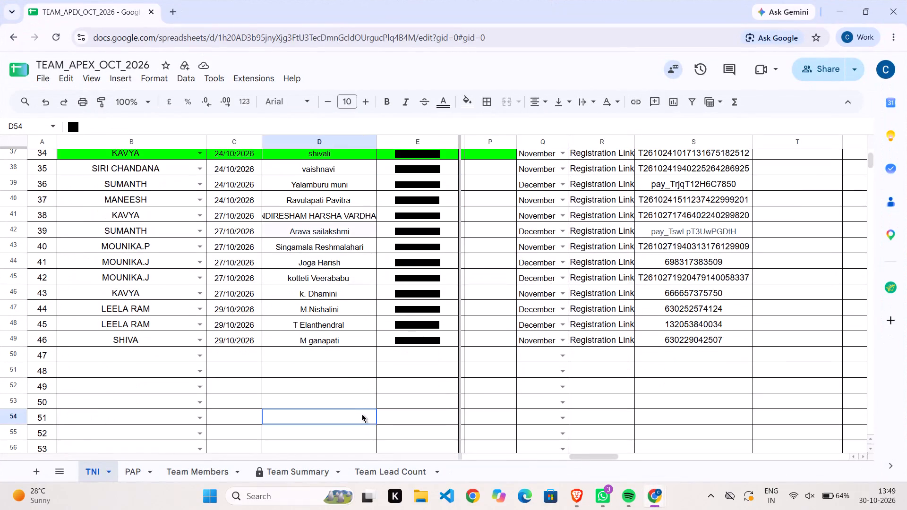
pyautogui.hscroll(4, 496, 348)
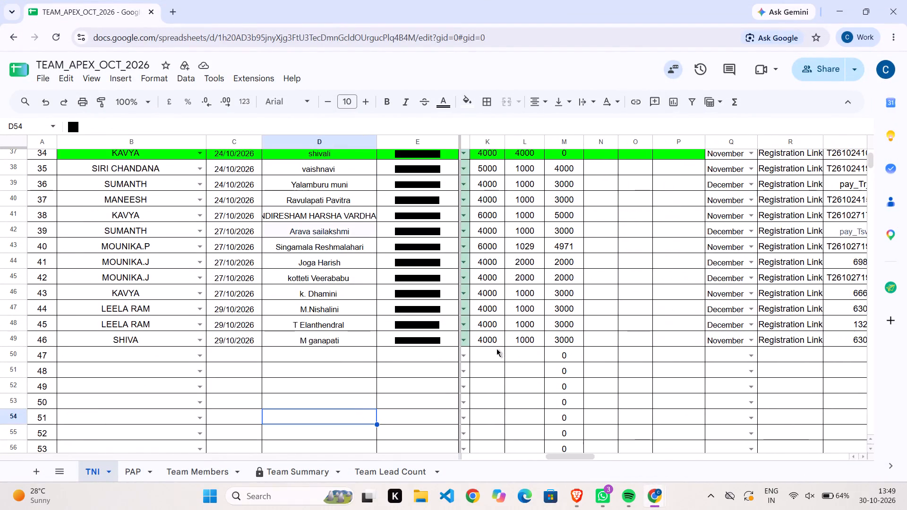
pyautogui.moveTo(492, 306); pyautogui.dragTo(488, 333)
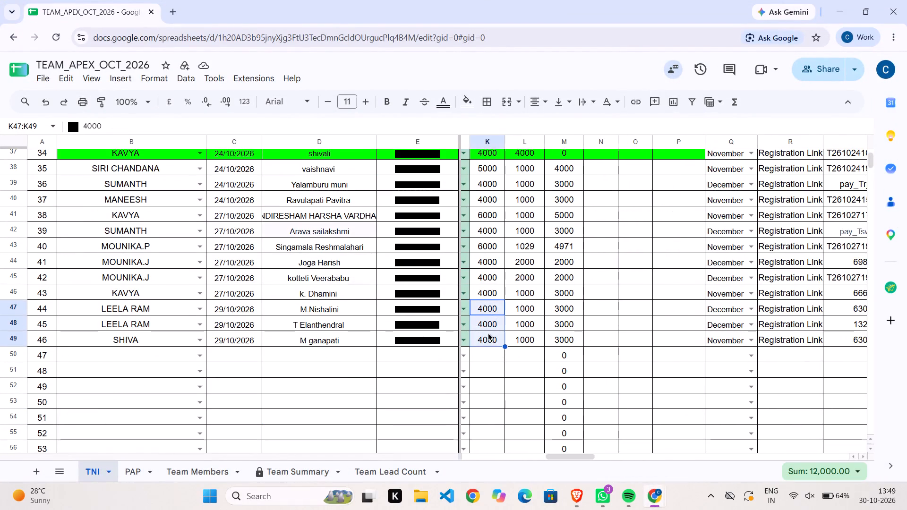
pyautogui.click(132, 478)
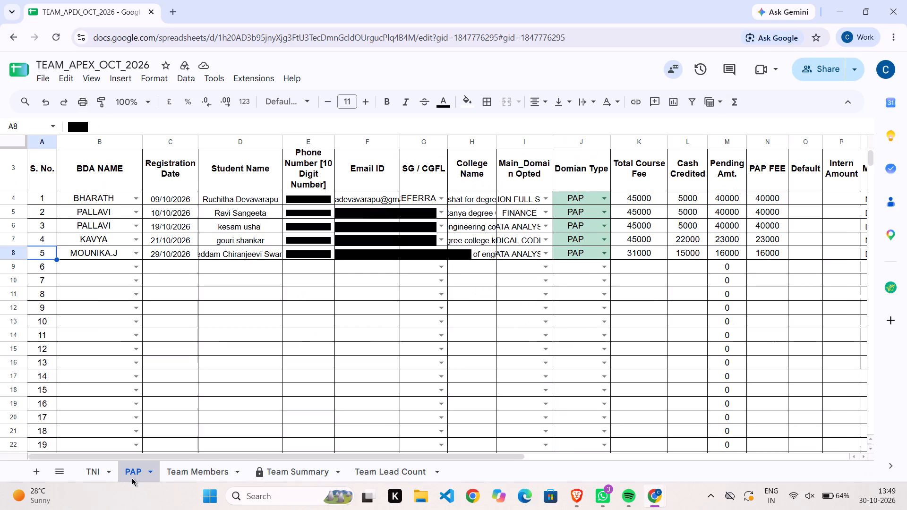
pyautogui.click(656, 254)
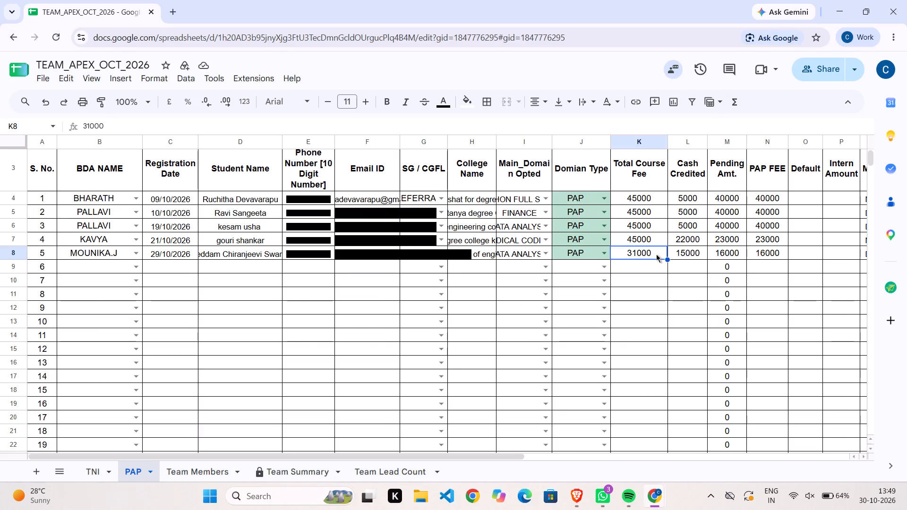
pyautogui.click(651, 289)
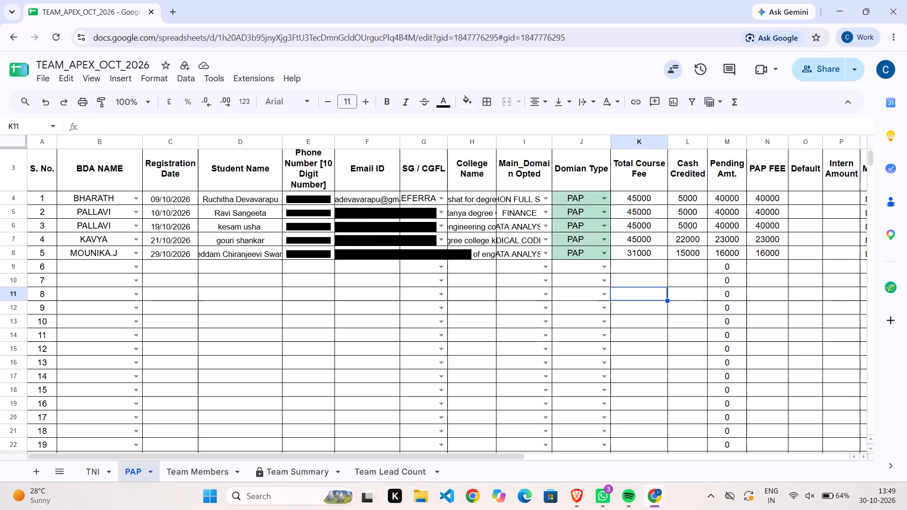
pyautogui.hscroll(6, 651, 289)
pyautogui.click(92, 473)
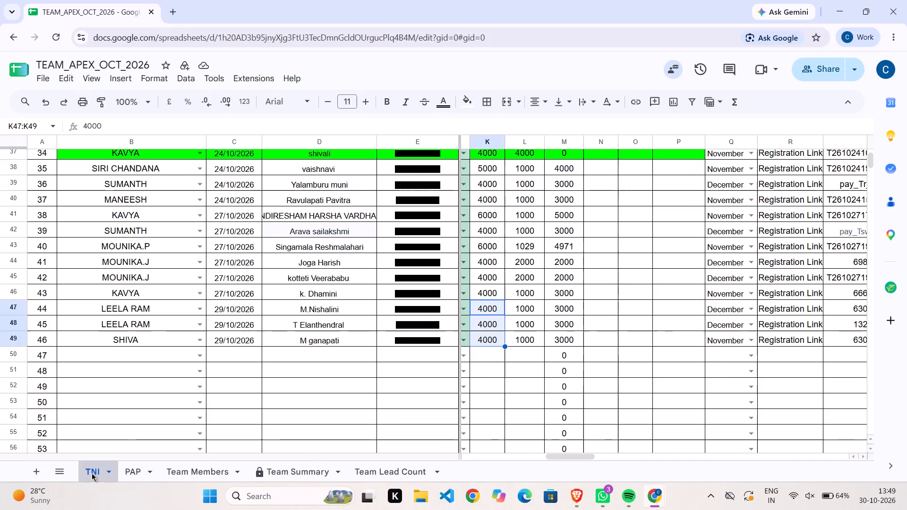
pyautogui.click(279, 475)
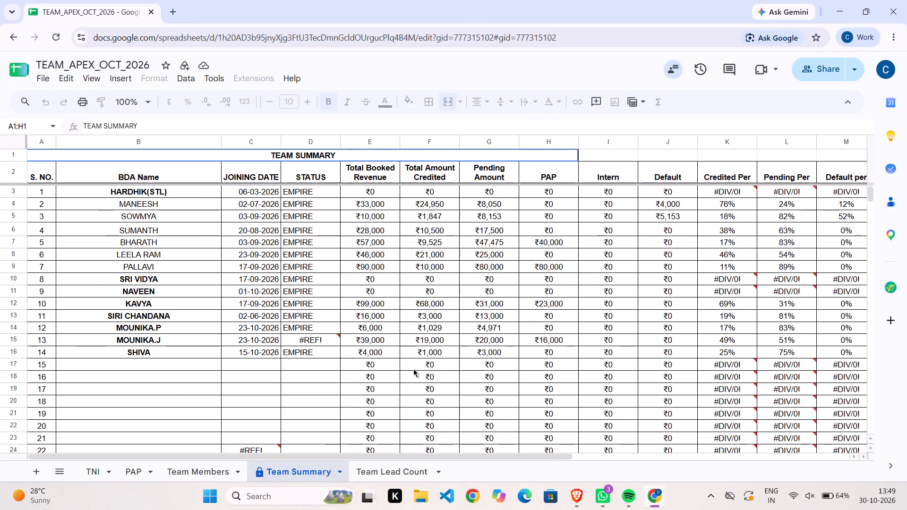
pyautogui.scroll(-4, 413, 369)
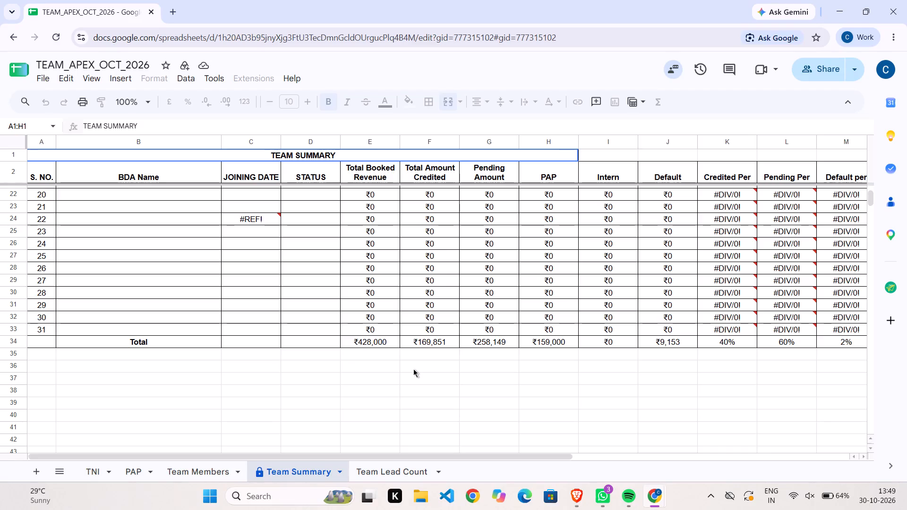
# Return to the TNI sheet and sum the pending amounts for rows 39 to 49, and separately for rows 35 and 36.
pyautogui.click(88, 471)
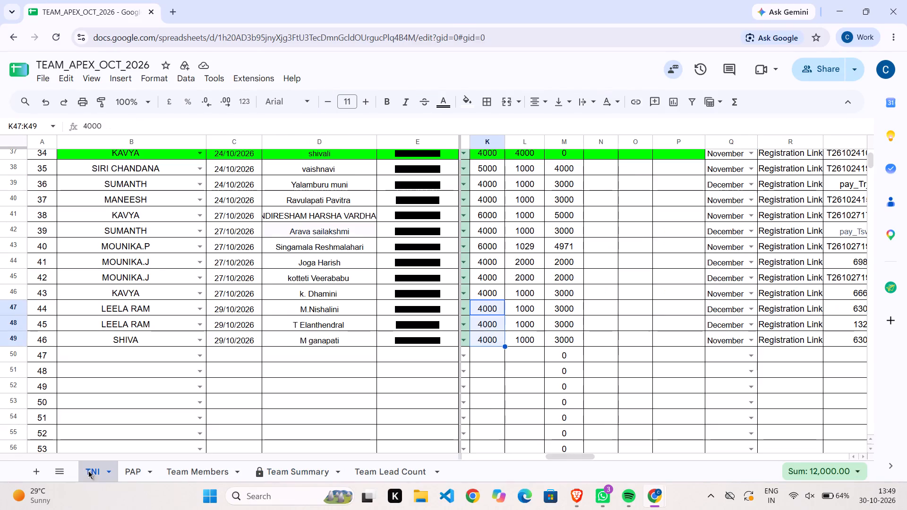
pyautogui.click(298, 381)
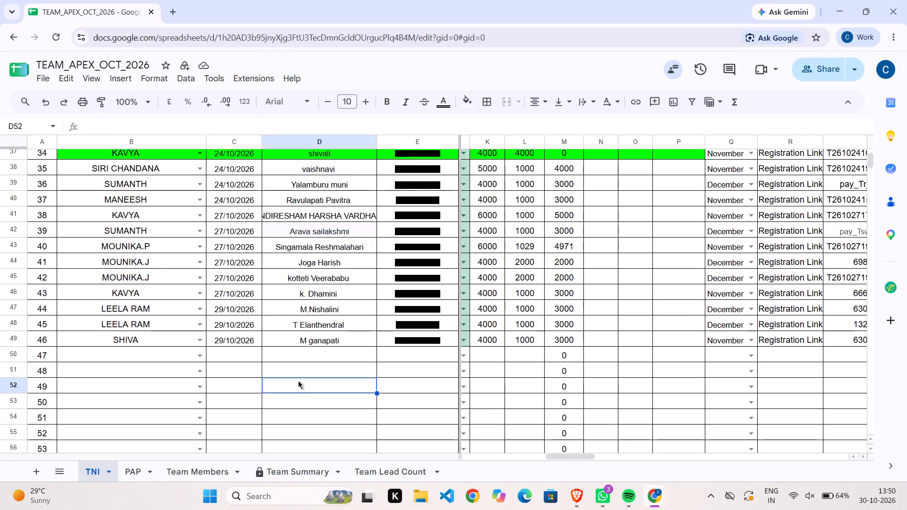
pyautogui.scroll(1, 298, 381)
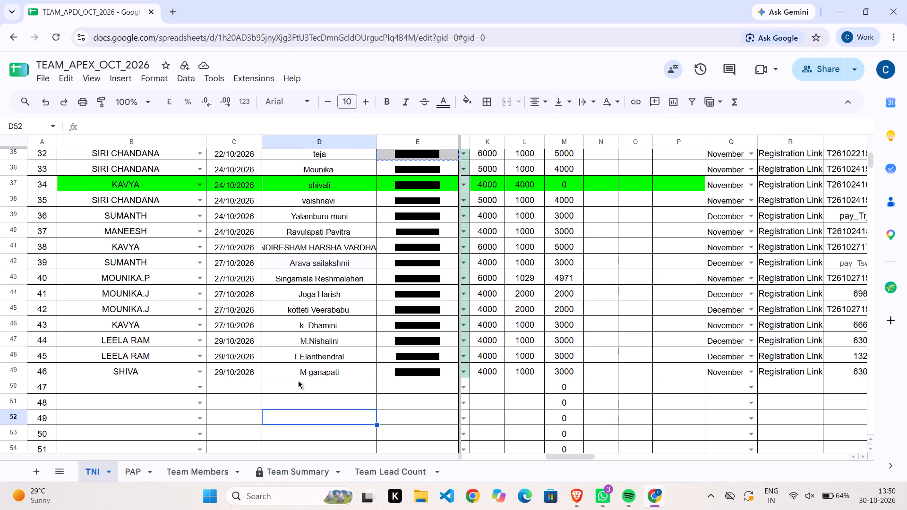
pyautogui.hscroll(4, 298, 381)
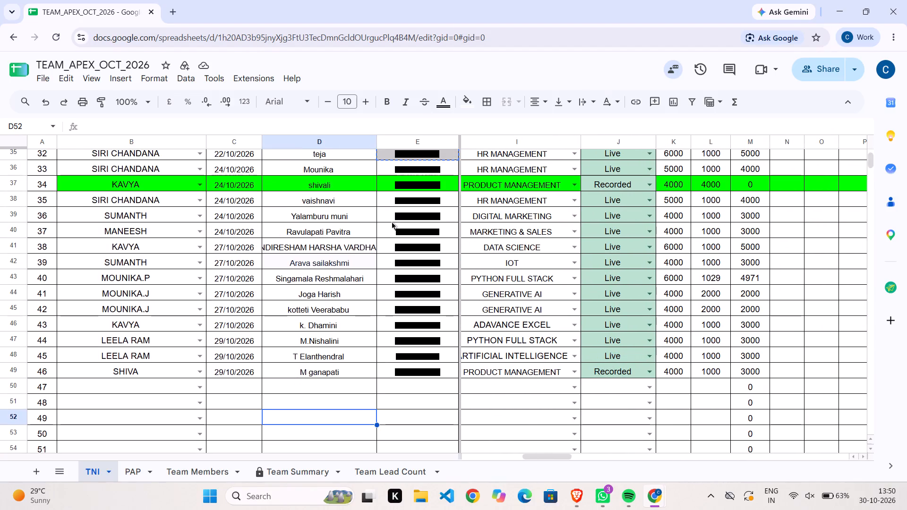
pyautogui.moveTo(745, 213); pyautogui.dragTo(751, 348)
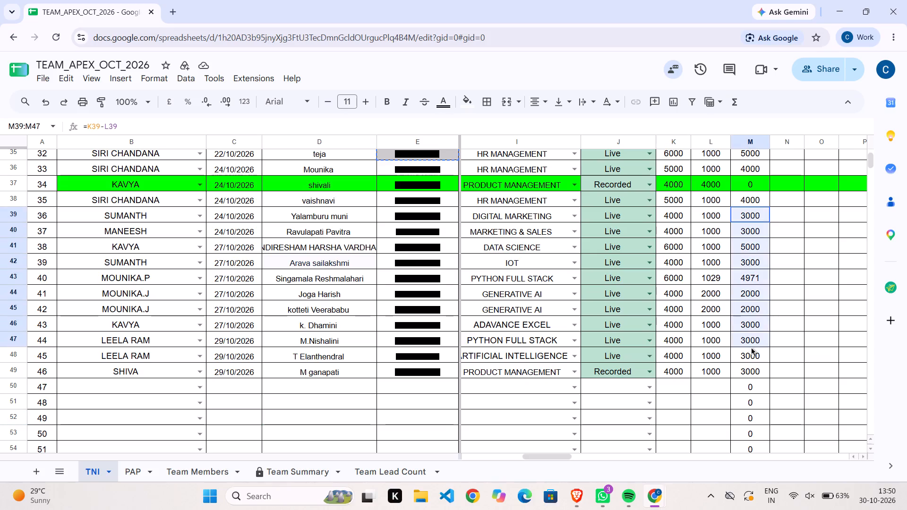
pyautogui.moveTo(751, 348); pyautogui.dragTo(753, 368)
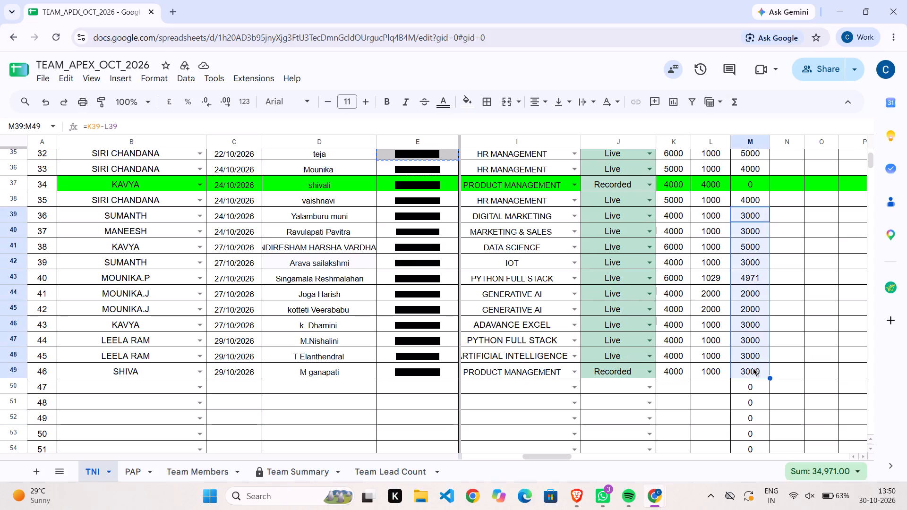
pyautogui.scroll(3, 737, 304)
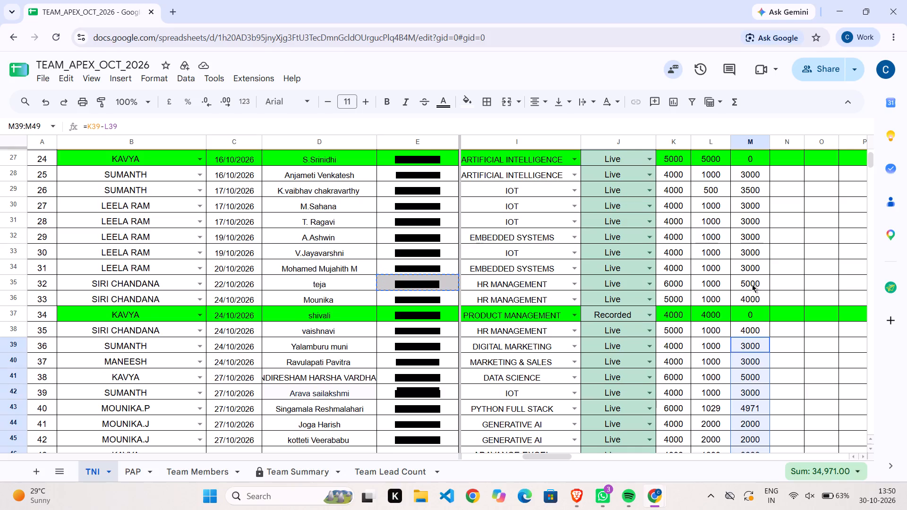
pyautogui.moveTo(752, 284); pyautogui.dragTo(749, 303)
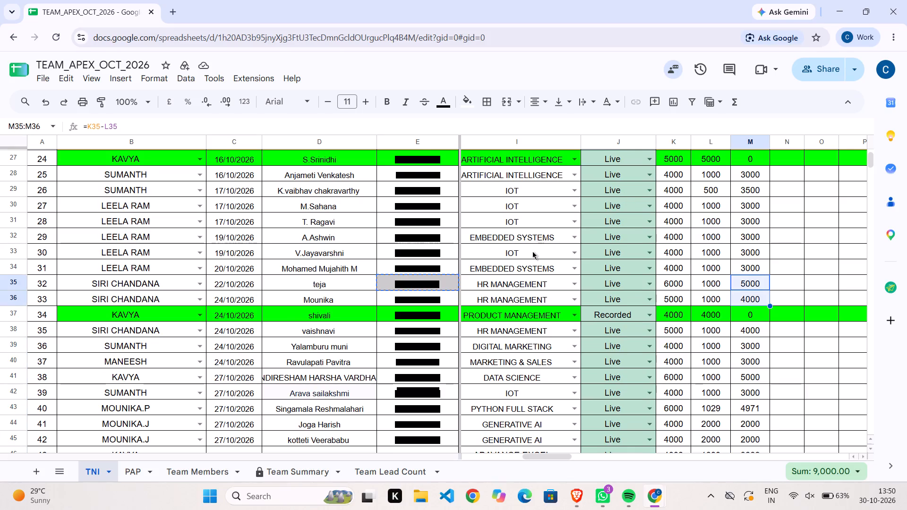
# Examine the domains, fees and pending amounts across the TNI student list, and the revenue figures at the top of the PAP sheet.
pyautogui.scroll(4, 532, 252)
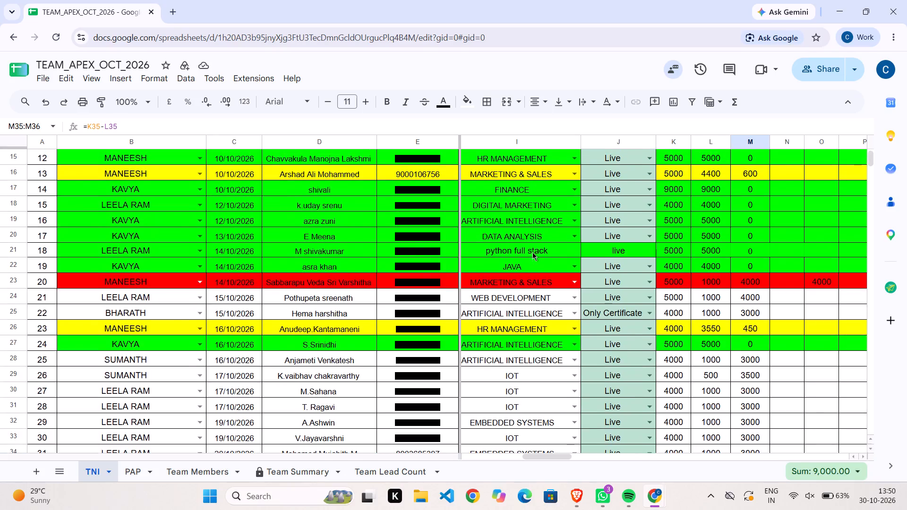
pyautogui.scroll(2, 532, 252)
pyautogui.scroll(-2, 532, 252)
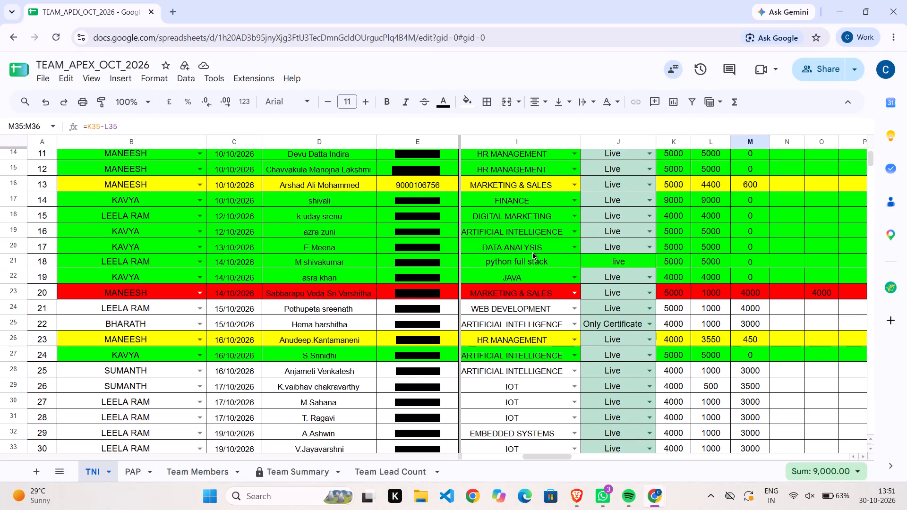
pyautogui.scroll(4, 532, 252)
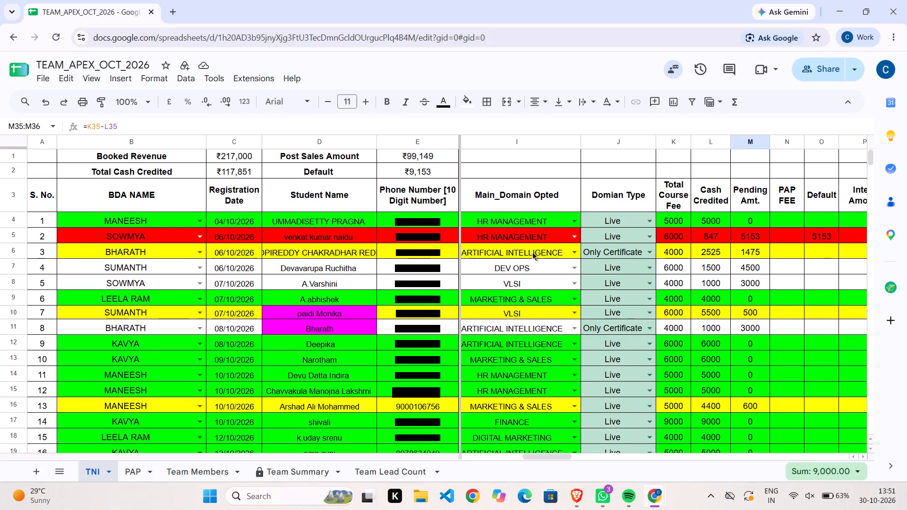
pyautogui.scroll(-2, 532, 252)
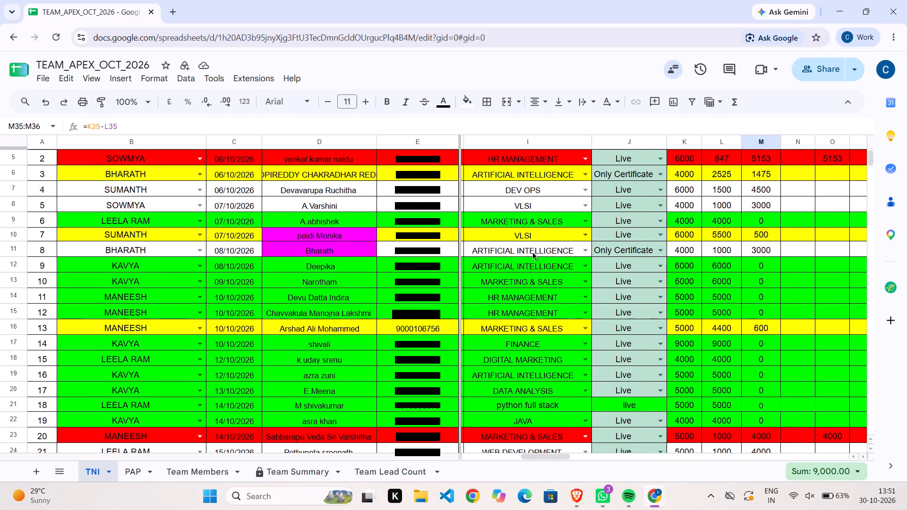
pyautogui.scroll(1, 532, 252)
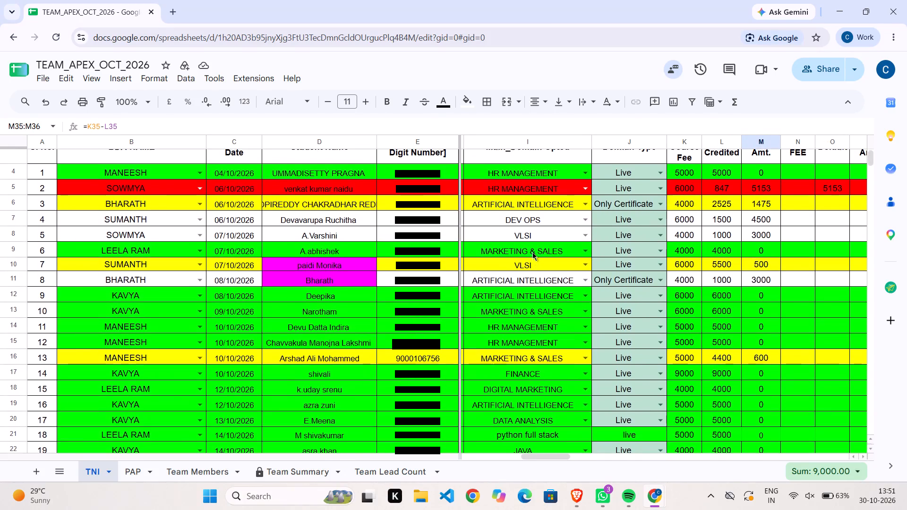
pyautogui.scroll(-5, 532, 252)
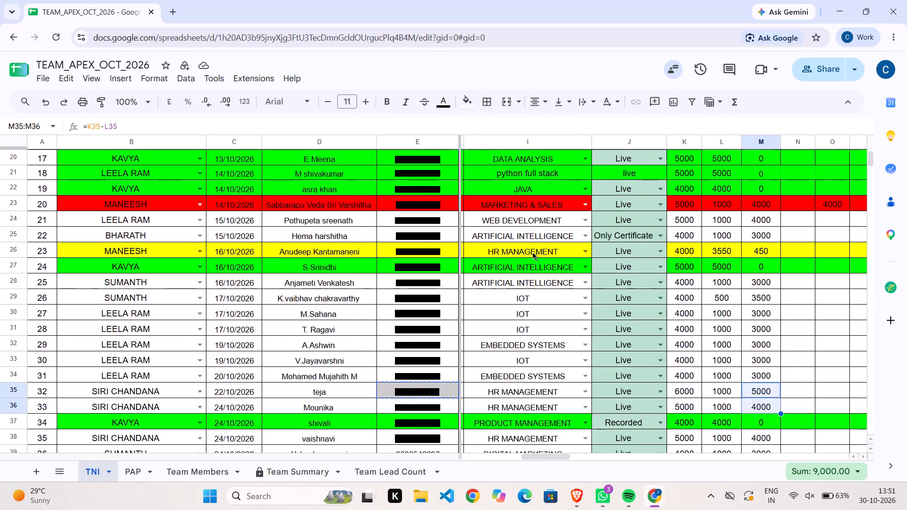
pyautogui.scroll(-2, 532, 252)
pyautogui.click(136, 470)
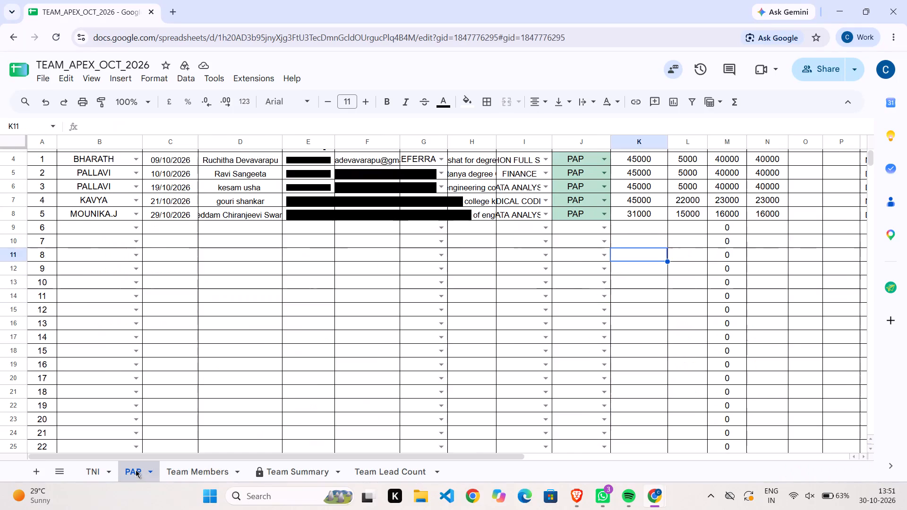
pyautogui.scroll(2, 599, 304)
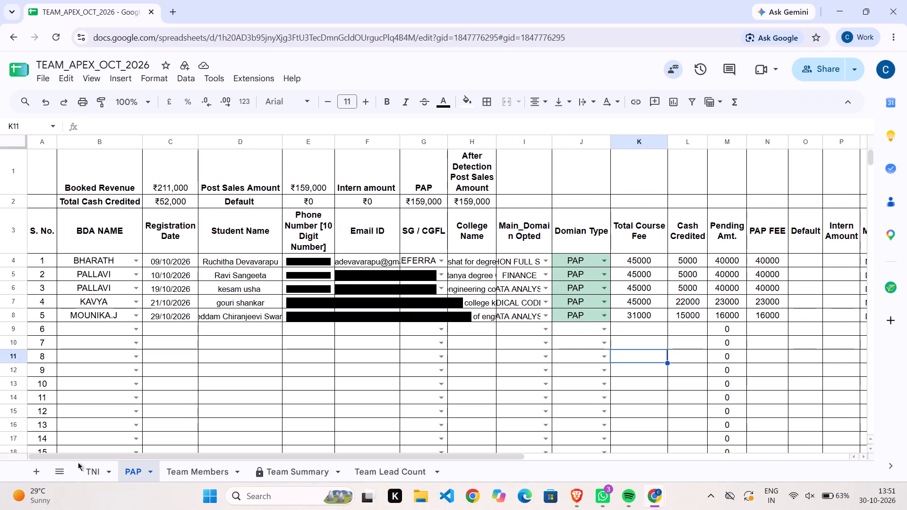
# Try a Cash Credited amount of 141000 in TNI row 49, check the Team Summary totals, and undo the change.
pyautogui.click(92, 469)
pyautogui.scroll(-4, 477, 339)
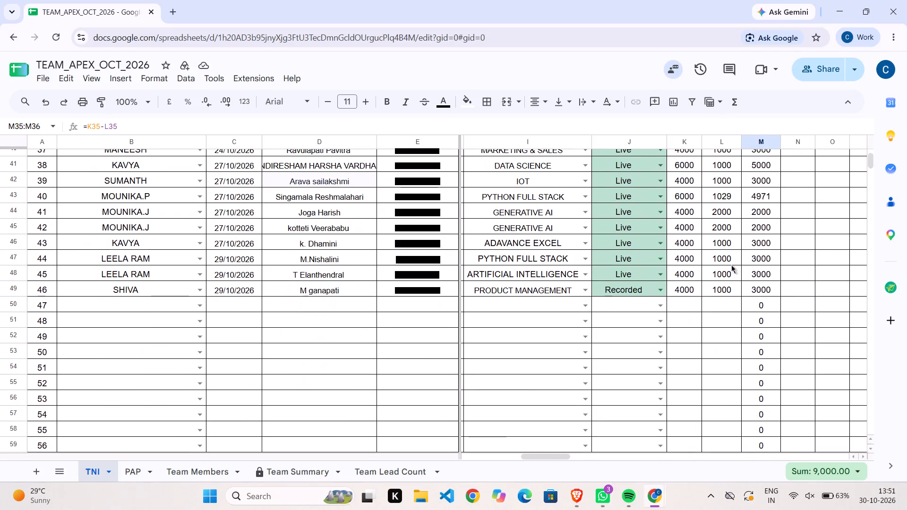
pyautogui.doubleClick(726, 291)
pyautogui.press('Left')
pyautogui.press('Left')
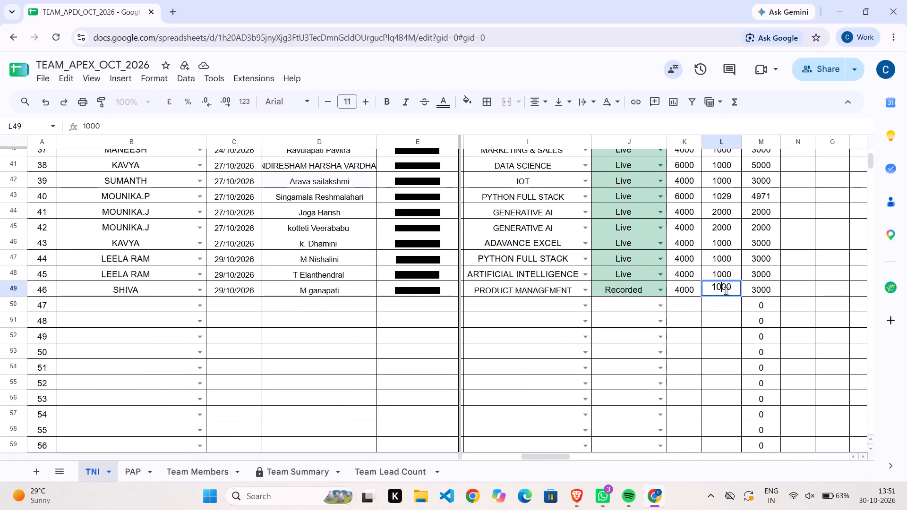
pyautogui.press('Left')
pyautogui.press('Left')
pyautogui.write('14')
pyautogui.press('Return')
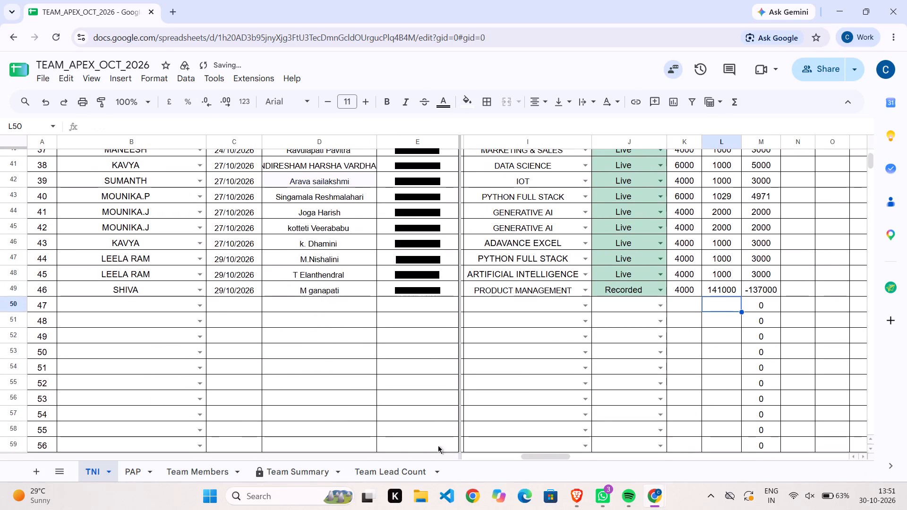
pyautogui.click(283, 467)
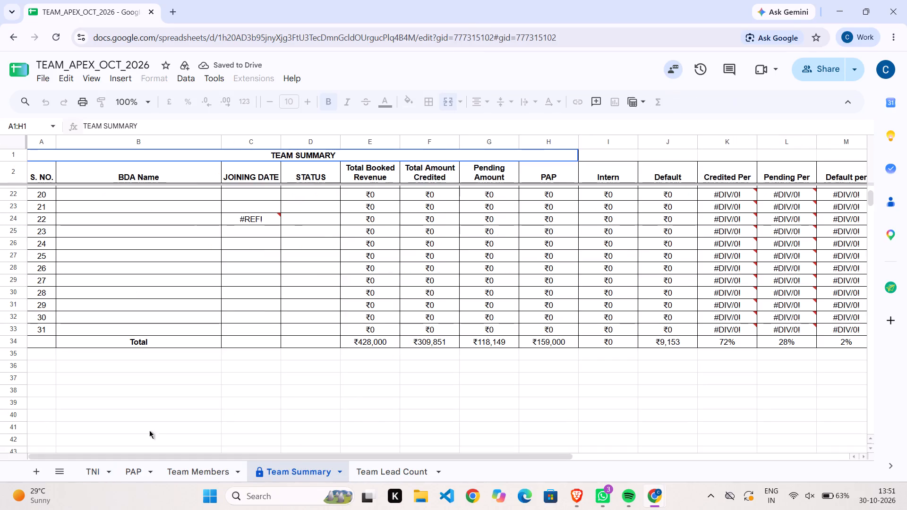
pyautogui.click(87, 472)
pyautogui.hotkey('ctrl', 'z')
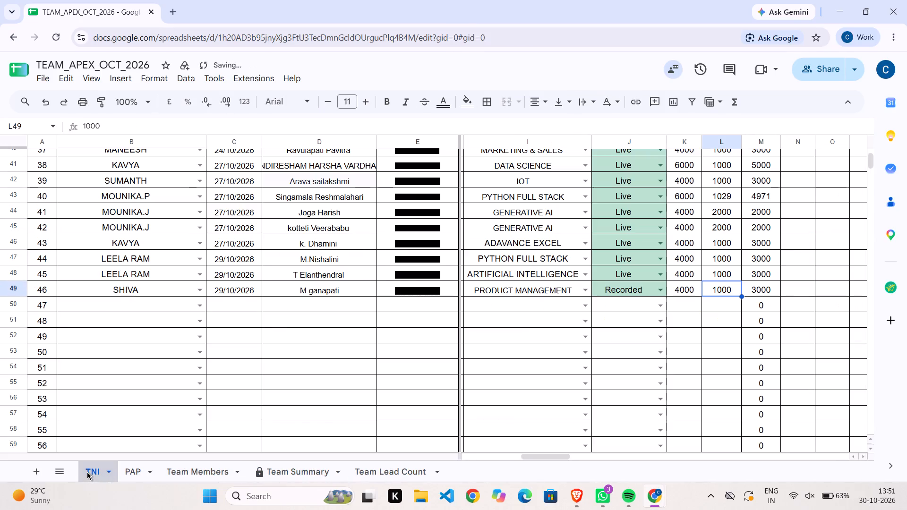
# Examine the Team Summary's Total row across to the After All Detection column.
pyautogui.click(320, 406)
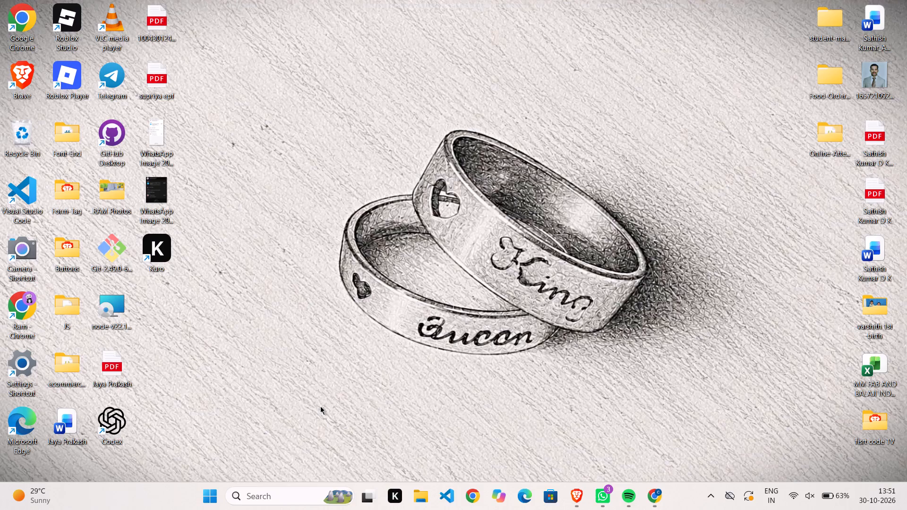
pyautogui.hotkey('alt', 'Tab')
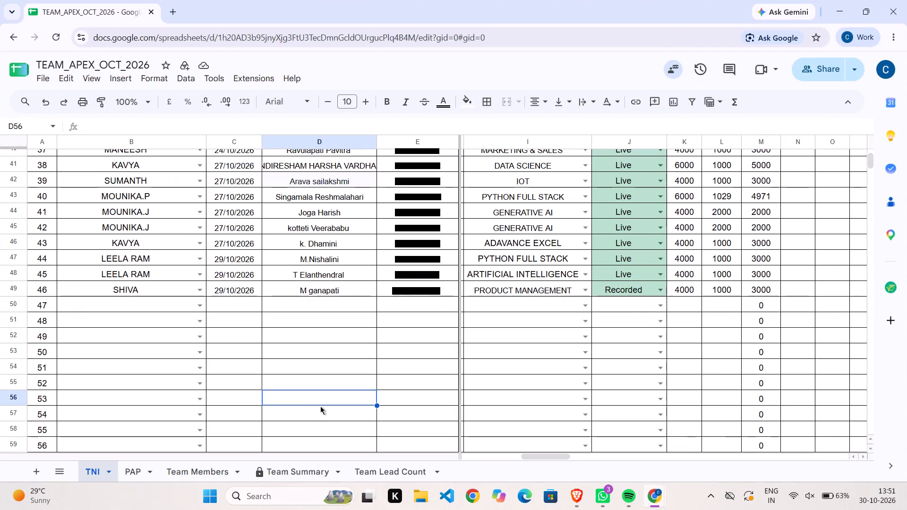
pyautogui.click(283, 472)
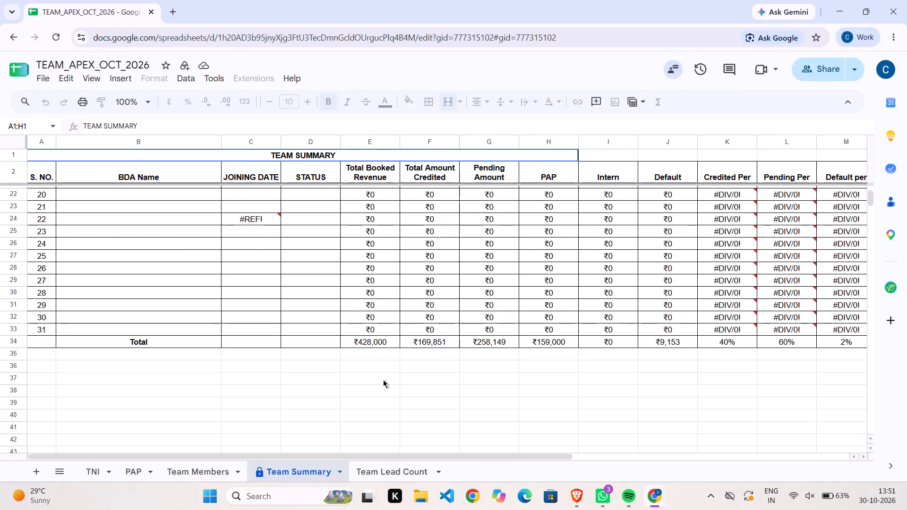
pyautogui.hscroll(-3, 394, 375)
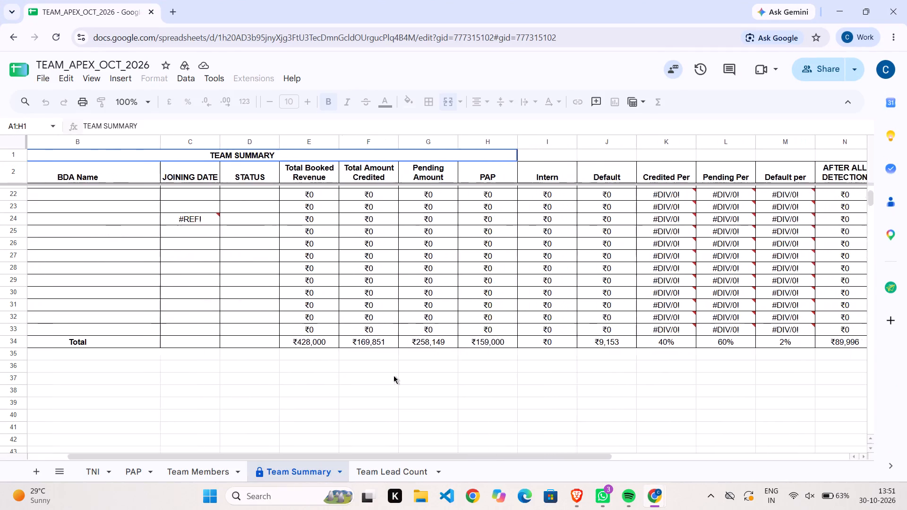
pyautogui.hscroll(-3, 394, 375)
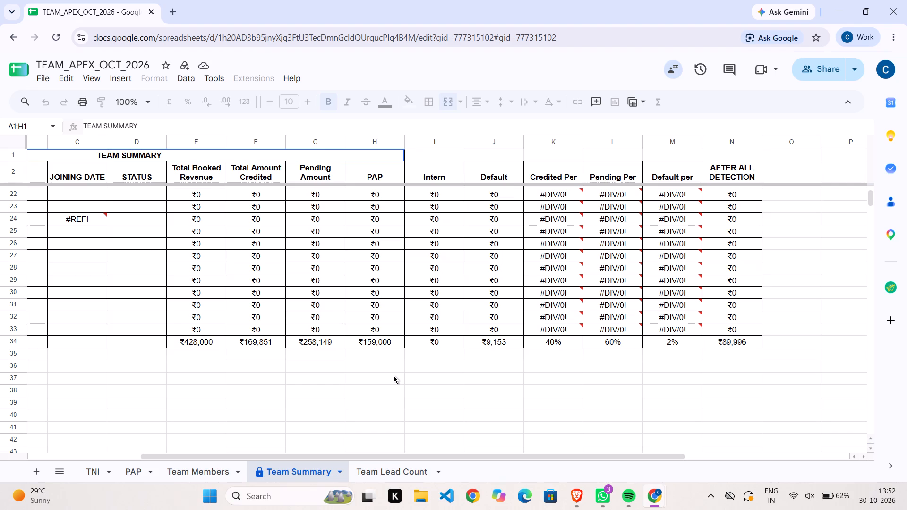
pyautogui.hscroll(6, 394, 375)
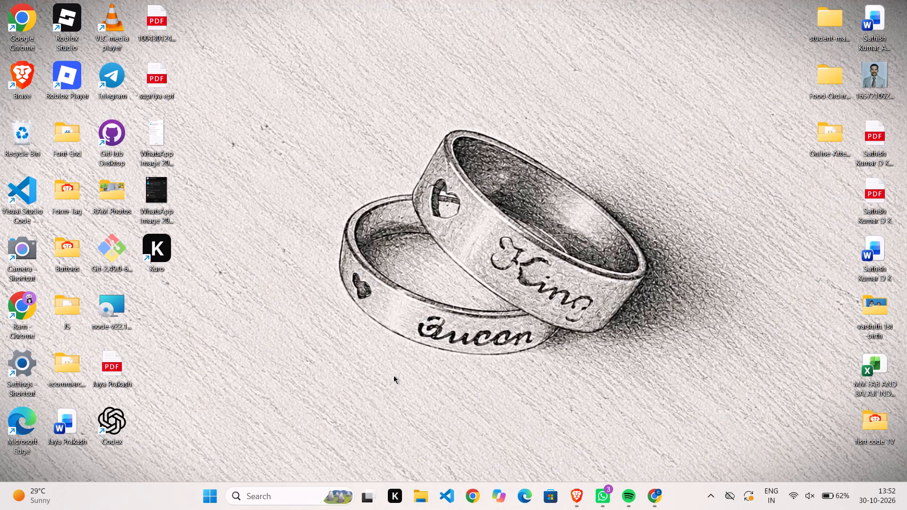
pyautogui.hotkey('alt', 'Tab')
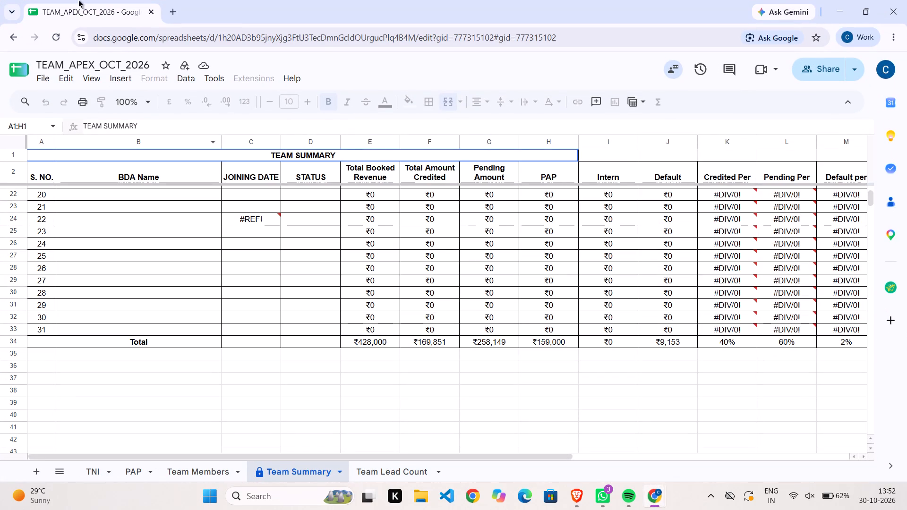
# Open the spreadsheet OCTOBER 2026- SALES PERFORMANCE SHEET-BLR_EMPIRE from the Google Sheets file list in a new browser tab.
pyautogui.click(170, 12)
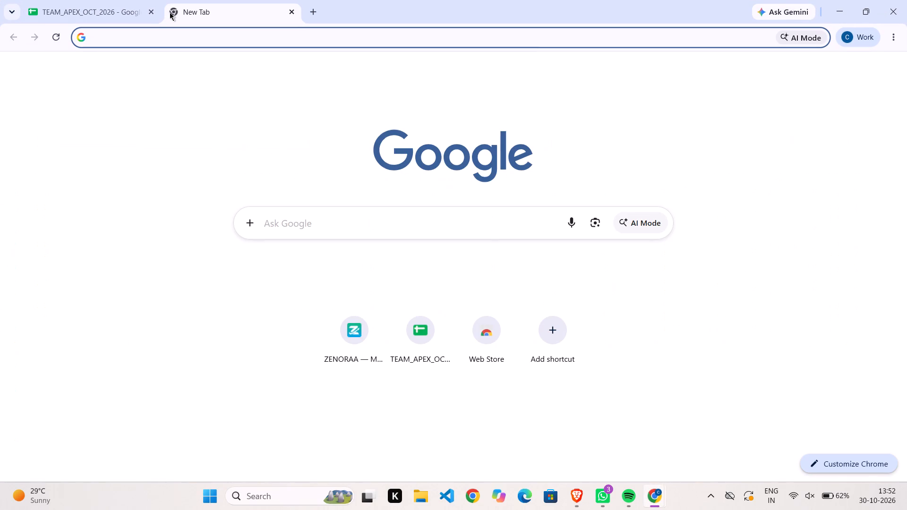
pyautogui.write('oct')
pyautogui.click(233, 379)
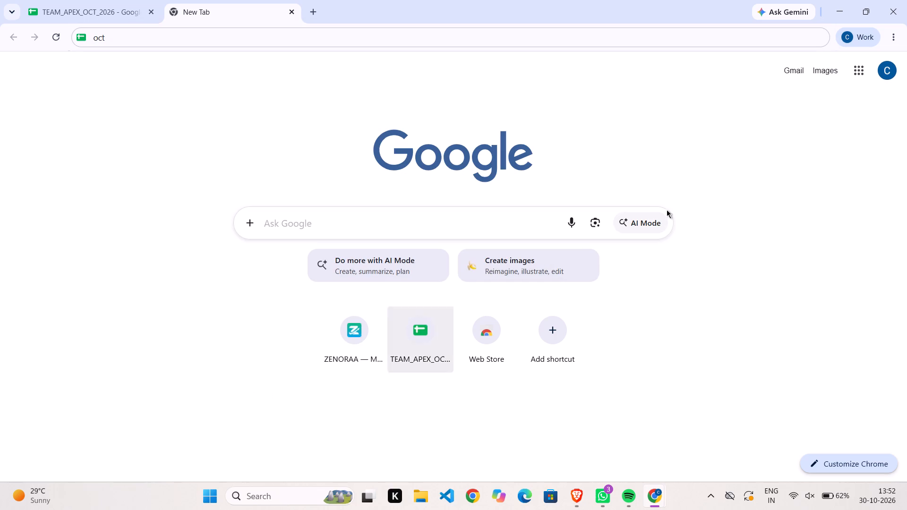
pyautogui.click(847, 63)
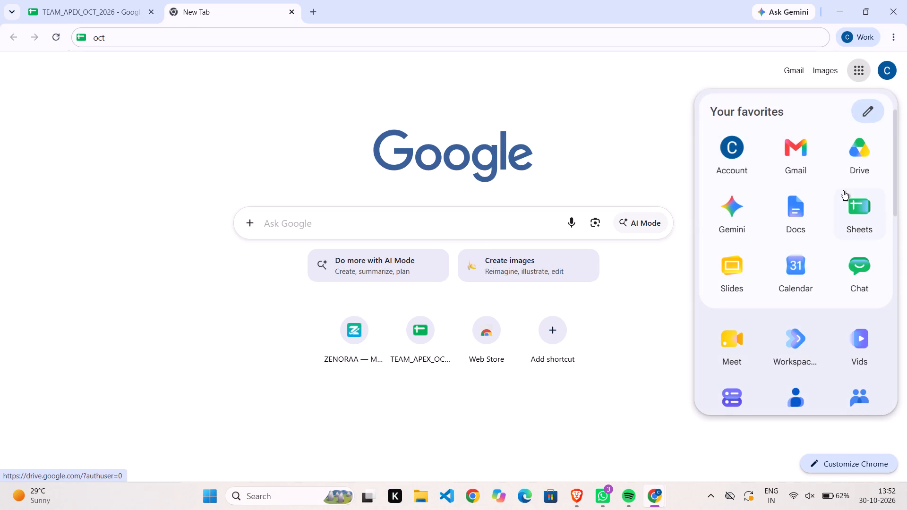
pyautogui.click(860, 216)
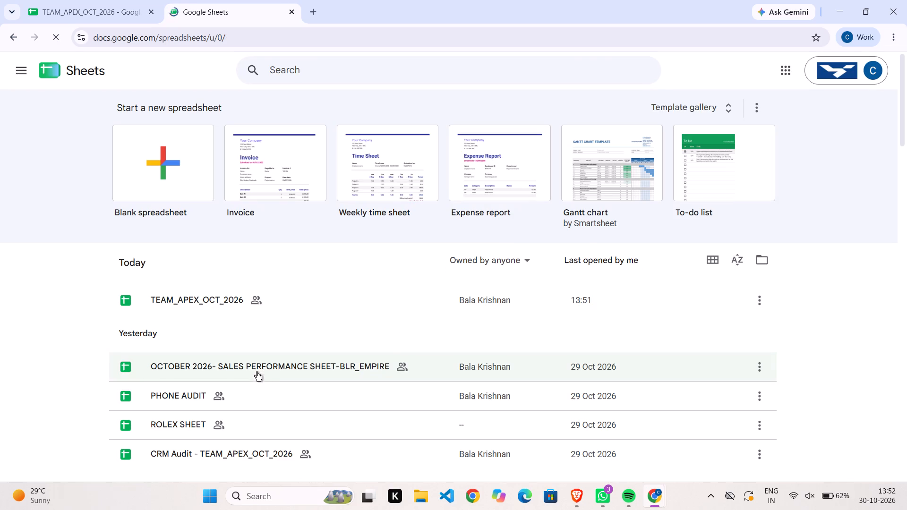
pyautogui.click(257, 371)
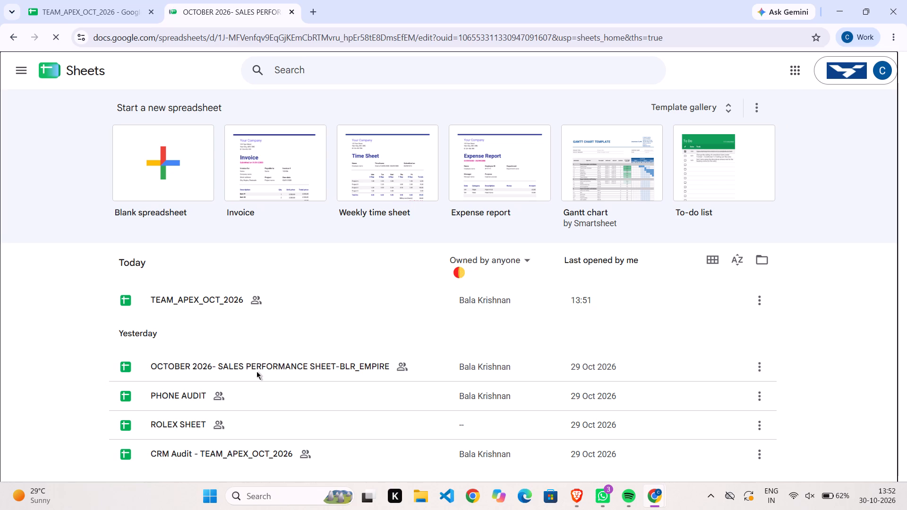
# Examine TEAM_APEX's late-October and TOTAL columns in the TL's REPORTS sheet, checking them against the Team Summary totals in TEAM_APEX_OCT_2026.
pyautogui.hscroll(-6, 462, 300)
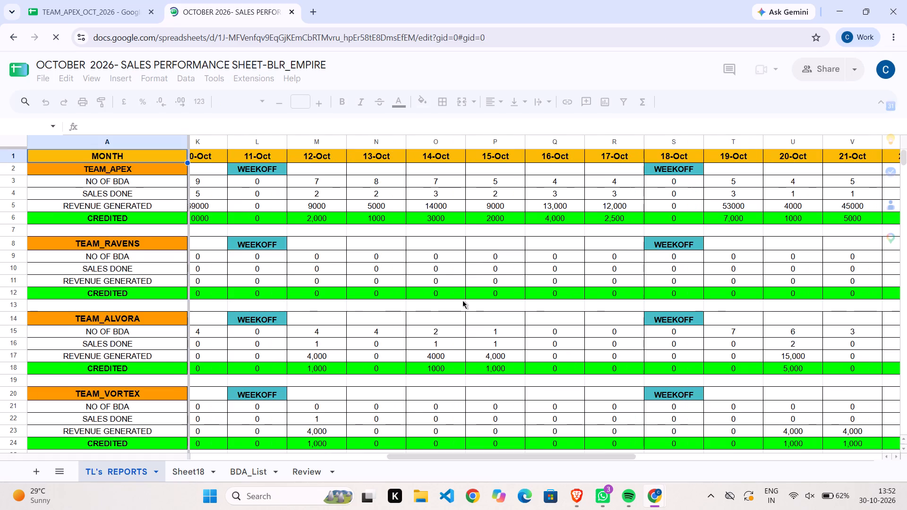
pyautogui.hscroll(-6, 462, 300)
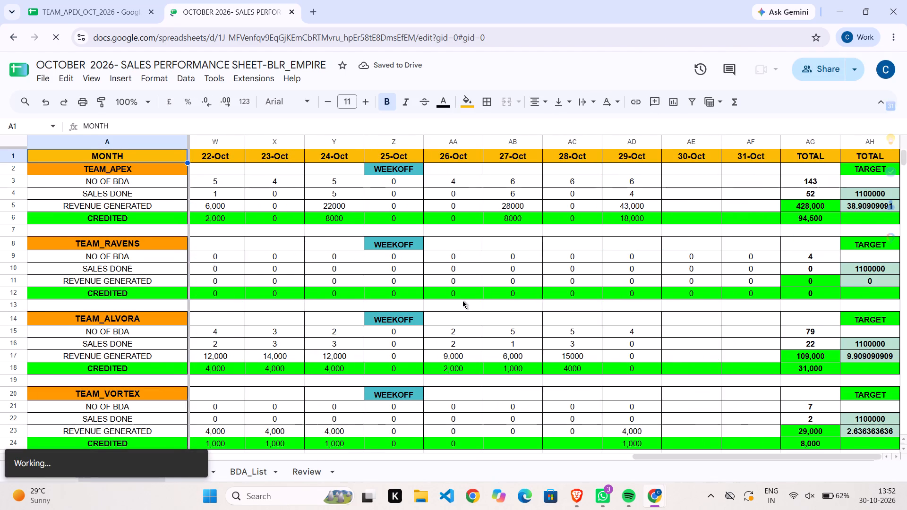
pyautogui.hscroll(-5, 625, 231)
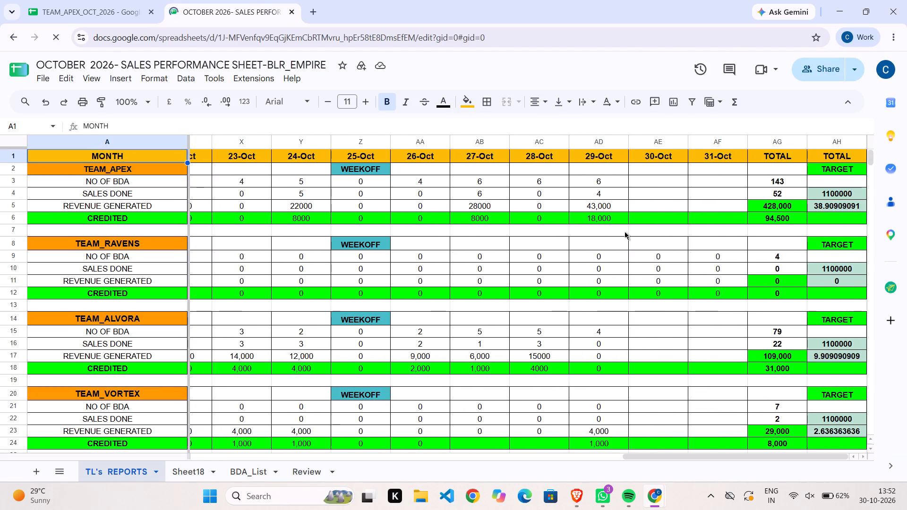
pyautogui.click(124, 10)
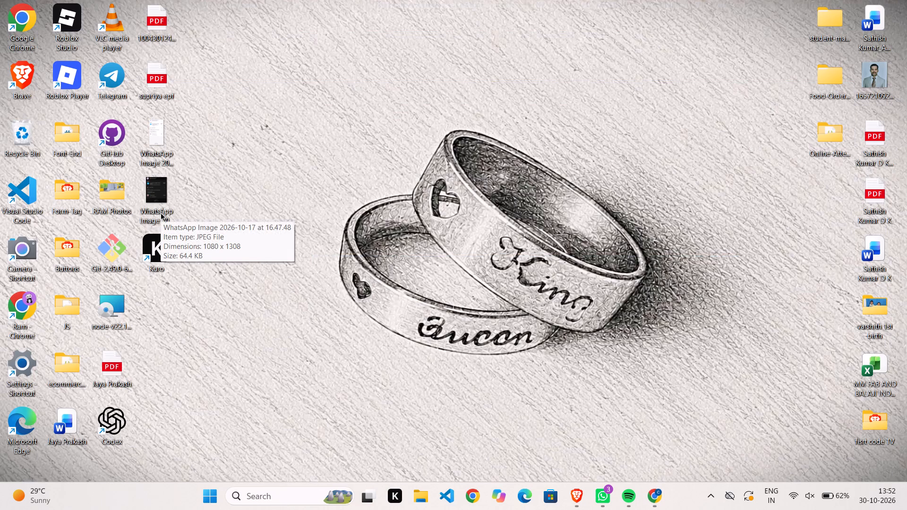
pyautogui.hotkey('alt', 'Tab')
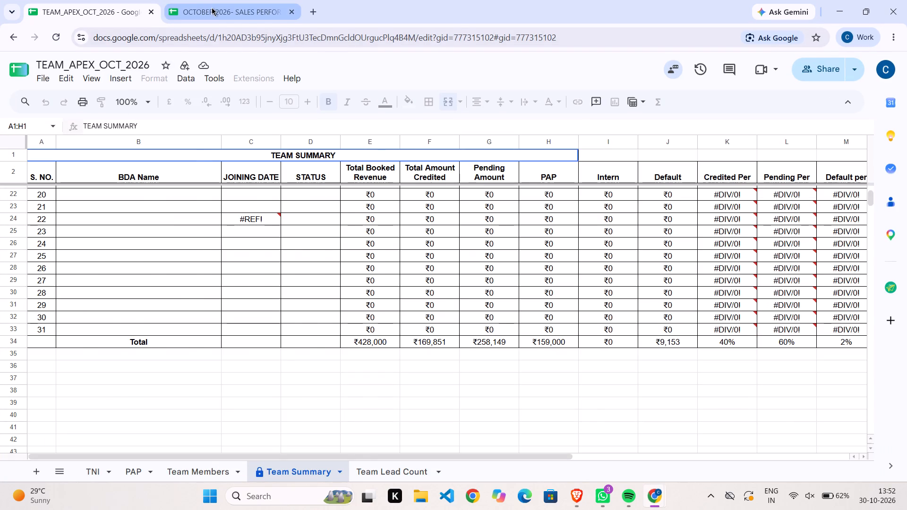
pyautogui.click(212, 8)
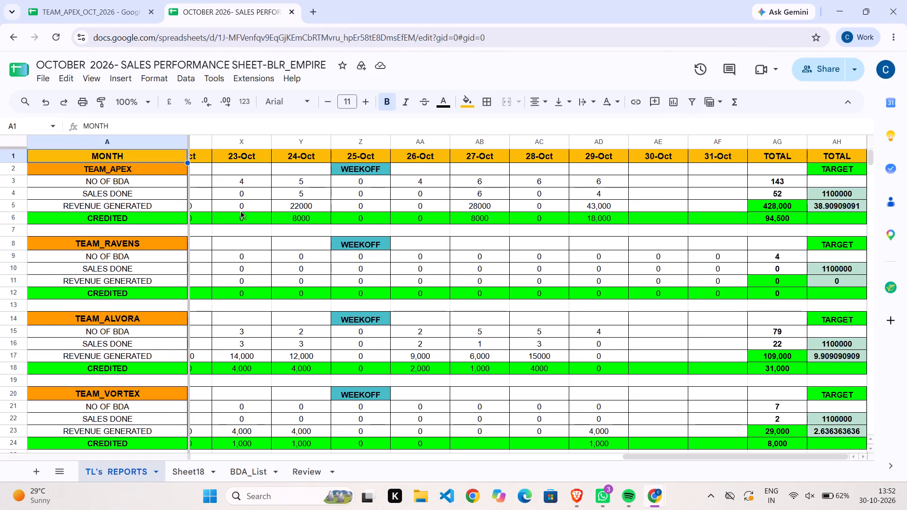
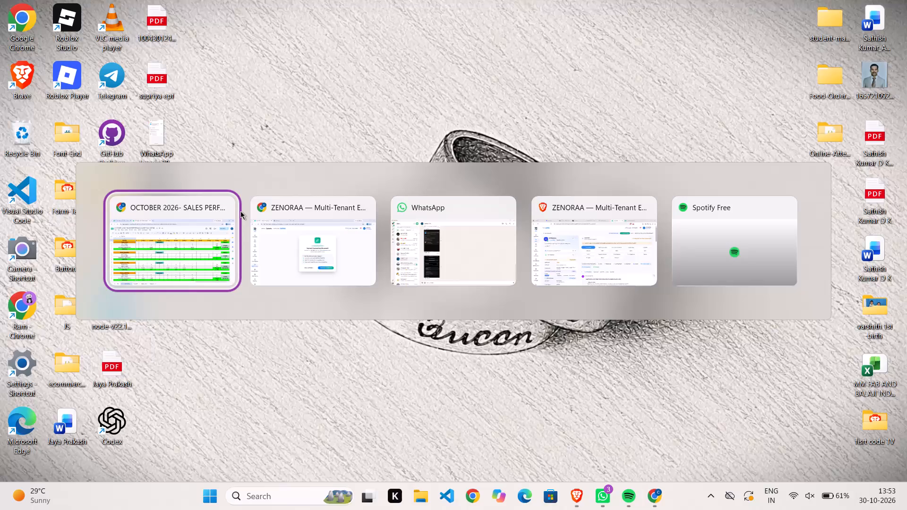
# Switch to the ZENORAA window and open the Leads page with its filter options shown.
pyautogui.hotkey('alt', 'Tab')
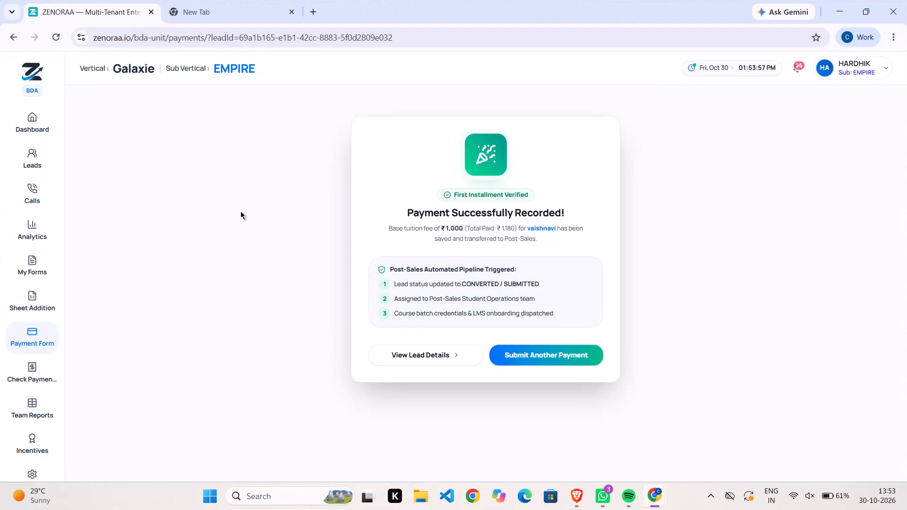
pyautogui.click(36, 123)
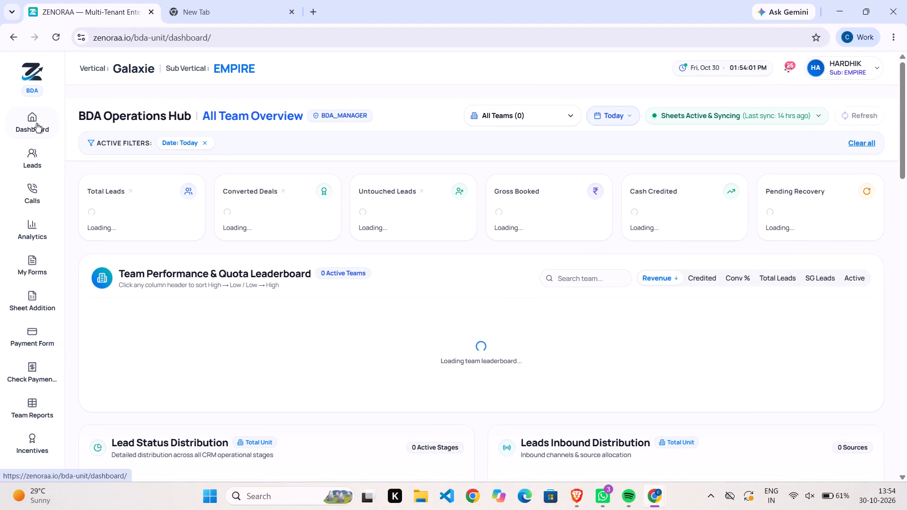
pyautogui.click(32, 158)
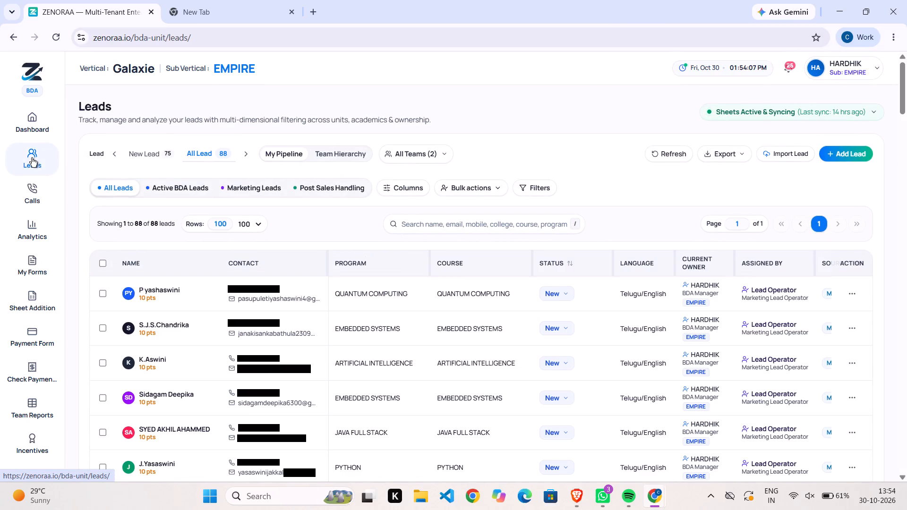
pyautogui.click(526, 194)
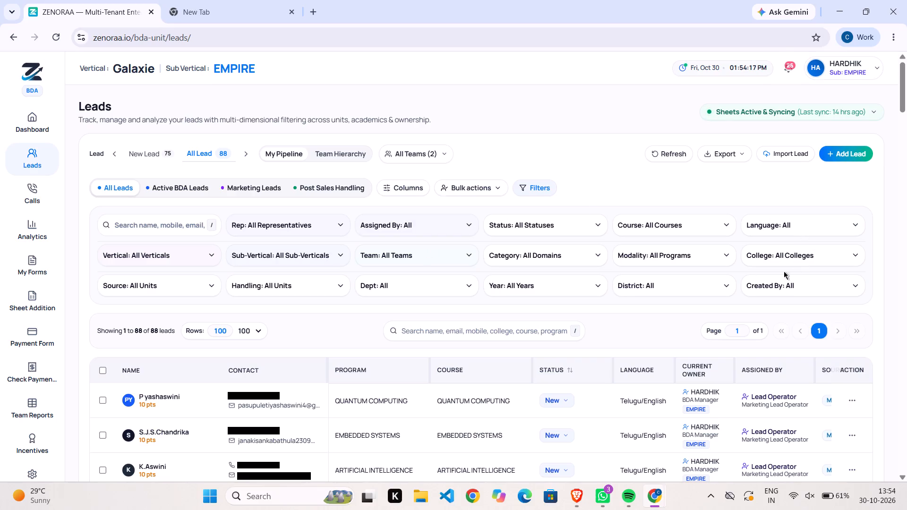
# Search the College filter's options for nb and look through the matching colleges without choosing one.
pyautogui.click(799, 255)
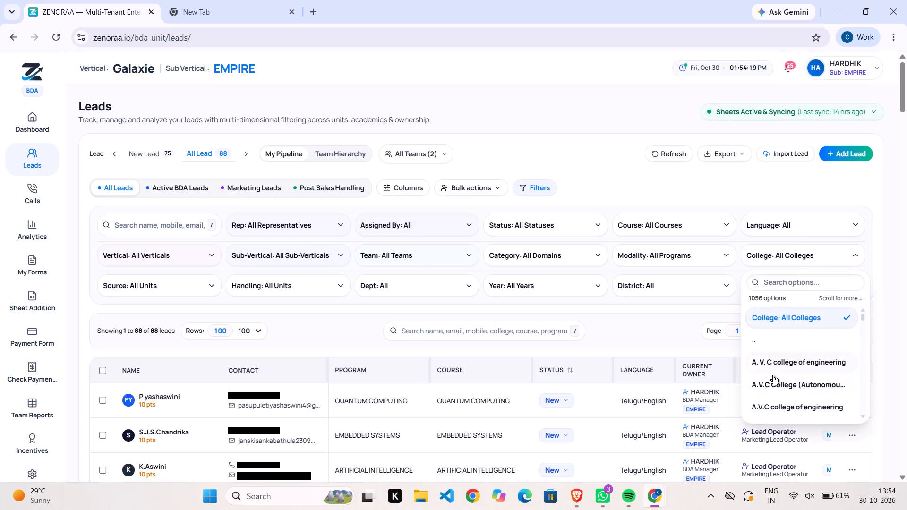
pyautogui.scroll(-5, 773, 375)
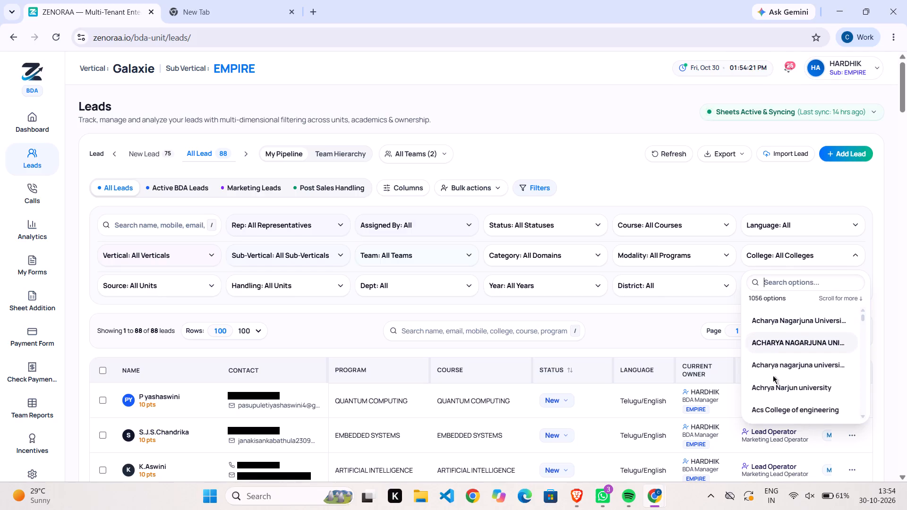
pyautogui.scroll(-3, 773, 375)
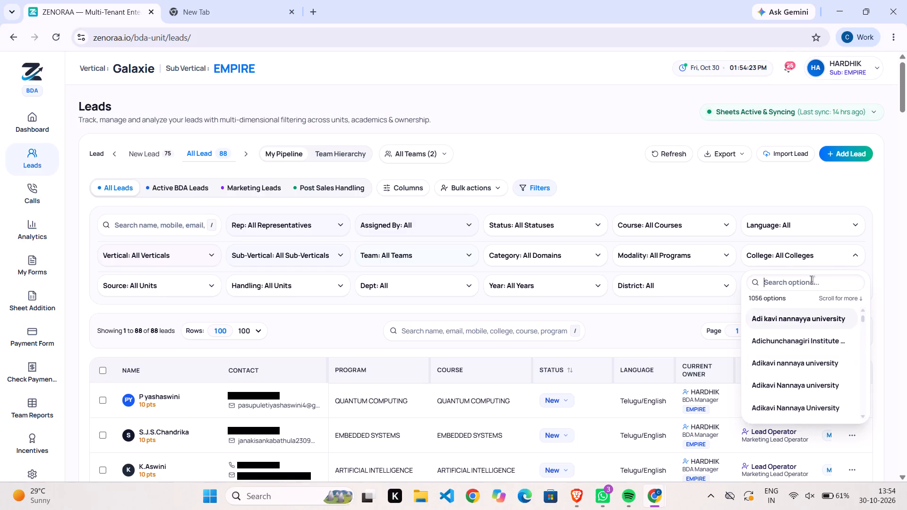
pyautogui.click(811, 280)
pyautogui.write('nb')
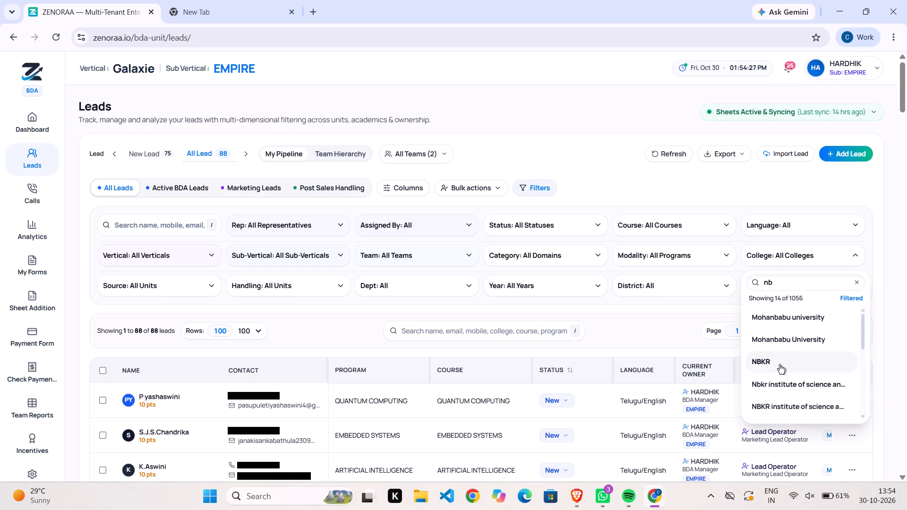
pyautogui.scroll(-3, 794, 367)
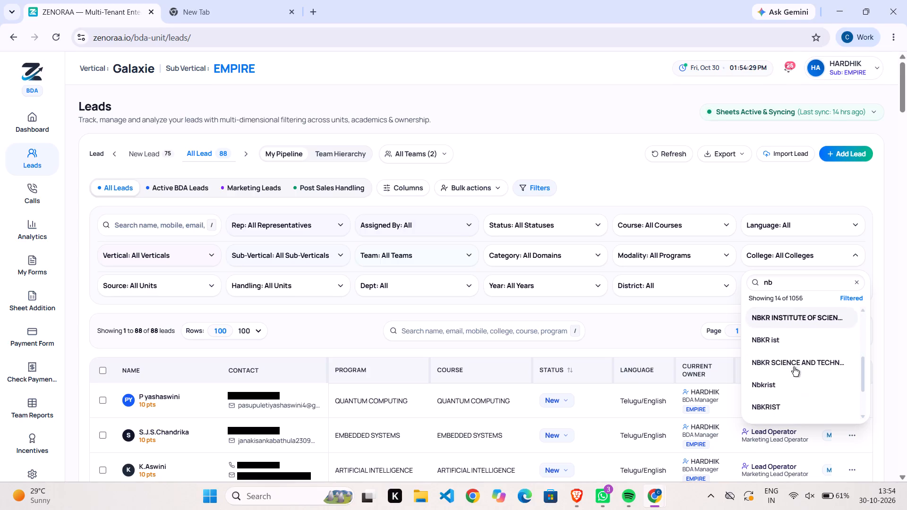
pyautogui.scroll(-1, 794, 367)
pyautogui.click(702, 311)
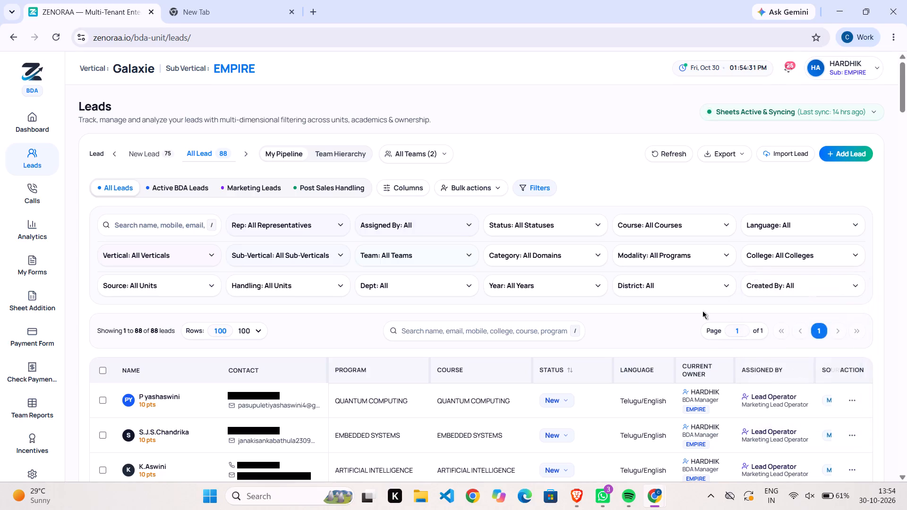
# Examine the rows and columns of the unfiltered Leads list.
pyautogui.scroll(-6, 422, 360)
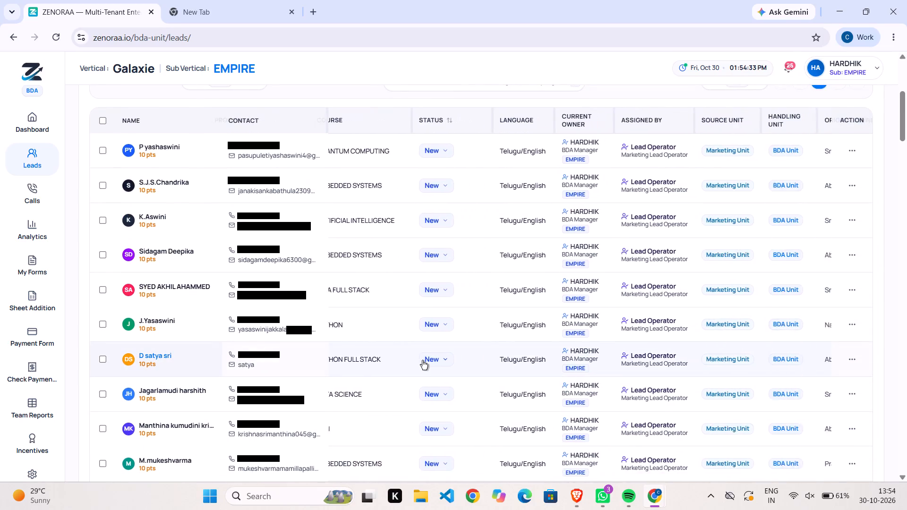
pyautogui.scroll(-1, 422, 360)
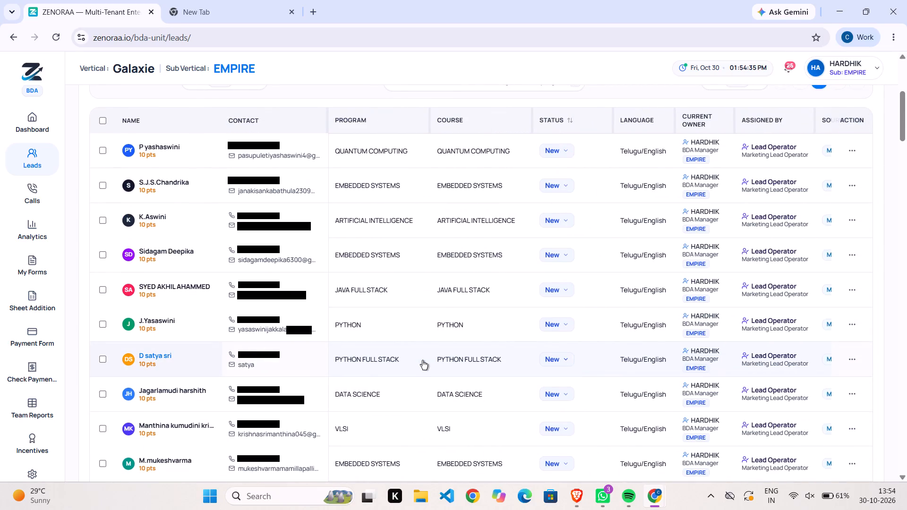
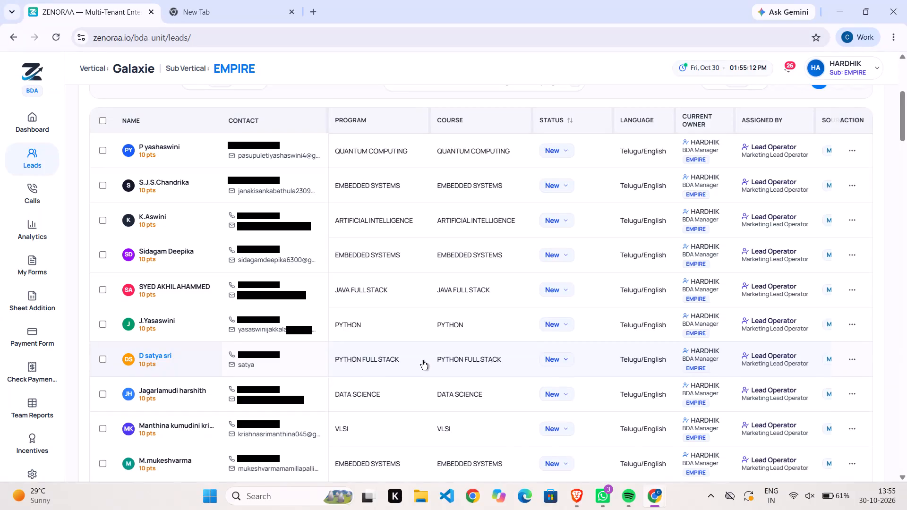
# Look through the College column of the unfiltered Leads list for students from NBKRIST.
pyautogui.hscroll(-4, 422, 360)
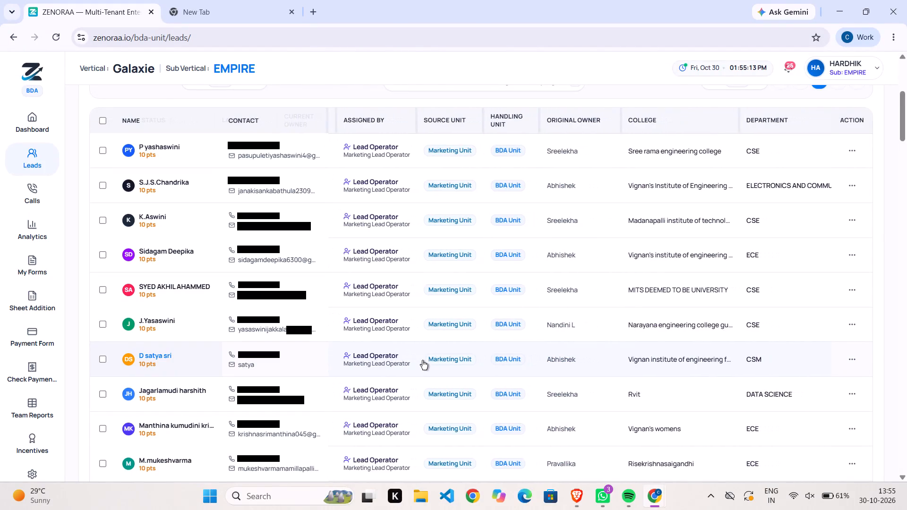
pyautogui.hscroll(-1, 422, 360)
pyautogui.scroll(-1, 422, 360)
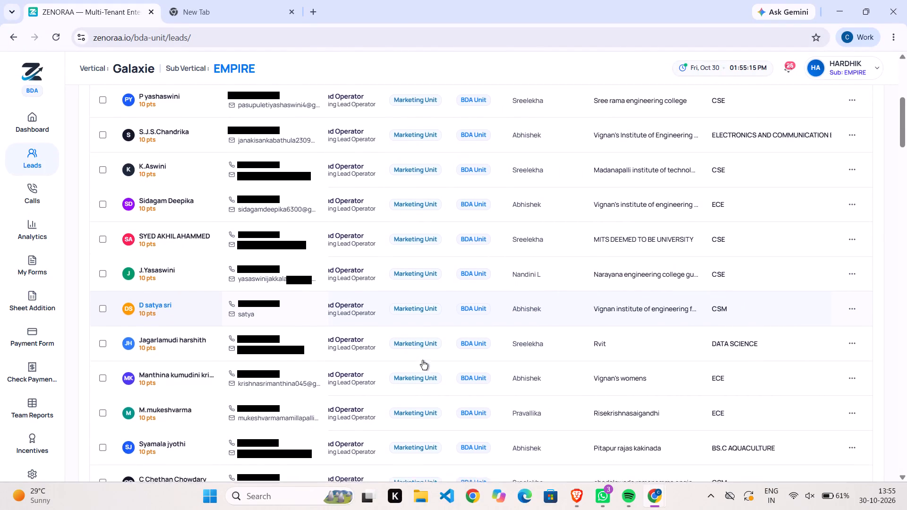
pyautogui.scroll(-1, 422, 360)
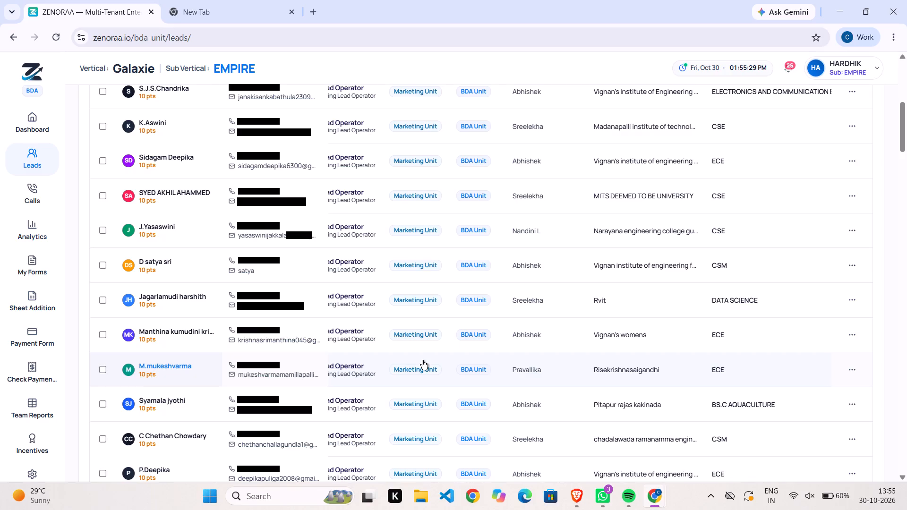
pyautogui.hscroll(-2, 422, 360)
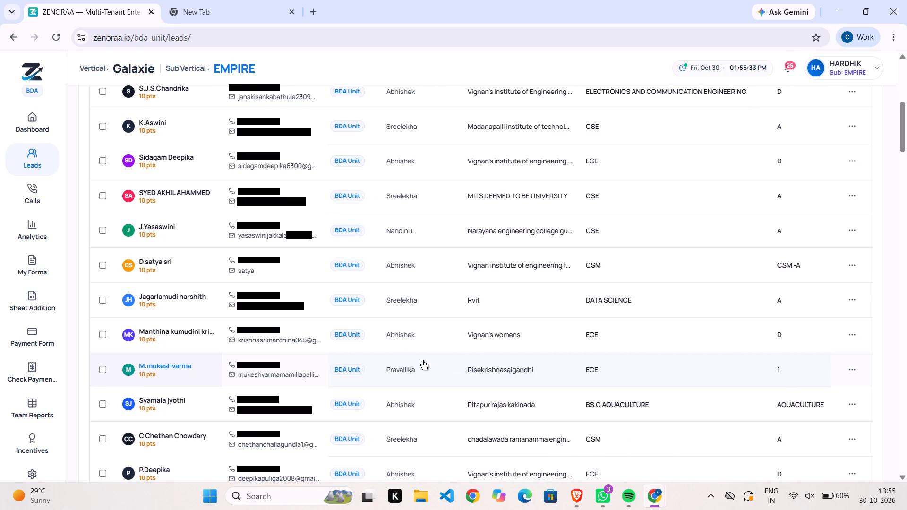
pyautogui.hscroll(-1, 422, 360)
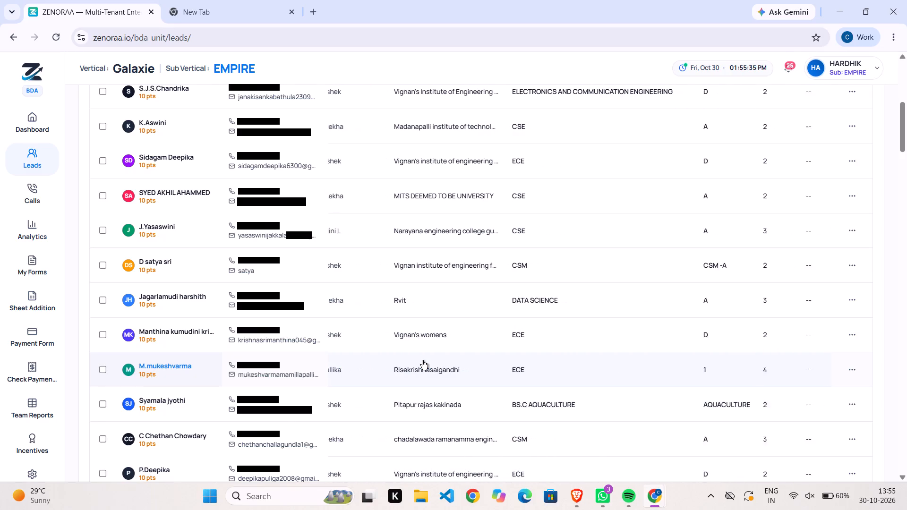
pyautogui.hscroll(-2, 422, 360)
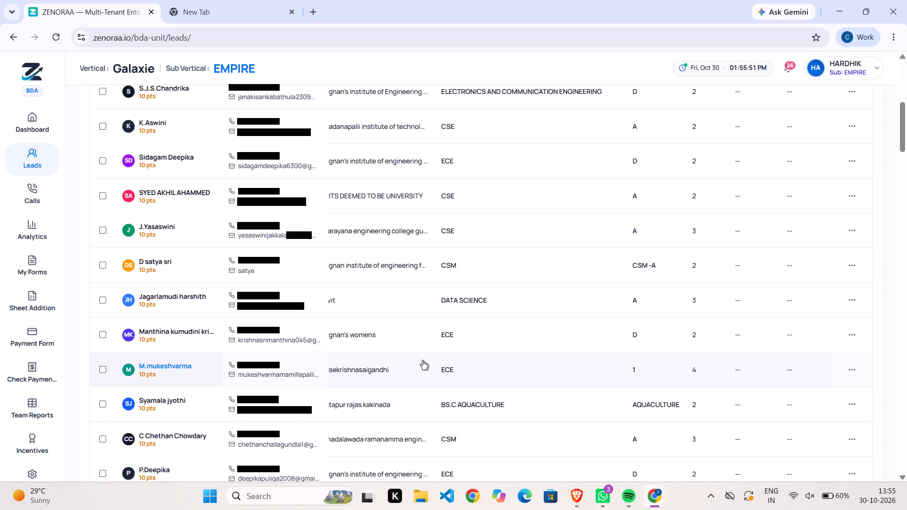
pyautogui.hscroll(6, 422, 360)
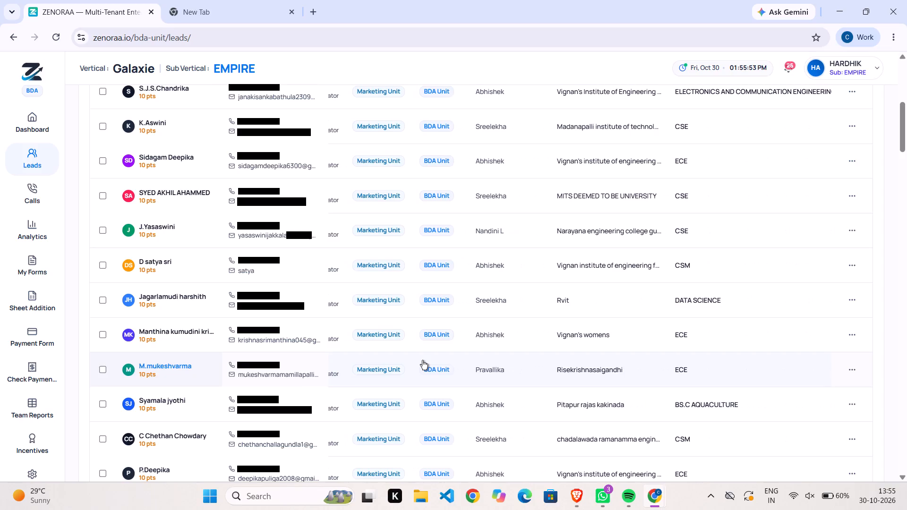
pyautogui.hscroll(1, 422, 360)
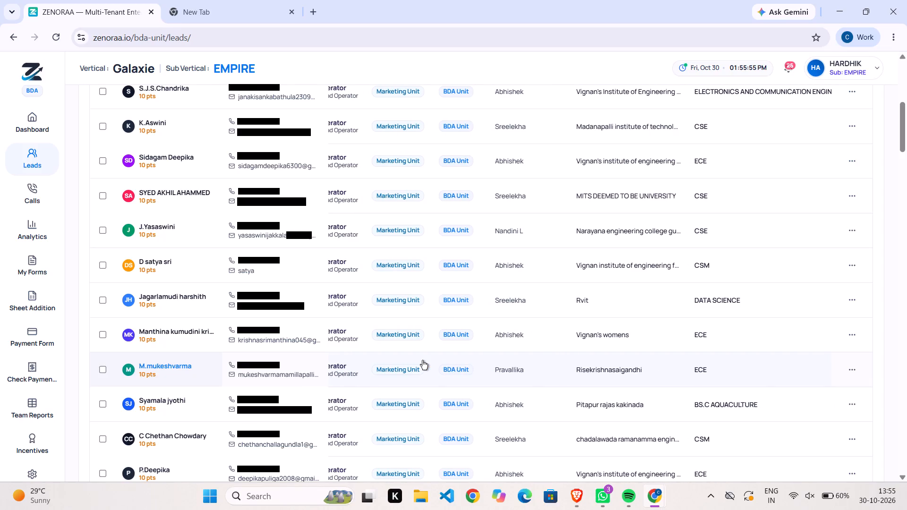
pyautogui.hscroll(-2, 422, 360)
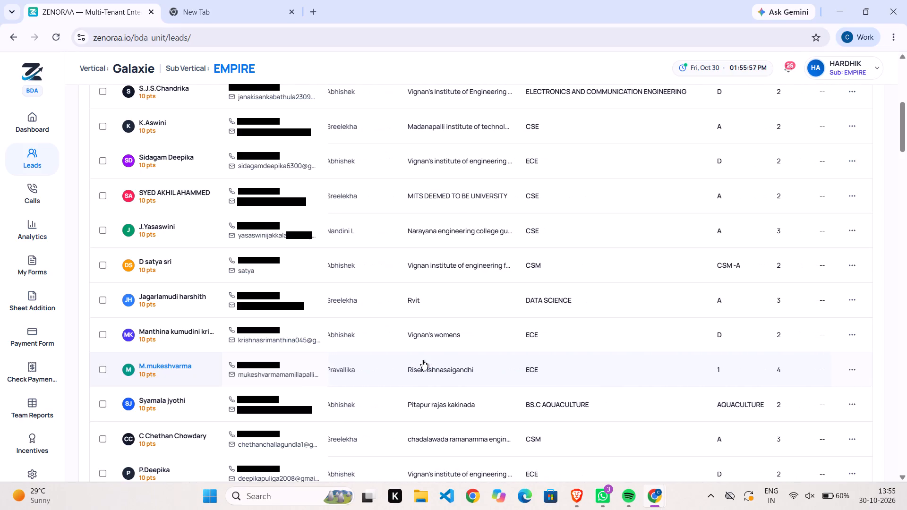
pyautogui.hscroll(-1, 422, 360)
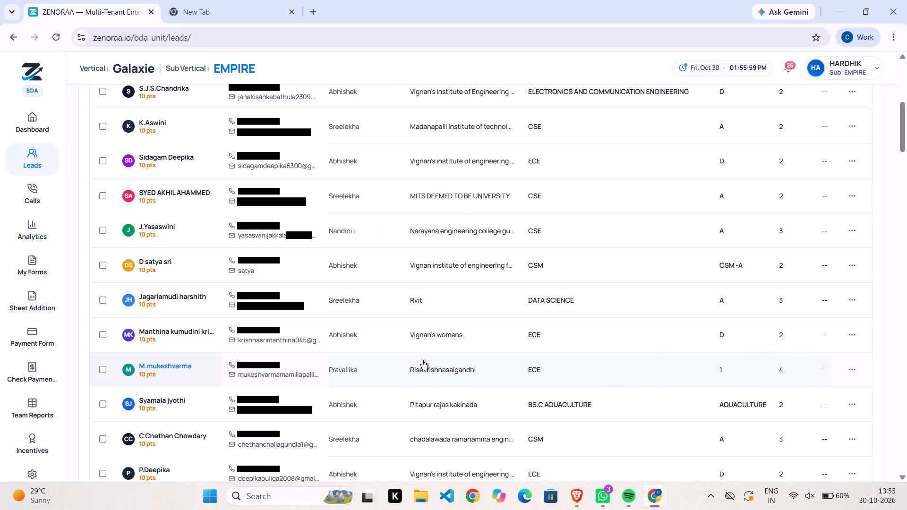
pyautogui.scroll(-4, 422, 360)
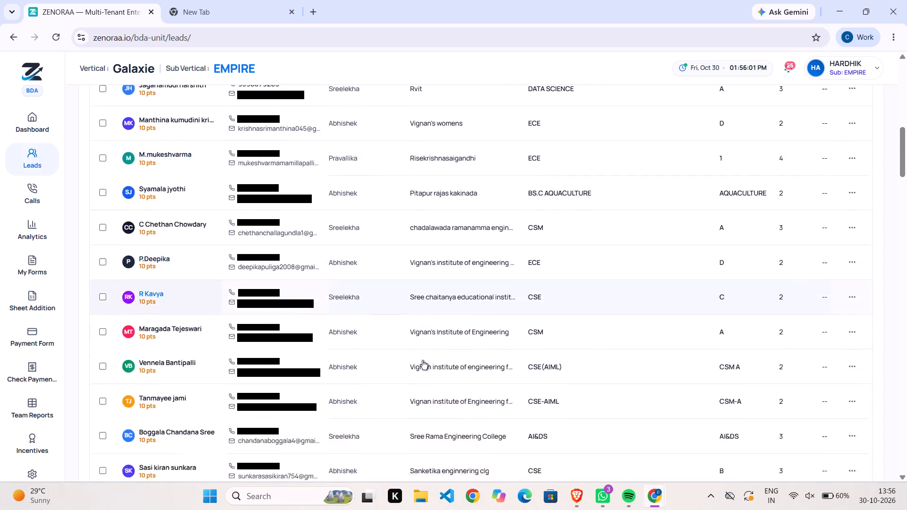
pyautogui.scroll(-4, 422, 360)
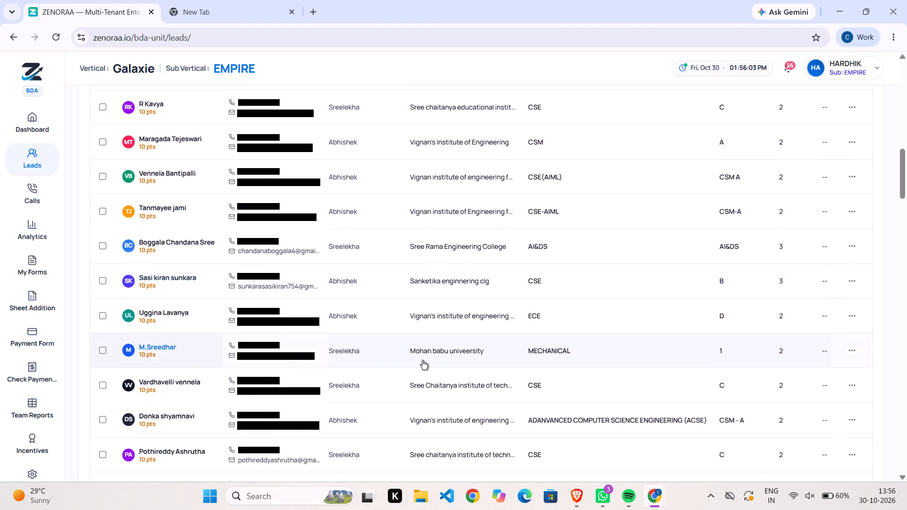
pyautogui.scroll(-6, 422, 360)
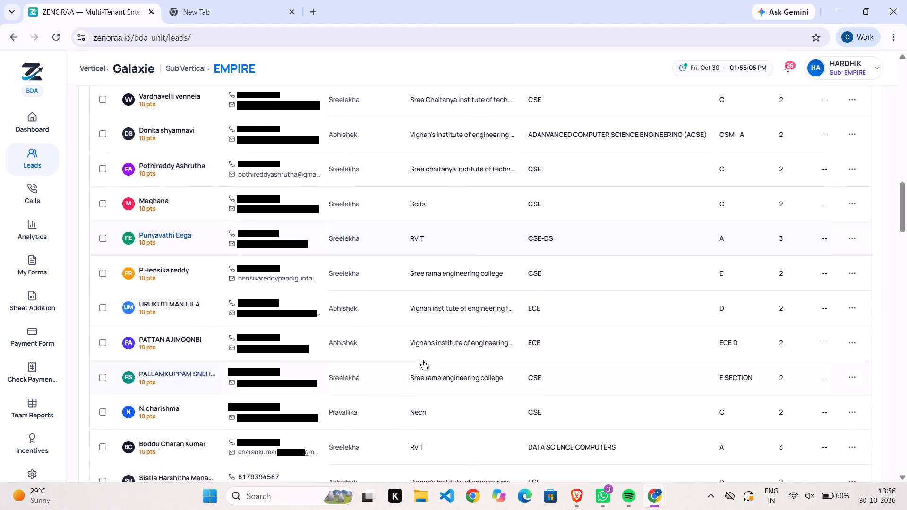
pyautogui.scroll(-3, 422, 360)
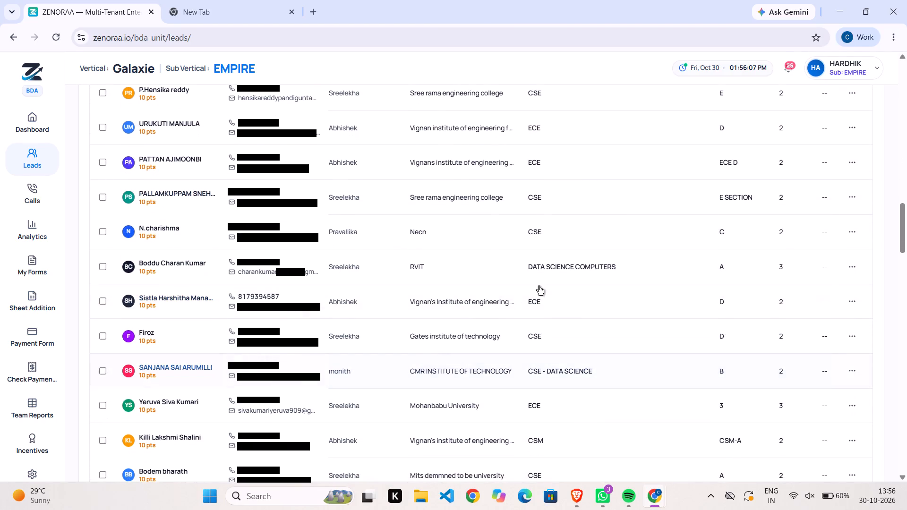
pyautogui.hscroll(-1, 539, 286)
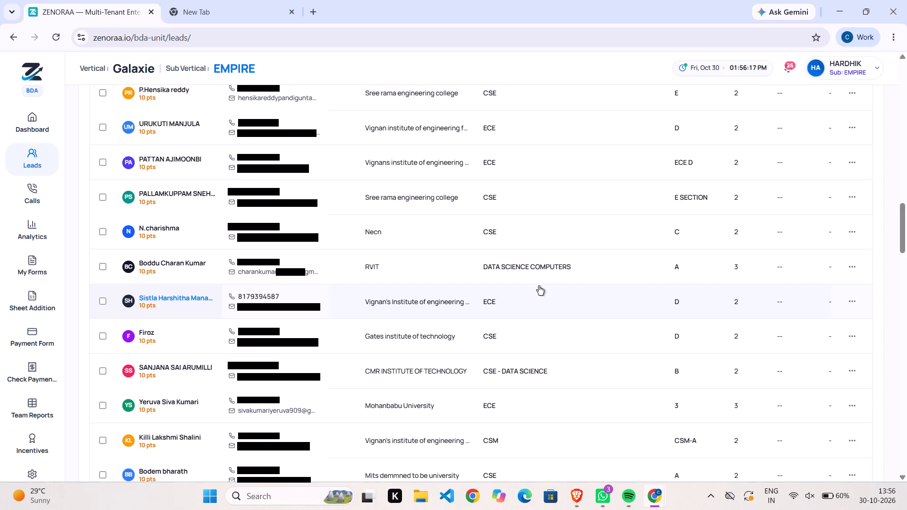
pyautogui.scroll(-4, 539, 286)
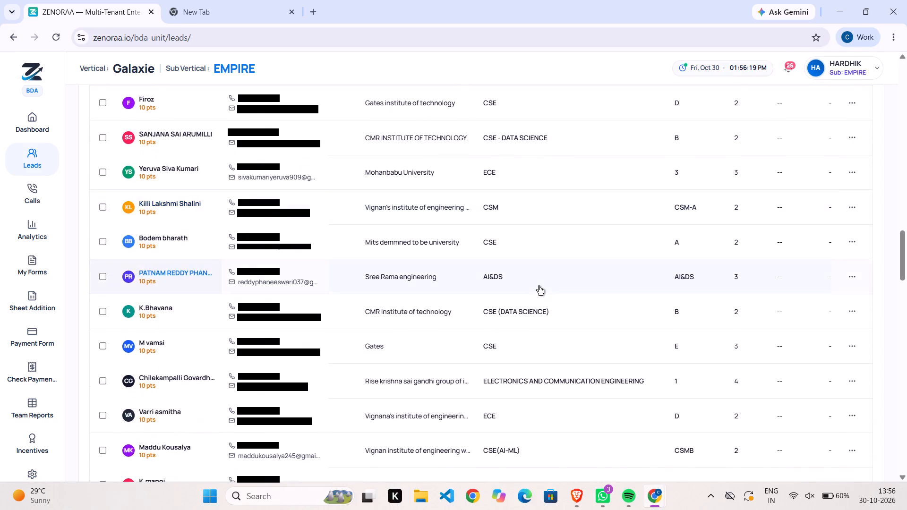
pyautogui.scroll(-6, 539, 286)
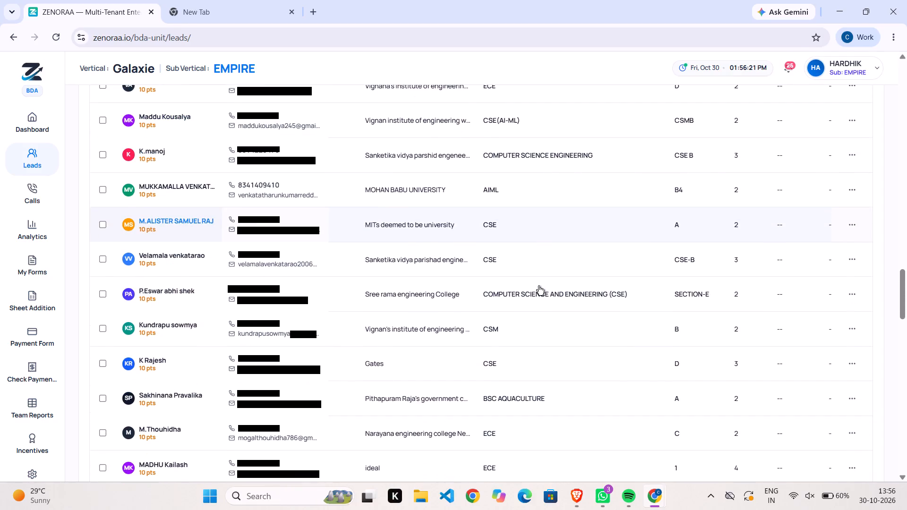
pyautogui.scroll(-7, 539, 286)
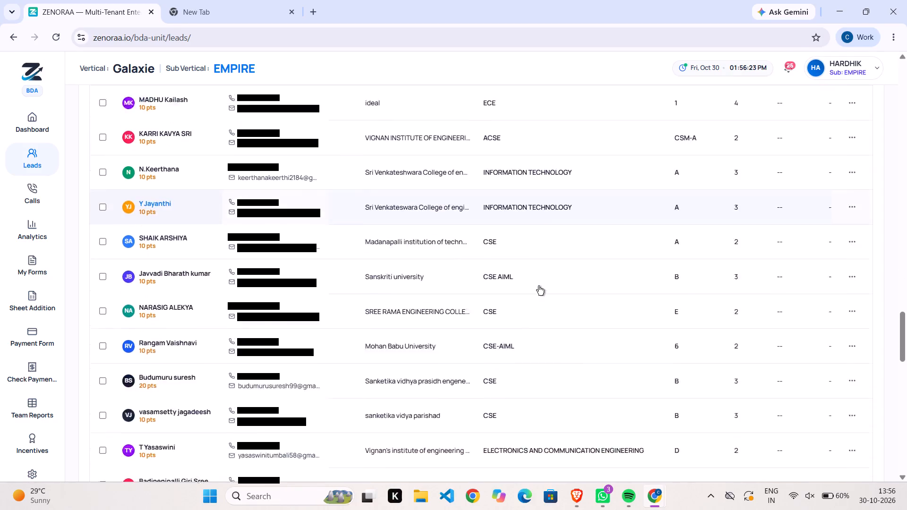
pyautogui.scroll(-3, 539, 286)
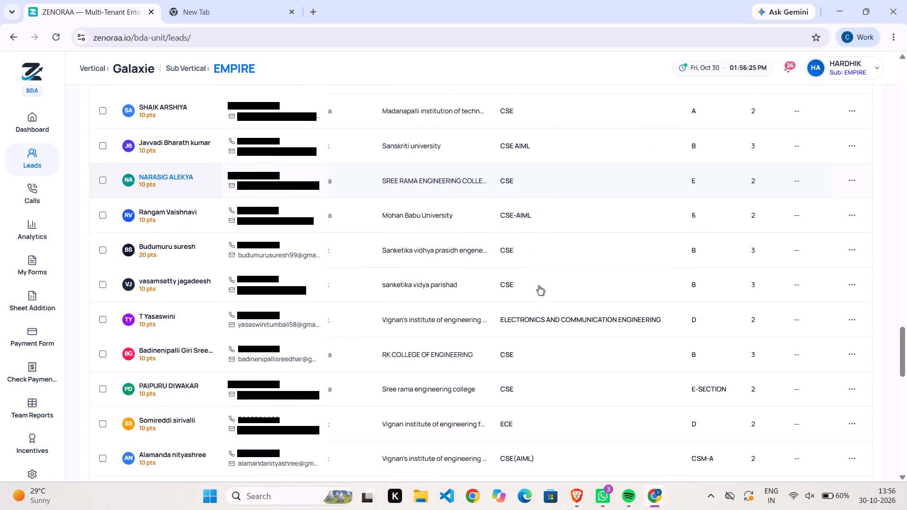
pyautogui.scroll(-7, 539, 286)
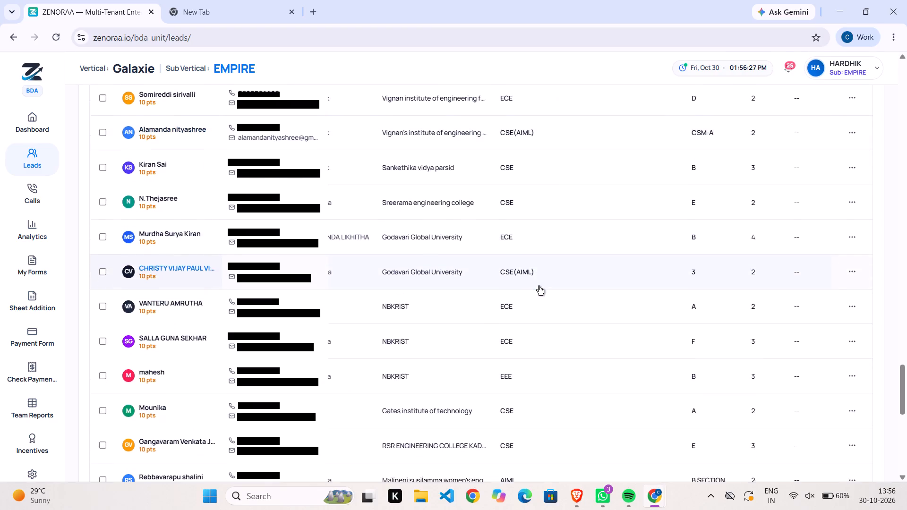
pyautogui.scroll(-1, 539, 286)
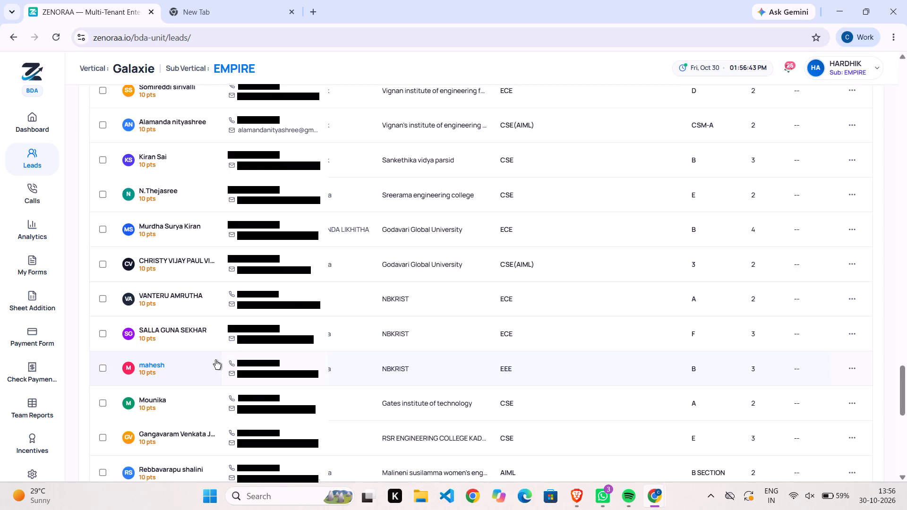
# Select the three consecutive leads whose college is NBKRIST.
pyautogui.click(101, 298)
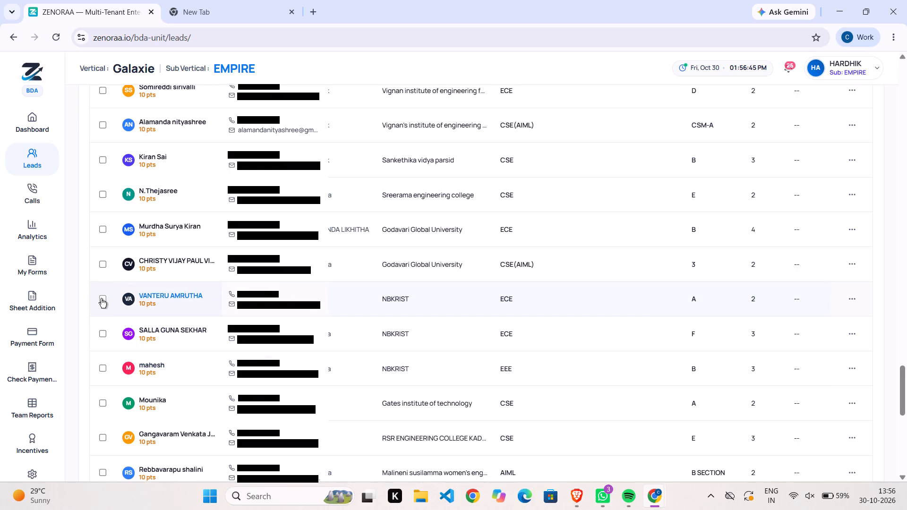
pyautogui.click(100, 334)
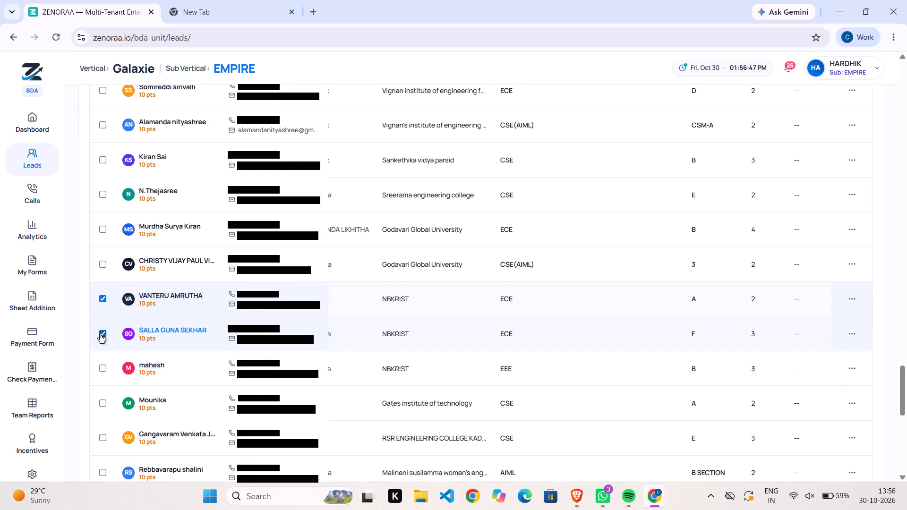
pyautogui.click(99, 369)
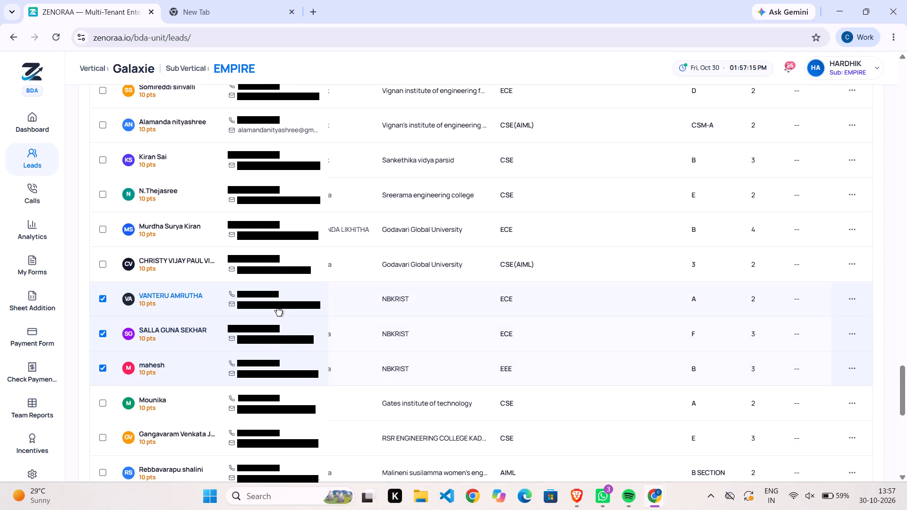
# Check the remaining rows of the Leads list for further NBKRIST students to include in the selection.
pyautogui.scroll(14, 277, 306)
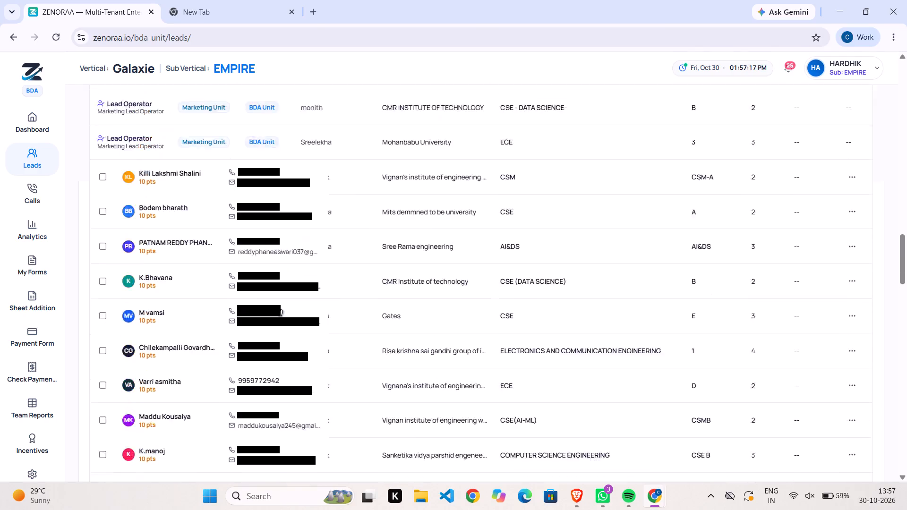
pyautogui.scroll(-18, 277, 306)
pyautogui.scroll(-5, 277, 306)
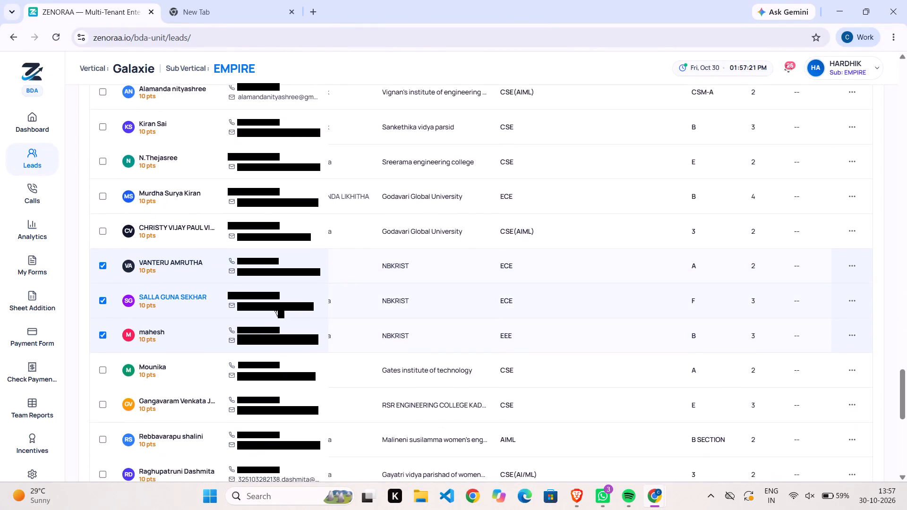
pyautogui.scroll(-7, 277, 306)
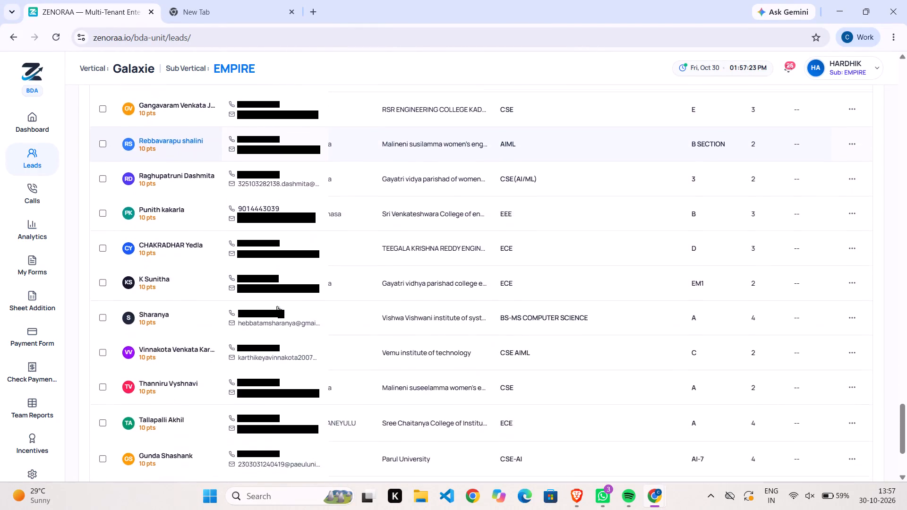
pyautogui.scroll(-3, 277, 306)
pyautogui.scroll(2, 277, 306)
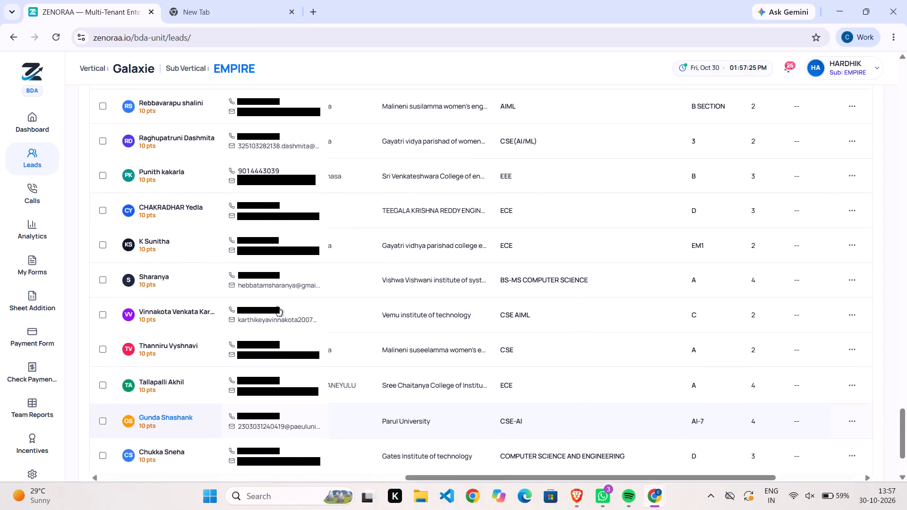
pyautogui.scroll(3, 277, 306)
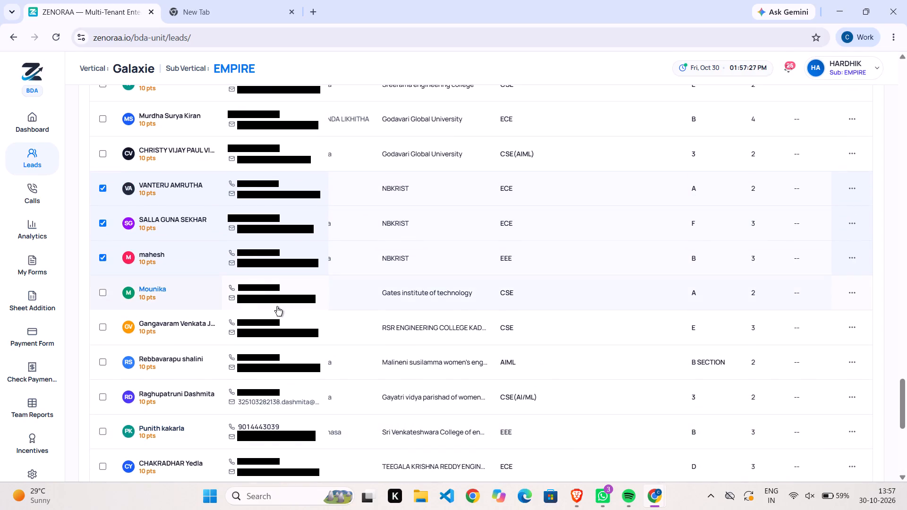
# Assign the selected NBKRIST leads to the APEX team BDA LEELARAM.
pyautogui.scroll(16, 833, 176)
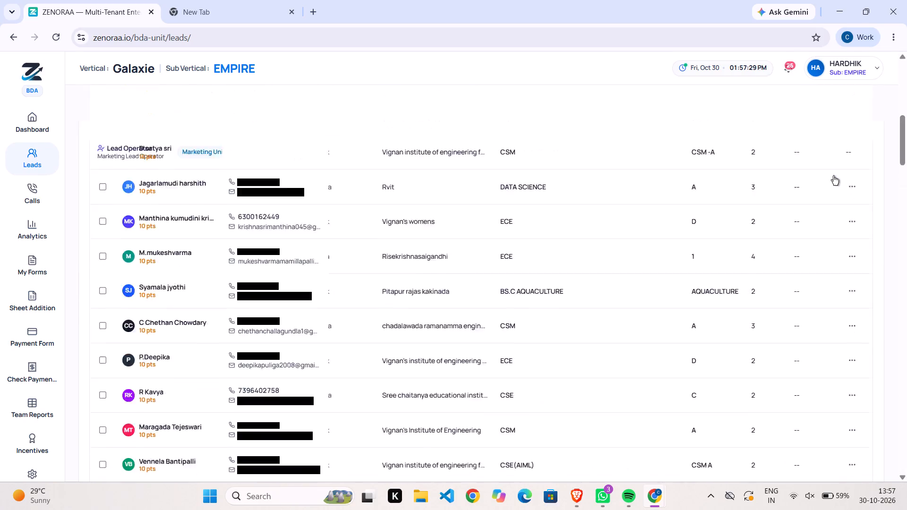
pyautogui.click(665, 123)
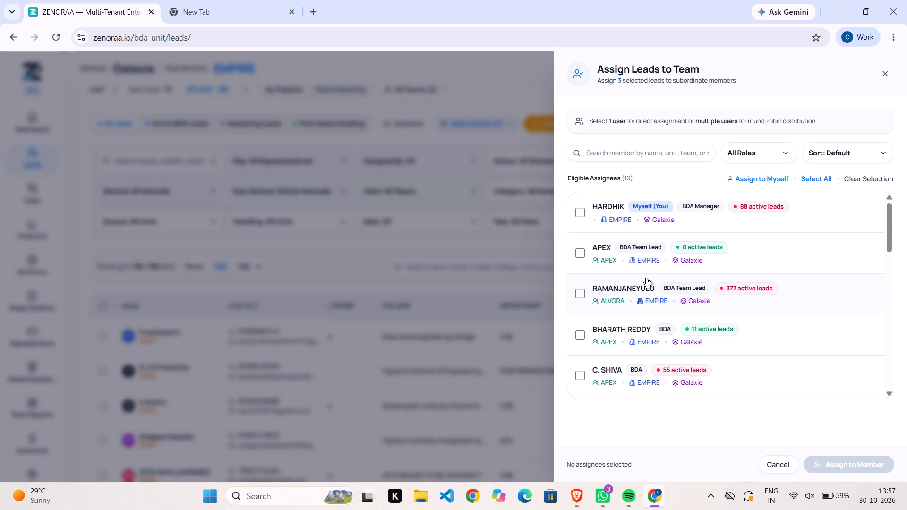
pyautogui.scroll(-4, 646, 278)
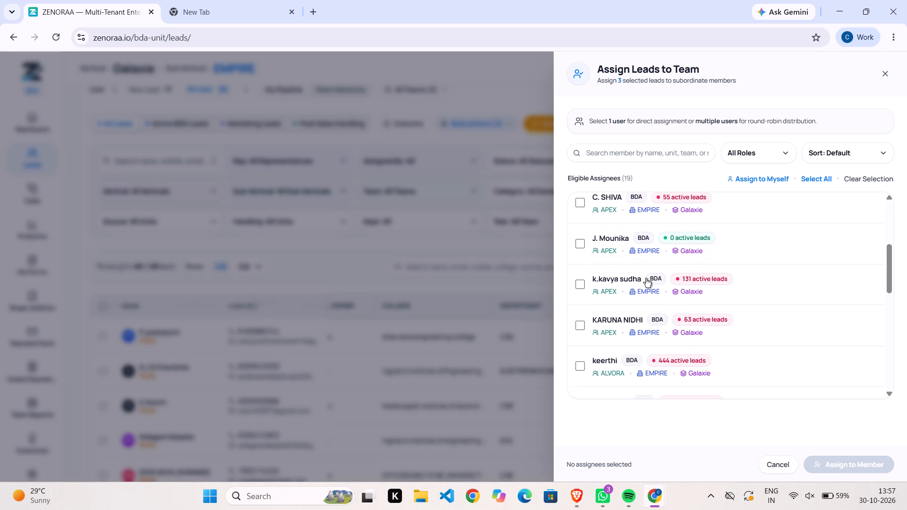
pyautogui.scroll(-3, 646, 278)
pyautogui.click(633, 339)
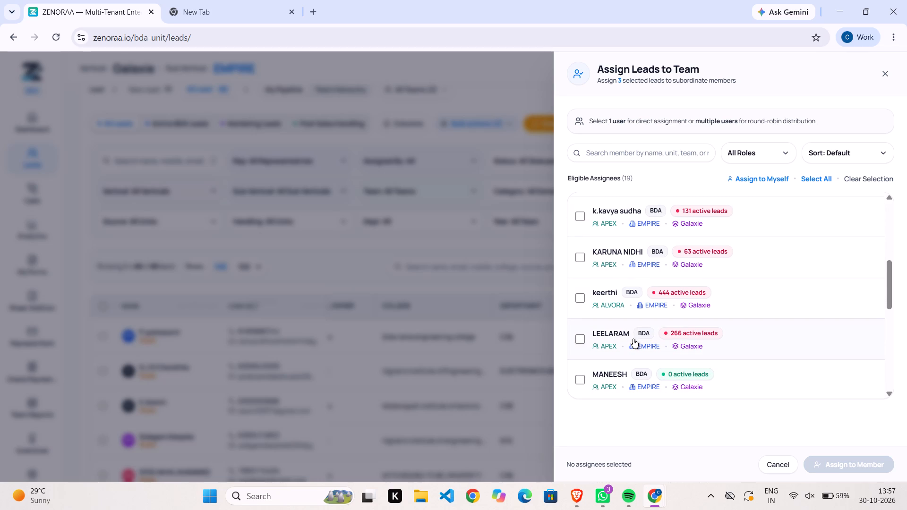
pyautogui.click(837, 464)
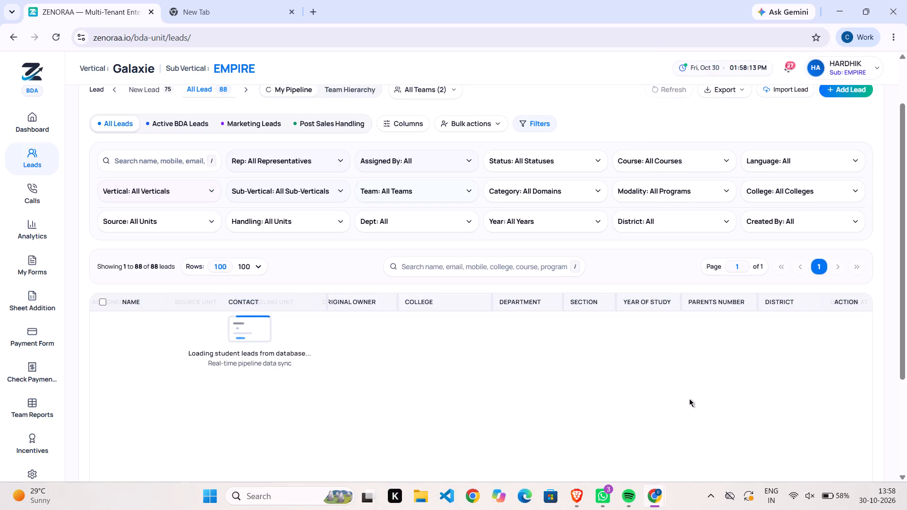
# Examine the columns of the Leads list after the assignment.
pyautogui.hscroll(7, 689, 399)
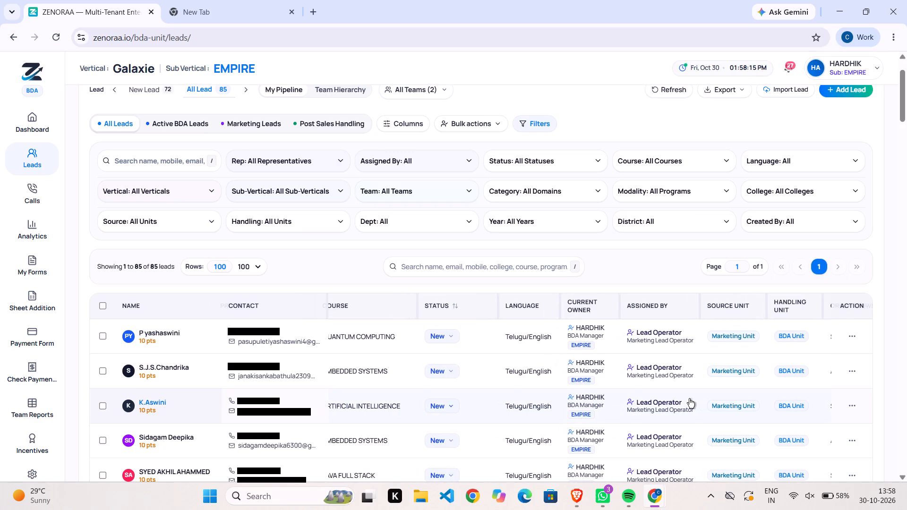